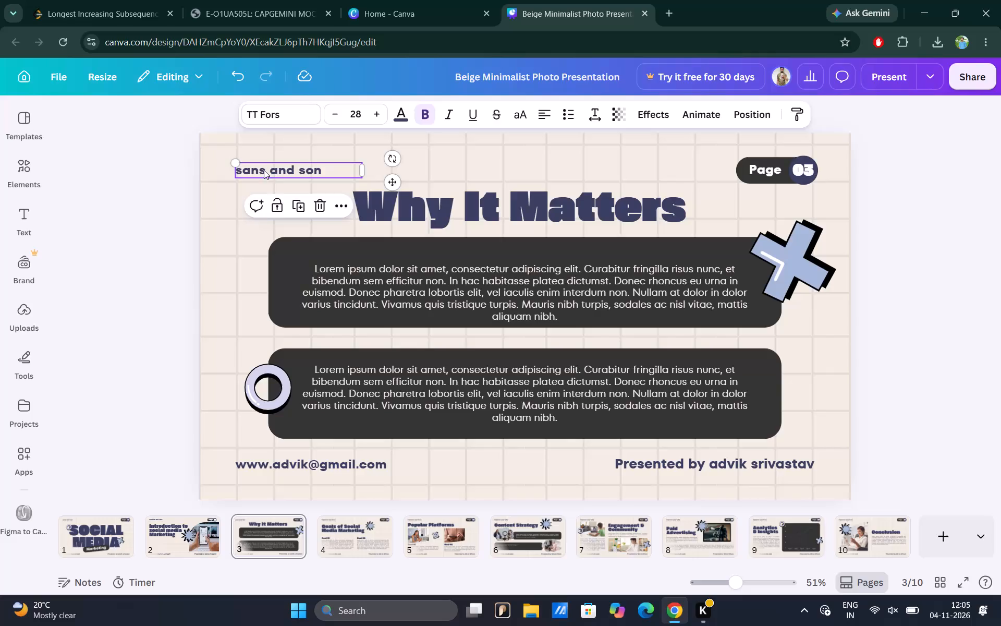
Change the company name in the header of the "Why It Matters" slide to "Martin and sons".
{"action": "key", "text": "BackSpace"}
{"action": "key", "text": "BackSpace"}
{"action": "key", "text": "BackSpace"}
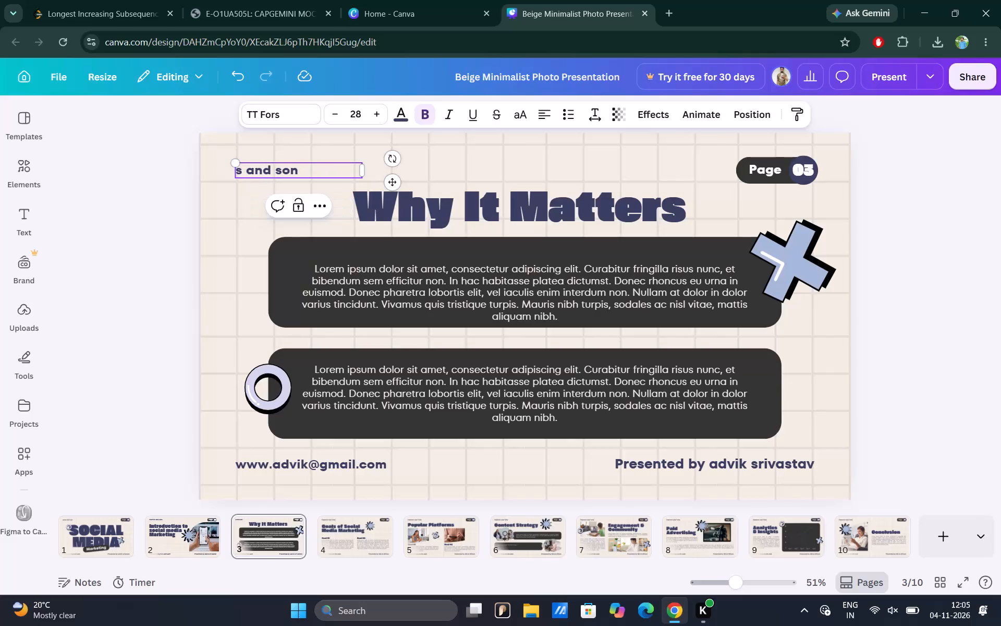
{"action": "key", "text": "BackSpace"}
{"action": "key", "text": "m"}
{"action": "key", "text": "BackSpace"}
{"action": "key", "text": "shift+m"}
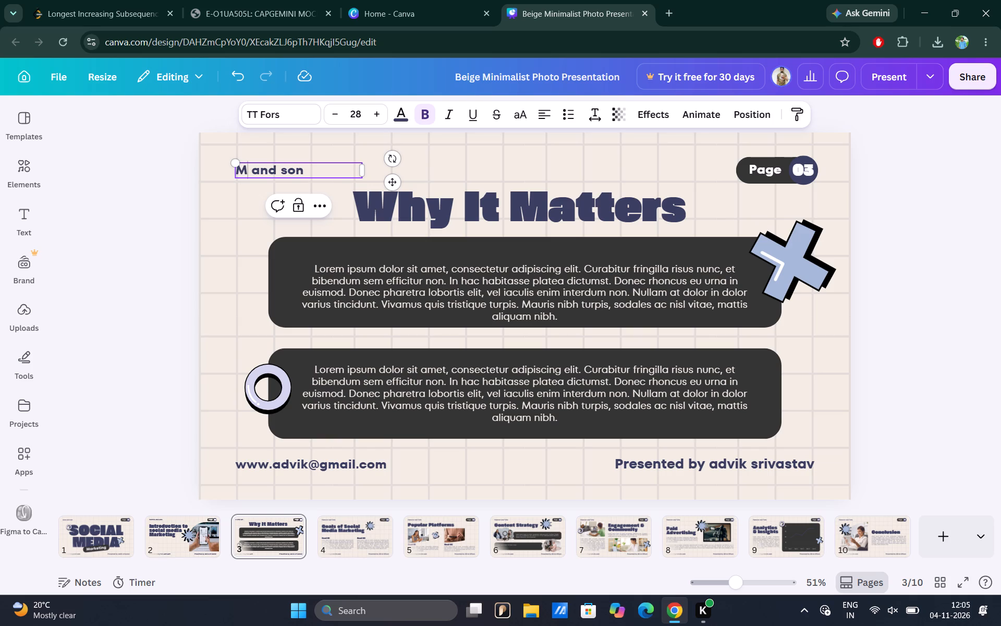
{"action": "type", "text": "artin"}
{"action": "key", "text": "space"}
{"action": "key", "text": "BackSpace"}
{"action": "key", "text": "s"}
{"action": "key", "text": "BackSpace"}
{"action": "key", "text": "BackSpace"}
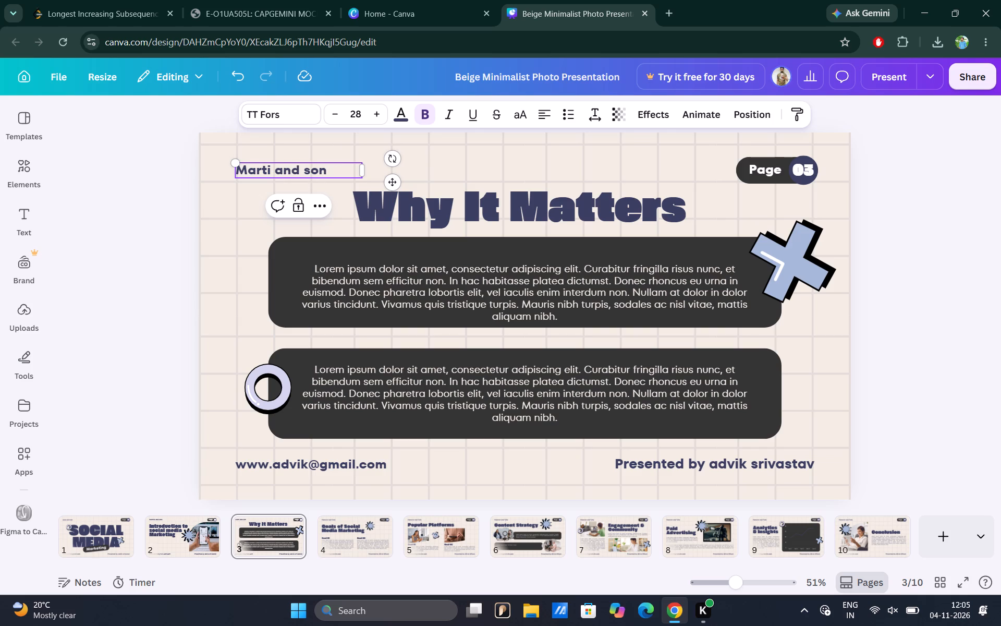
{"action": "key", "text": "n"}
{"action": "left_click", "coordinate": [240, 121]}
{"action": "left_click", "coordinate": [357, 168]}
{"action": "key", "text": "s"}
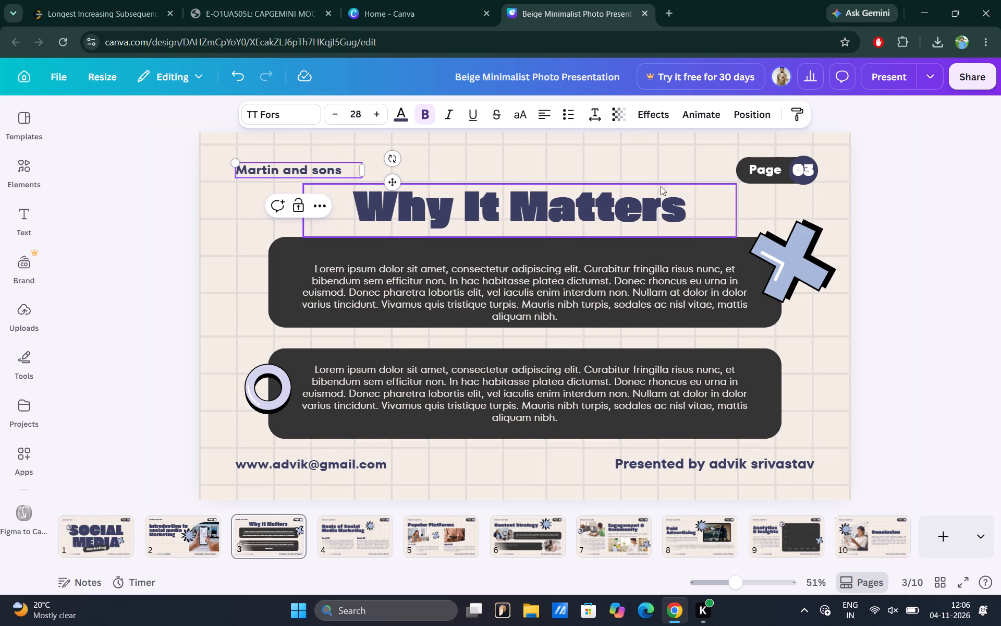
Delete the Lorem ipsum placeholder text in the upper dark box of the "Why It Matters" slide, working backward from its end.
{"action": "left_click", "coordinate": [570, 324]}
{"action": "left_click", "coordinate": [569, 321]}
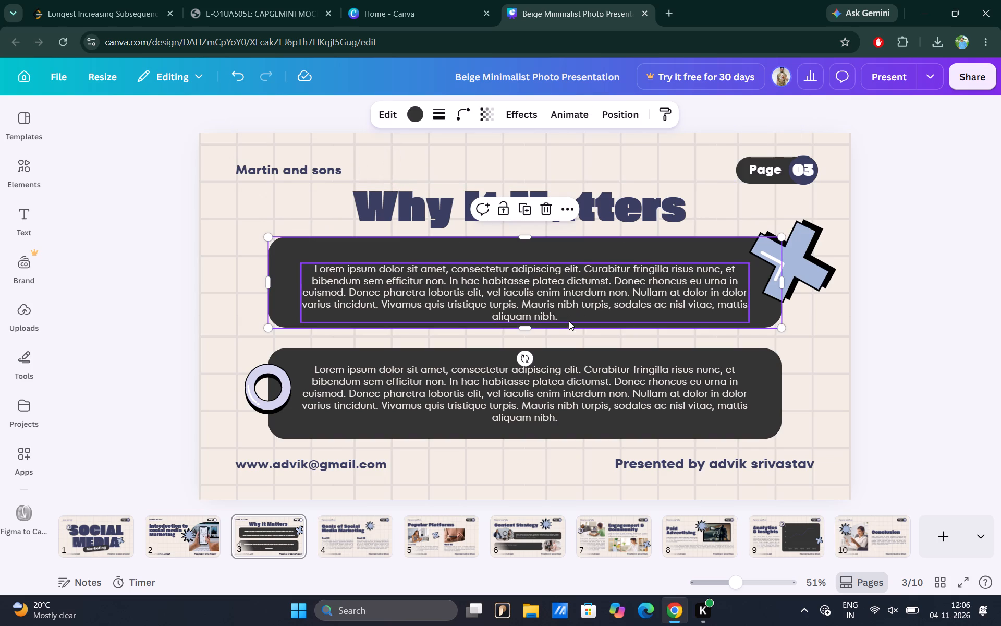
{"action": "left_click", "coordinate": [566, 314]}
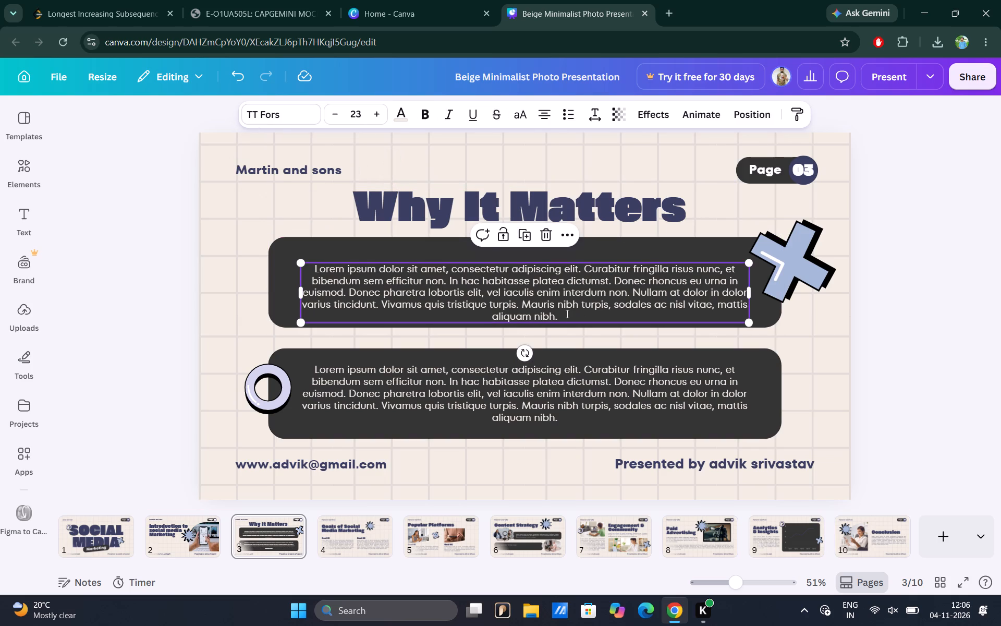
{"action": "left_click", "coordinate": [566, 314]}
{"action": "key", "text": "BackSpace"}
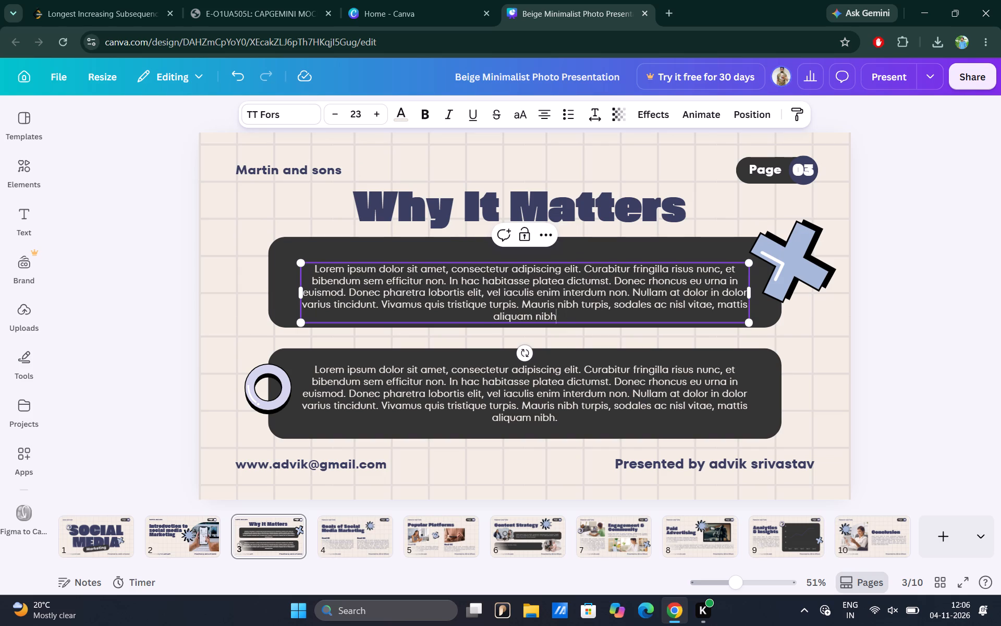
{"action": "key", "text": "BackSpace"}
{"action": "key", "text": "BackSpace"}
{"action": "key", "text": "BackSpace"}
{"action": "key", "text": "BackSpace"}
{"action": "key", "text": "BackSpace"}
{"action": "key", "text": "BackSpace"}
{"action": "key", "text": "BackSpace"}
{"action": "key", "text": "BackSpace"}
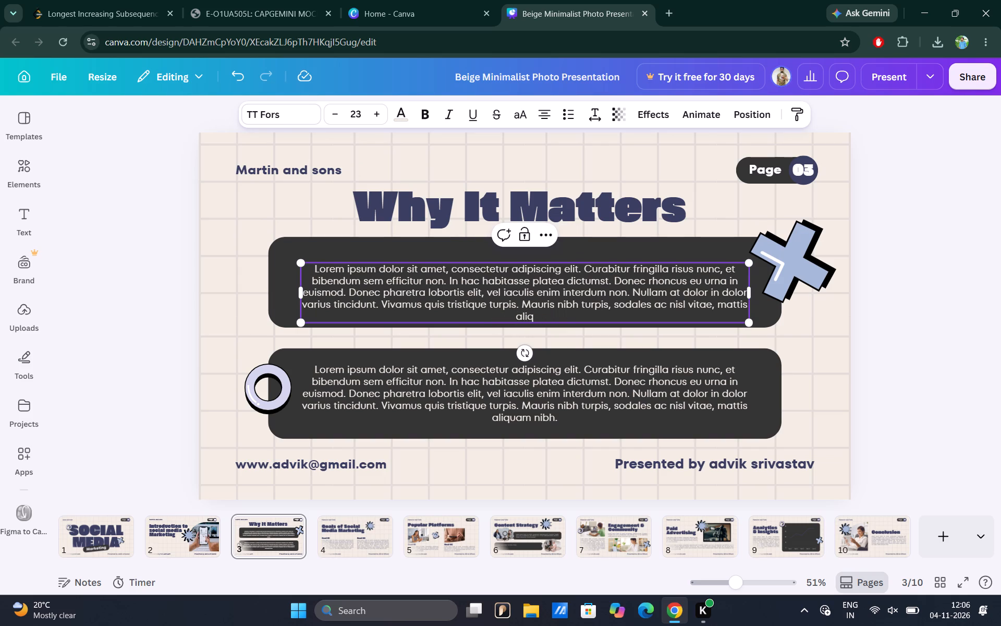
{"action": "key", "text": "BackSpace"}
{"action": "key", "text": "BackSpace"}
{"action": "key", "text": "BackSpace"}
{"action": "key", "text": "BackSpace"}
{"action": "key", "text": "BackSpace"}
{"action": "key", "text": "BackSpace"}
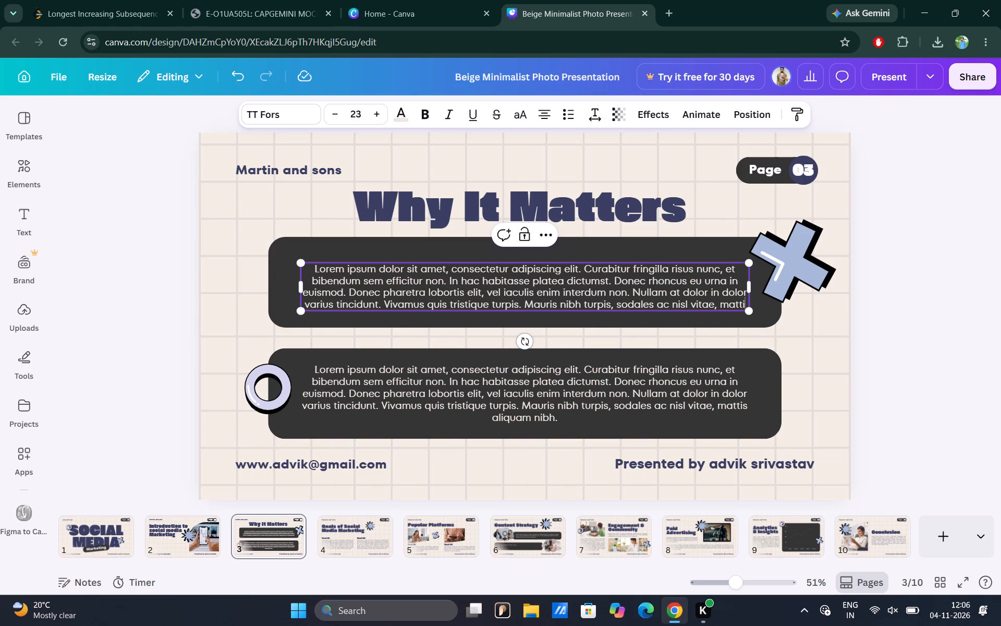
{"action": "key", "text": "BackSpace"}
{"action": "key", "text": "BackSpace"}
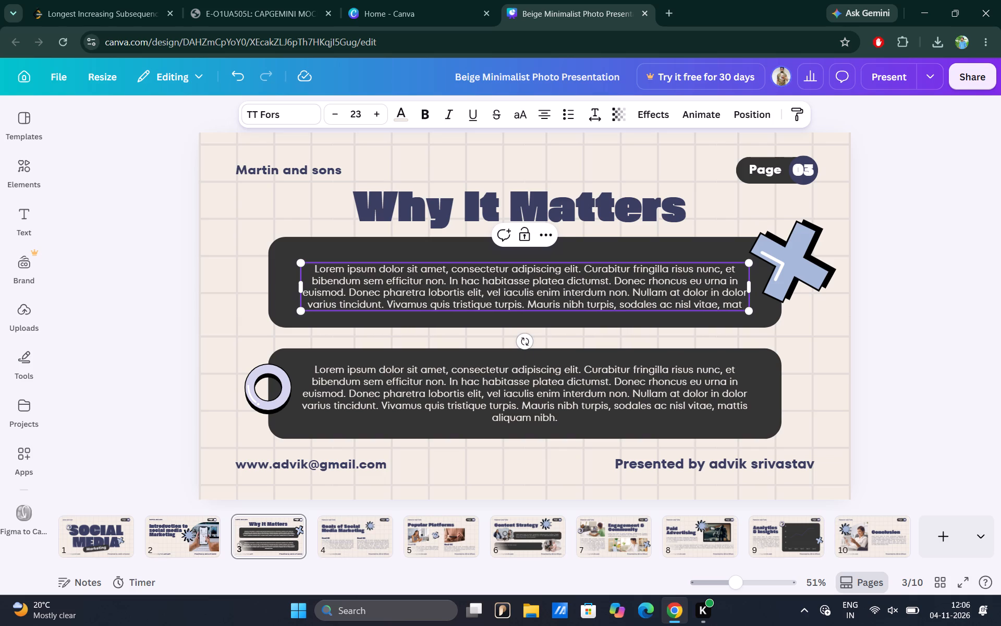
{"action": "key", "text": "BackSpace"}
{"action": "key", "text": "BackSpace"}
{"action": "key", "text": "BackSpace"}
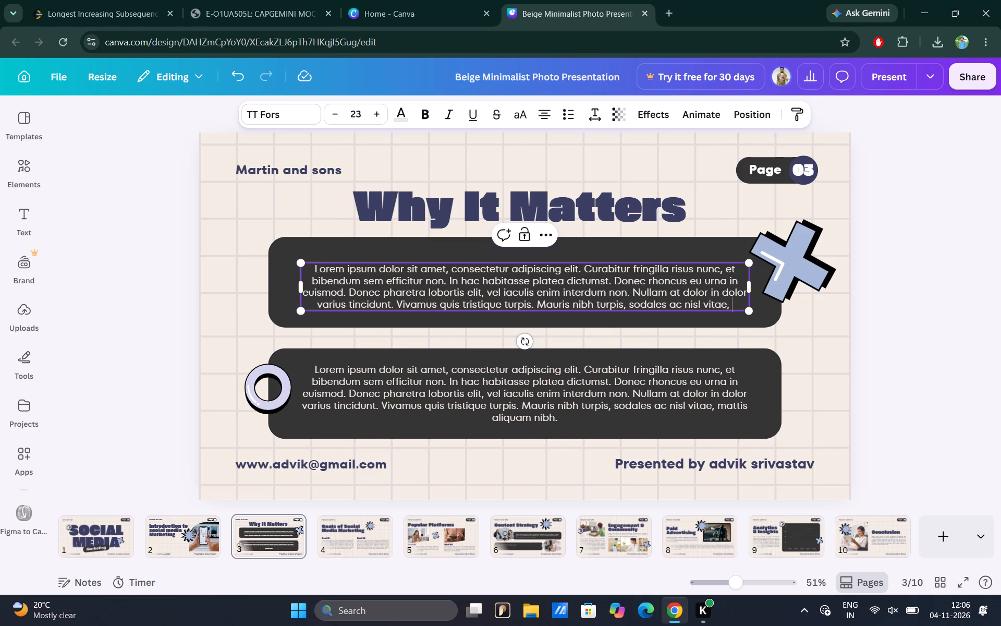
{"action": "key", "text": "BackSpace"}
{"action": "key", "text": "BackSpace"}
{"action": "key", "text": "BackSpace"}
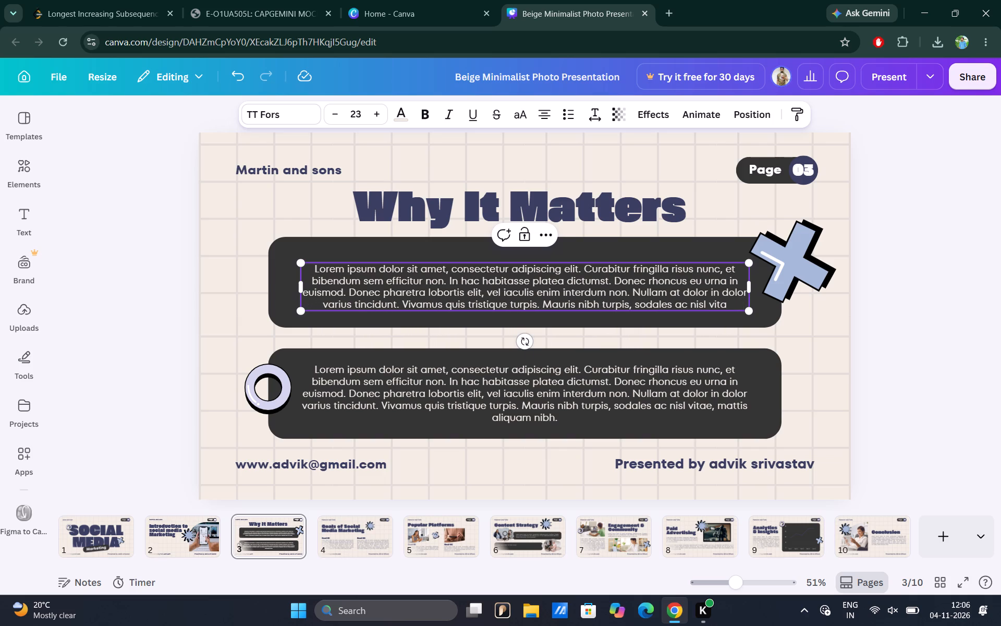
{"action": "key", "text": "BackSpace"}
{"action": "key", "text": "BackSpace"}
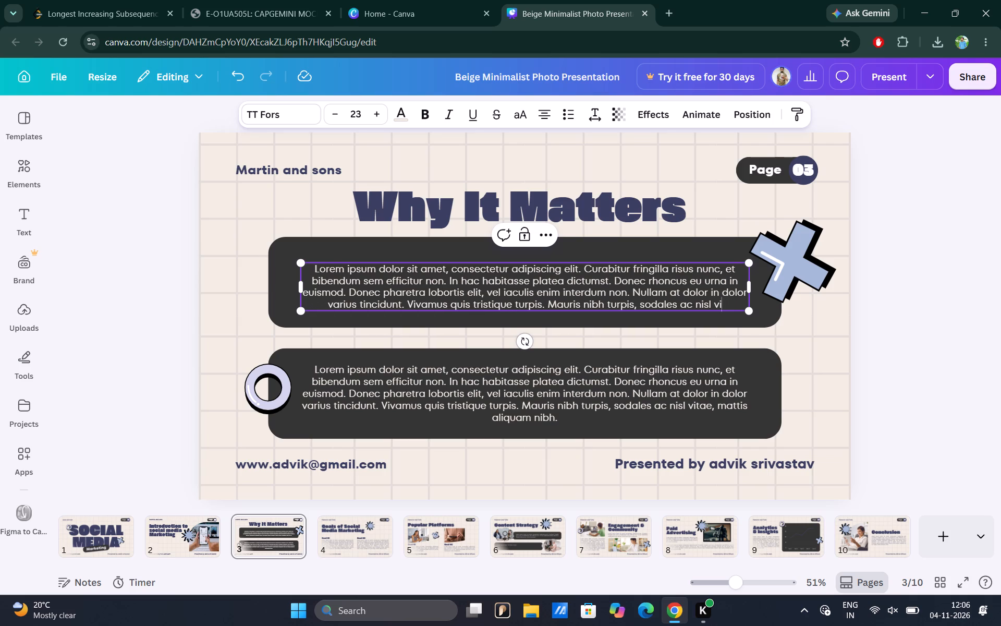
{"action": "key", "text": "BackSpace"}
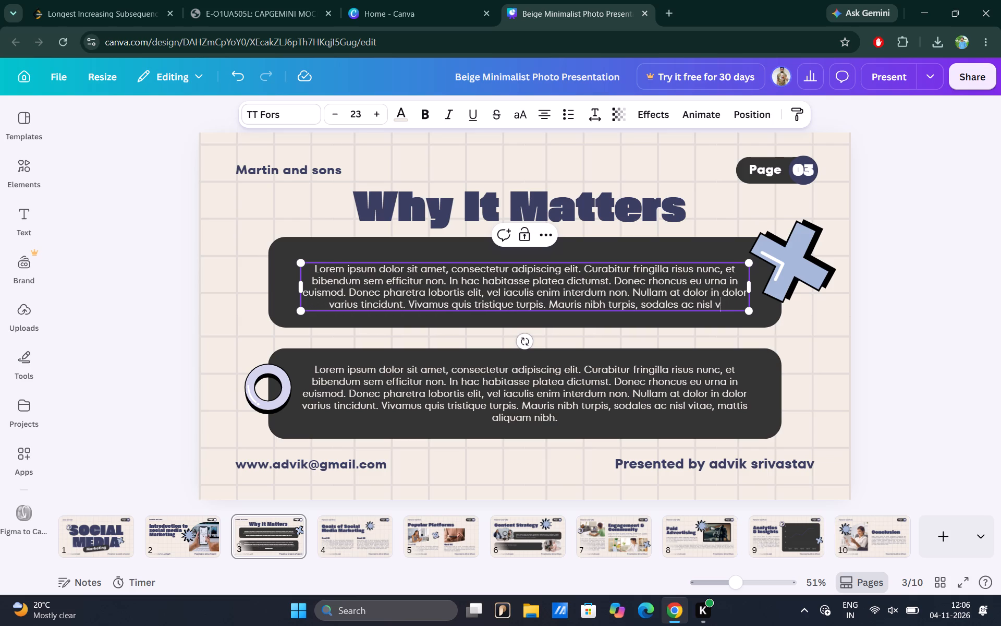
{"action": "key", "text": "BackSpace"}
{"action": "key", "text": "BackSpace"}
{"action": "key", "text": "BackSpace"}
{"action": "key", "text": "BackSpace"}
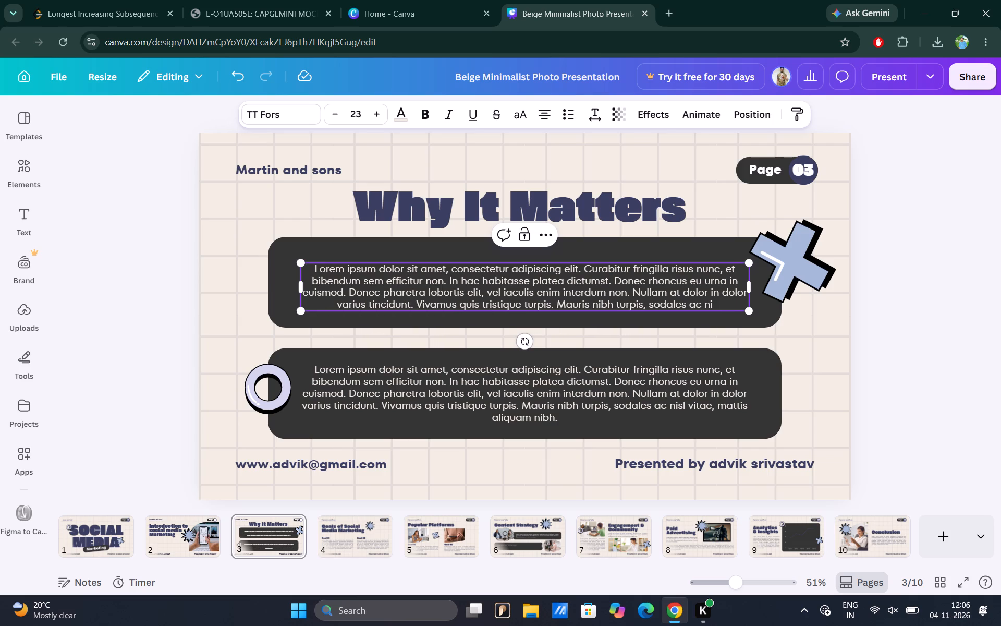
{"action": "key", "text": "BackSpace"}
{"action": "key", "text": "BackSpace"}
{"action": "key", "text": "BackSpace"}
{"action": "key", "text": "BackSpace"}
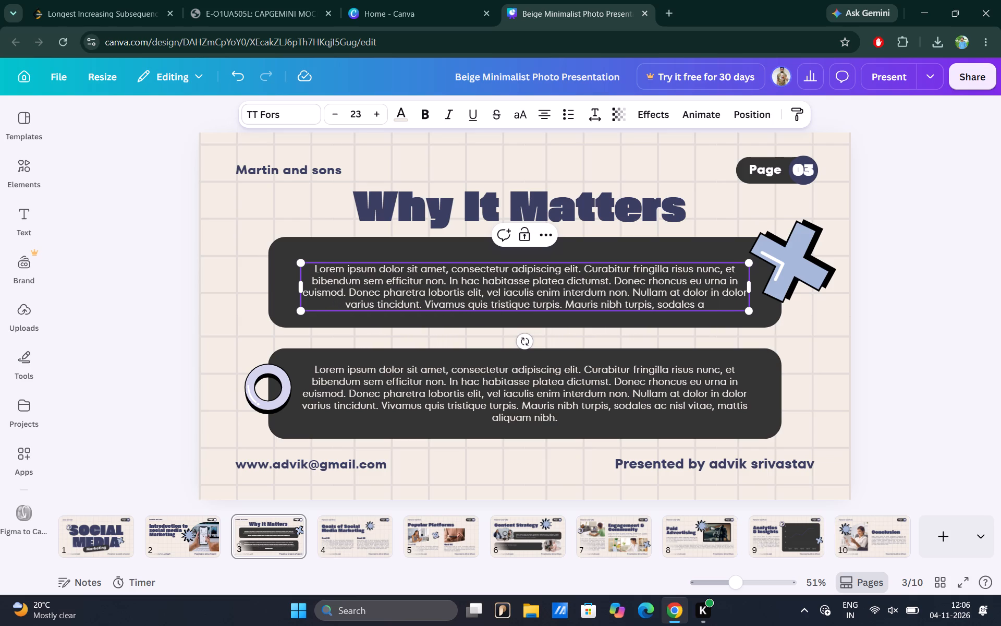
{"action": "key", "text": "BackSpace"}
{"action": "key", "text": "BackSpace"}
{"action": "key", "text": "BackSpace"}
{"action": "key", "text": "BackSpace"}
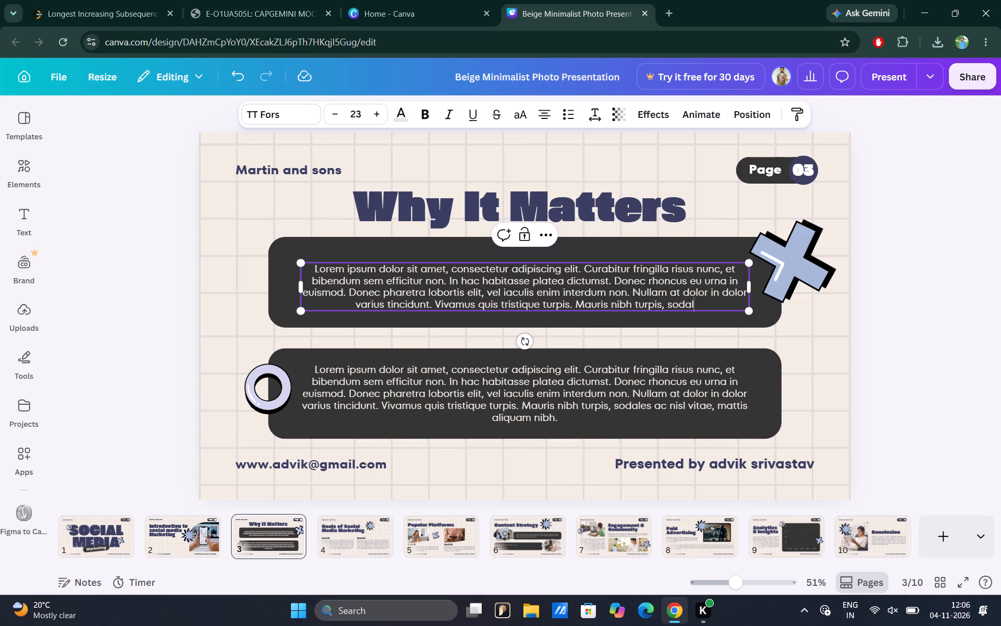
{"action": "key", "text": "BackSpace"}
{"action": "key", "text": "BackSpace"}
{"action": "key", "text": "BackSpace"}
{"action": "key", "text": "BackSpace"}
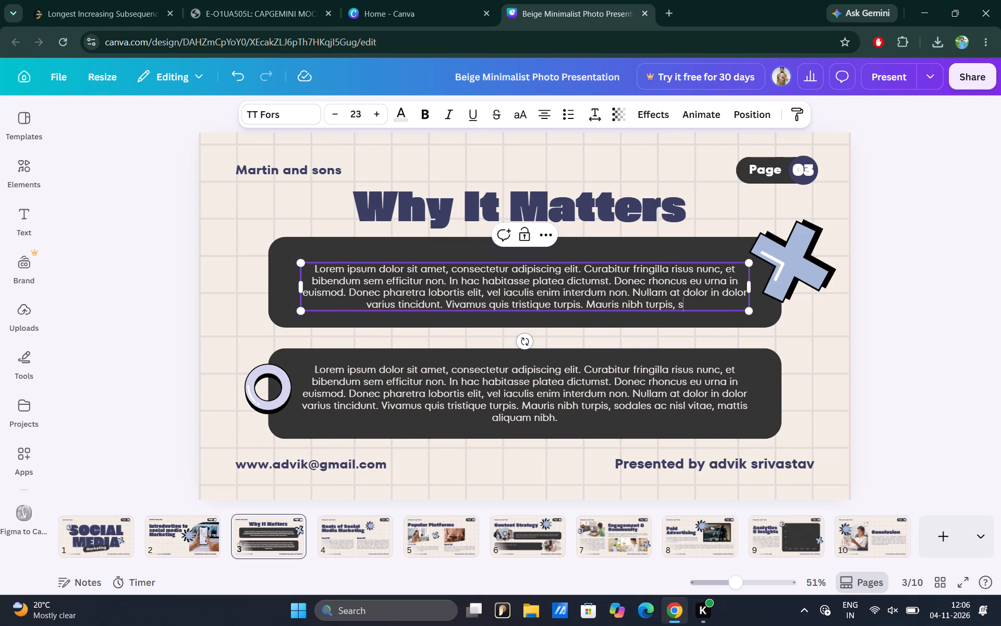
{"action": "key", "text": "BackSpace"}
{"action": "key", "text": "BackSpace"}
{"action": "key", "text": "BackSpace"}
{"action": "key", "text": "BackSpace"}
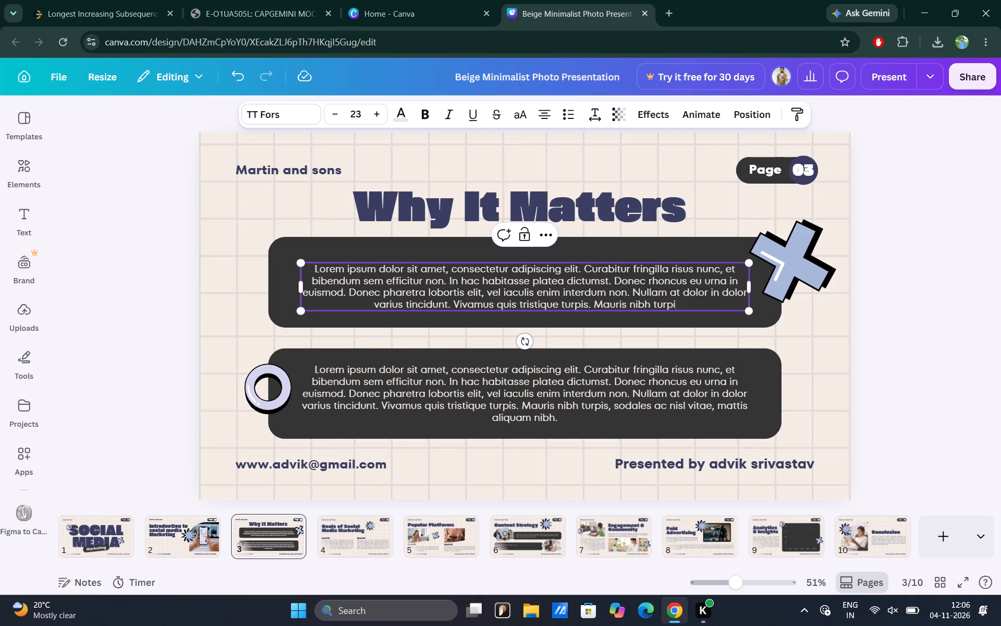
{"action": "key", "text": "BackSpace"}
{"action": "key", "text": "BackSpace"}
{"action": "key", "text": "BackSpace"}
{"action": "key", "text": "BackSpace"}
{"action": "key", "text": "BackSpace"}
{"action": "key", "text": "BackSpace"}
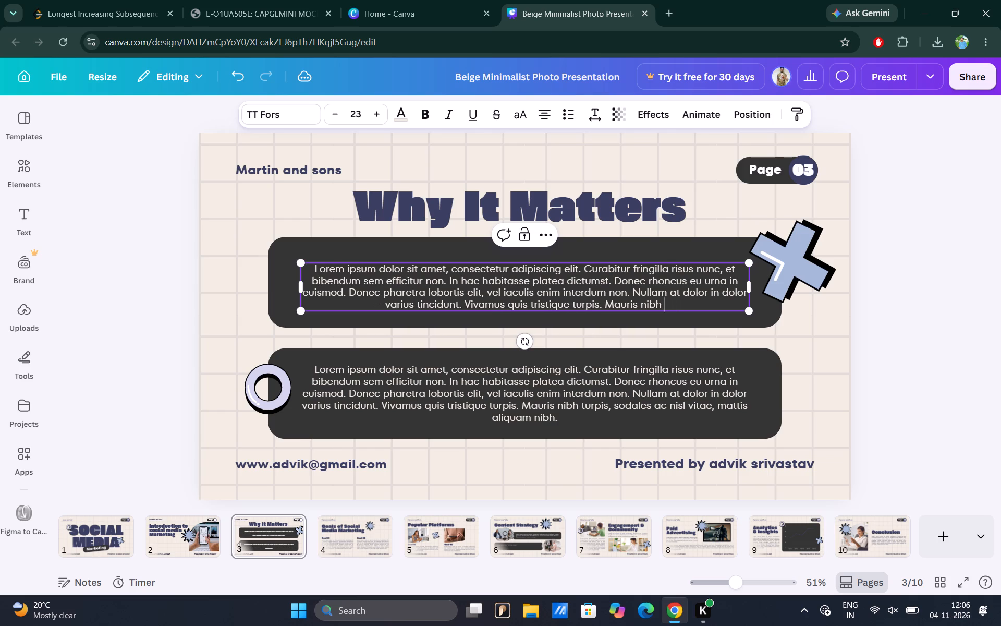
{"action": "key", "text": "BackSpace"}
{"action": "key", "text": "BackSpace"}
{"action": "key", "text": "BackSpace"}
{"action": "key", "text": "BackSpace"}
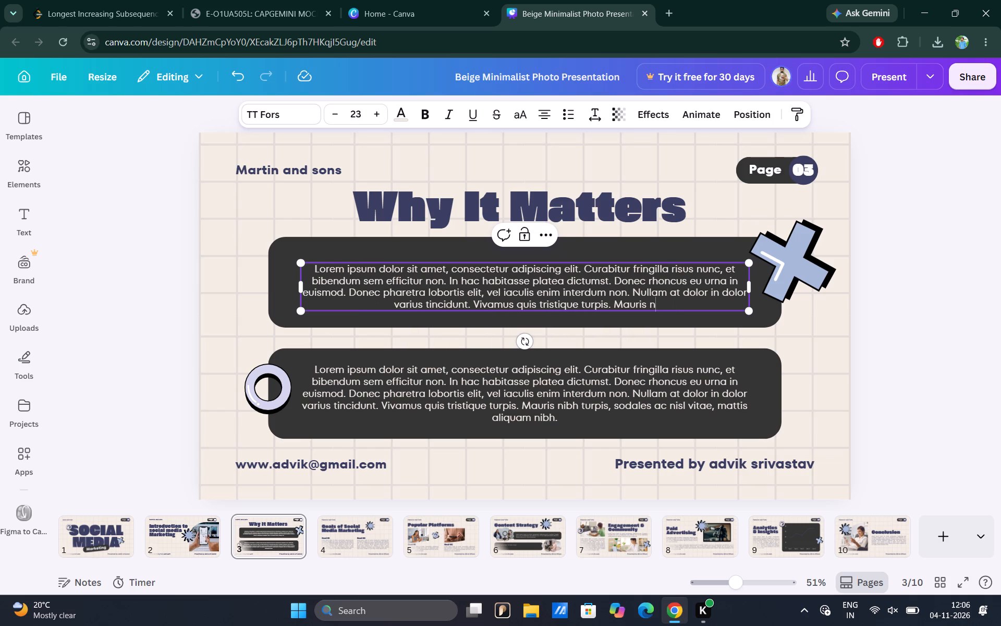
{"action": "key", "text": "BackSpace"}
{"action": "key", "text": "BackSpace"}
{"action": "key", "text": "BackSpace"}
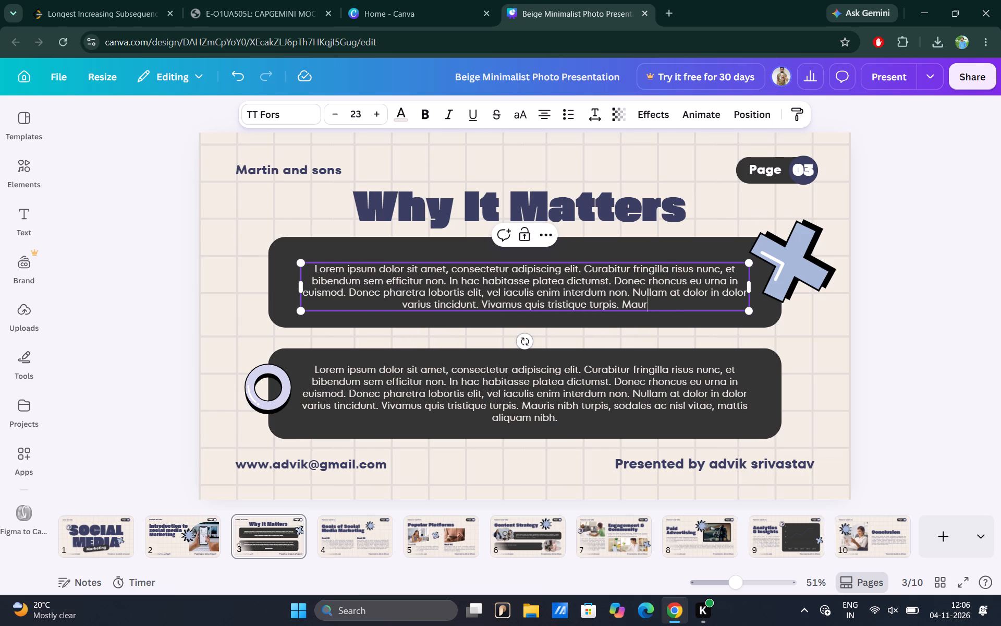
{"action": "key", "text": "BackSpace"}
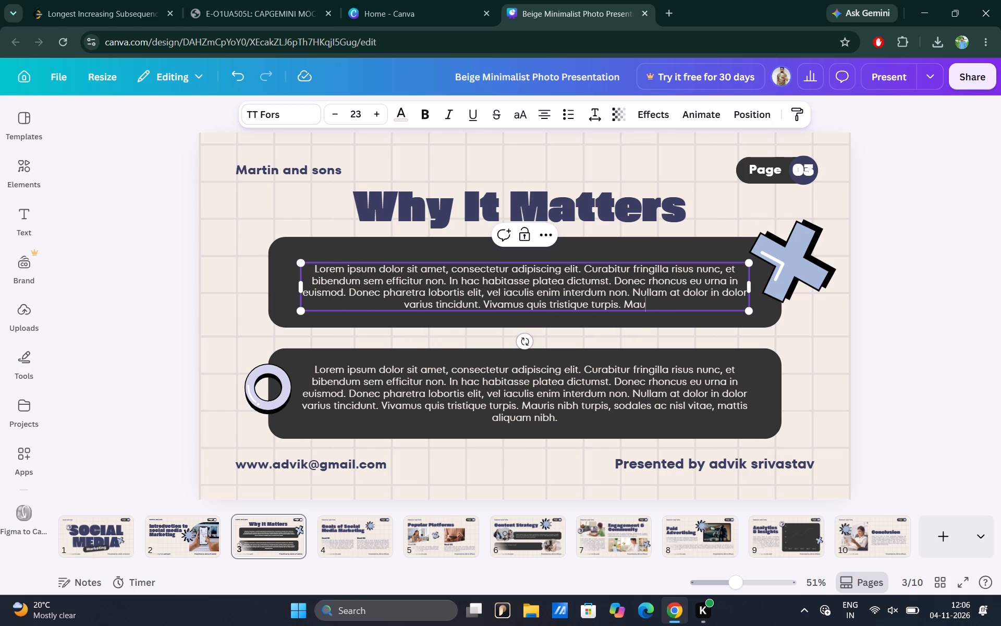
{"action": "key", "text": "BackSpace"}
{"action": "key", "text": "BackSpace"}
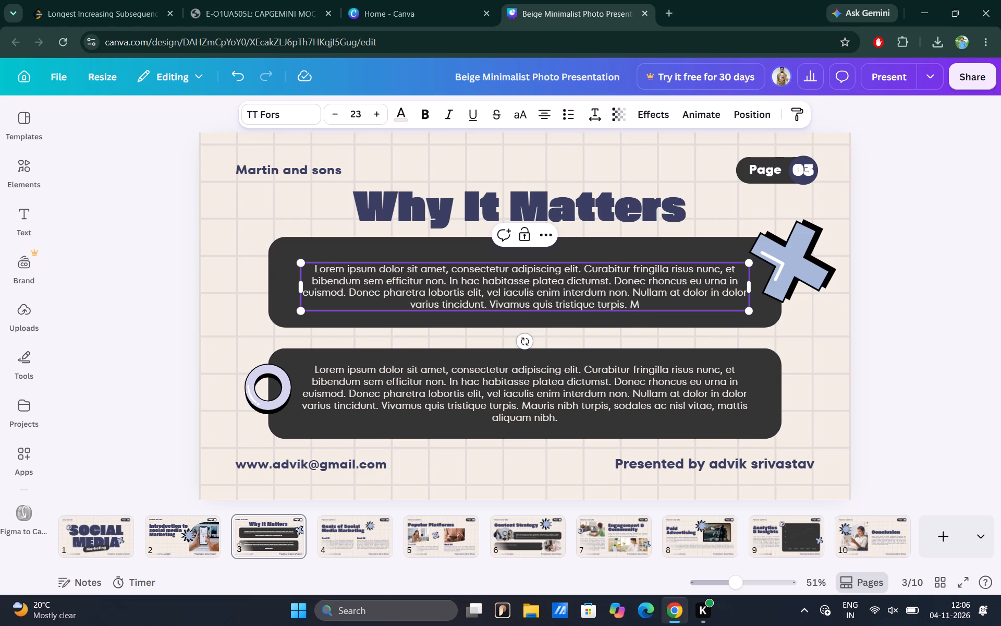
{"action": "key", "text": "BackSpace"}
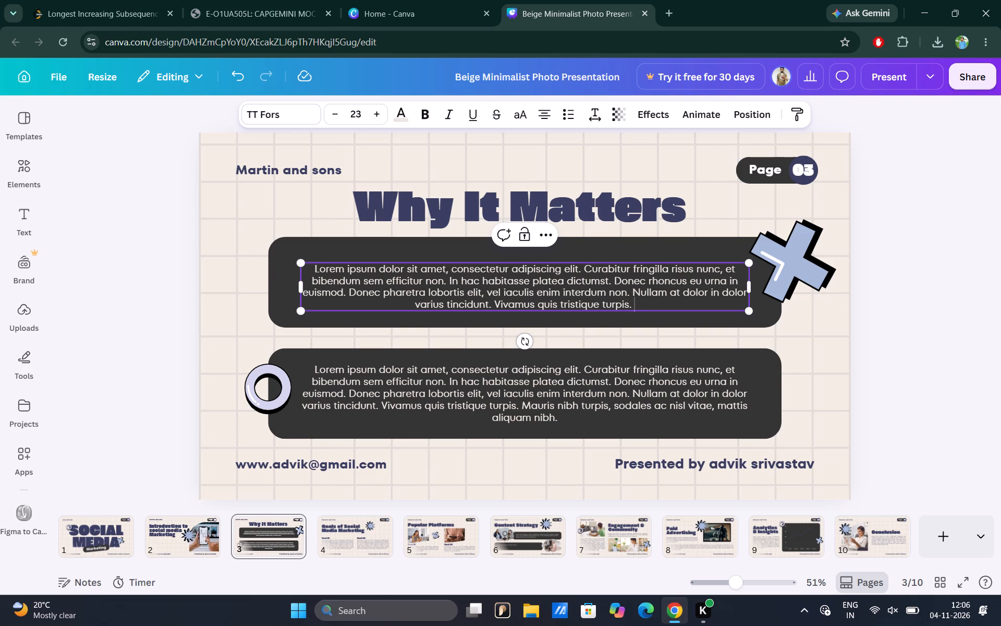
{"action": "key", "text": "BackSpace"}
{"action": "key", "text": "BackSpace"}
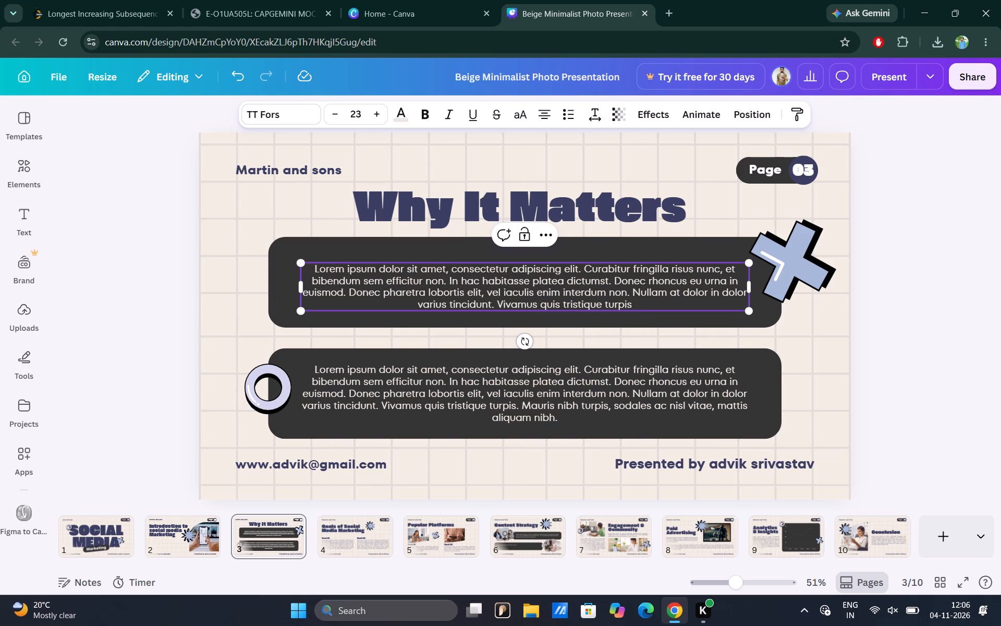
{"action": "key", "text": "BackSpace"}
{"action": "key", "text": "BackSpace"}
{"action": "key", "text": "BackSpace"}
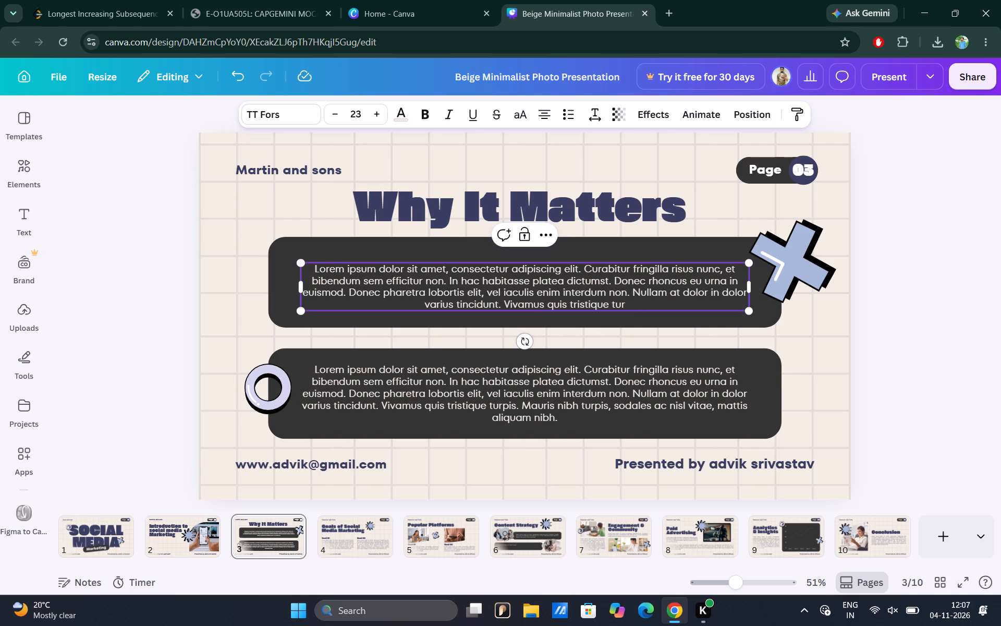
{"action": "key", "text": "BackSpace"}
{"action": "key", "text": "BackSpace"}
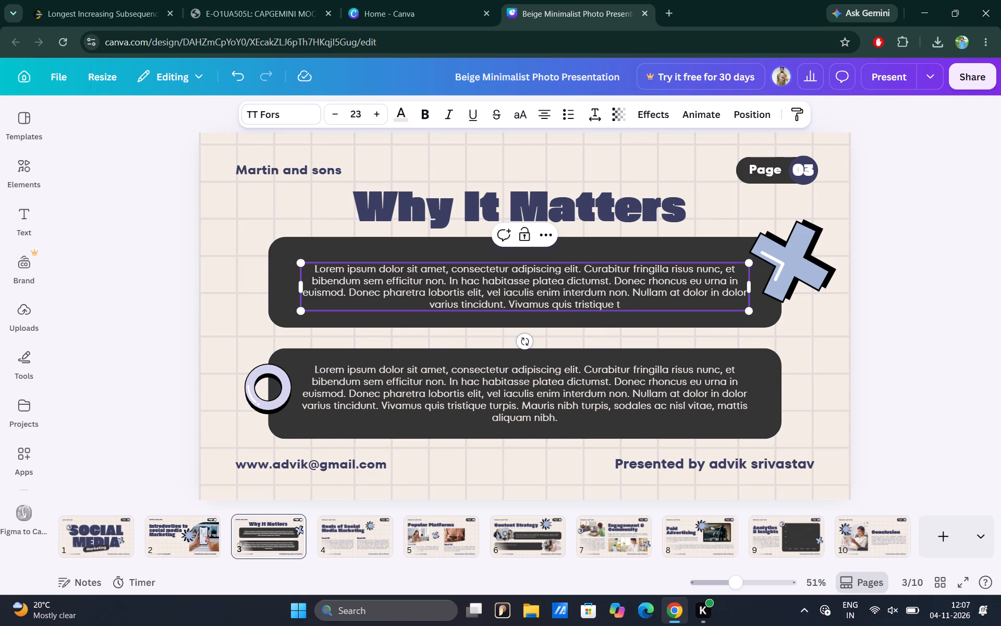
Delete the remaining "Vivamus quis tristique t" fragment from the end of the placeholder text in the upper dark box.
{"action": "key", "text": "BackSpace"}
{"action": "key", "text": "BackSpace"}
{"action": "key", "text": "BackSpace"}
{"action": "key", "text": "BackSpace"}
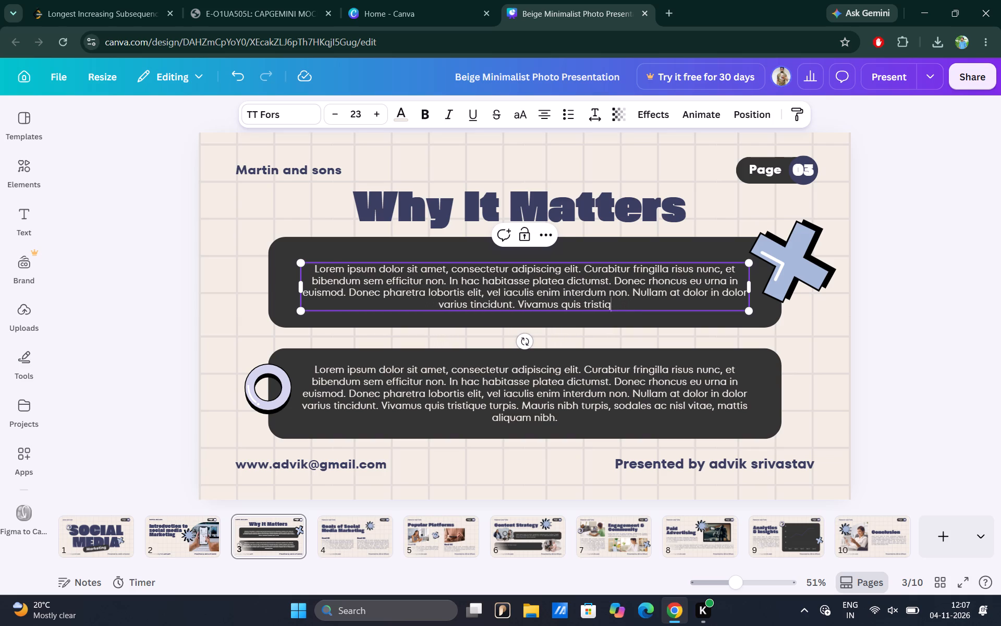
{"action": "key", "text": "BackSpace"}
{"action": "key", "text": "BackSpace"}
{"action": "key", "text": "BackSpace"}
{"action": "key", "text": "BackSpace"}
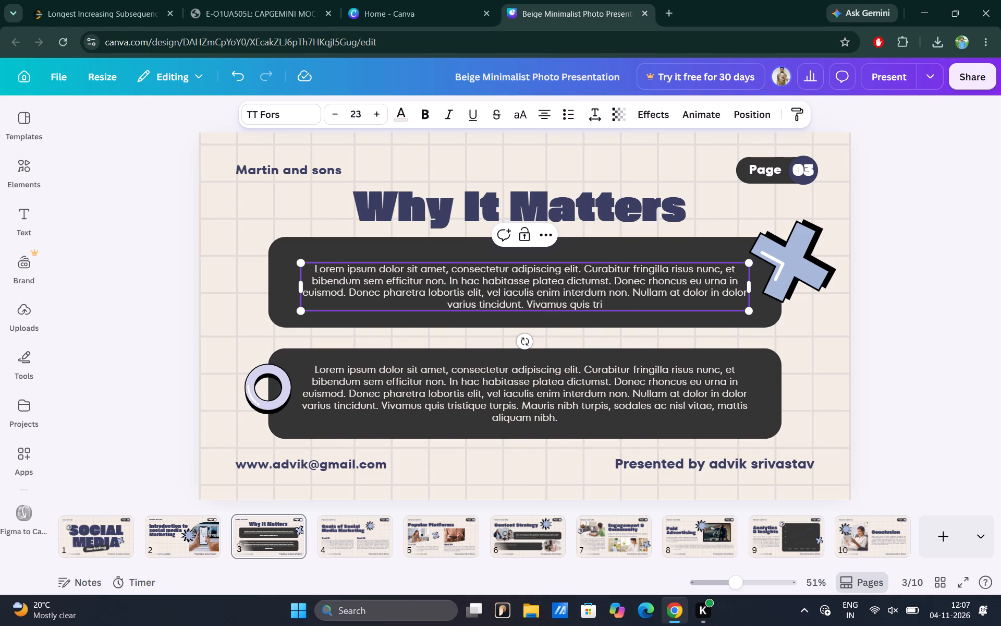
{"action": "key", "text": "BackSpace"}
{"action": "key", "text": "BackSpace"}
{"action": "key", "text": "BackSpace"}
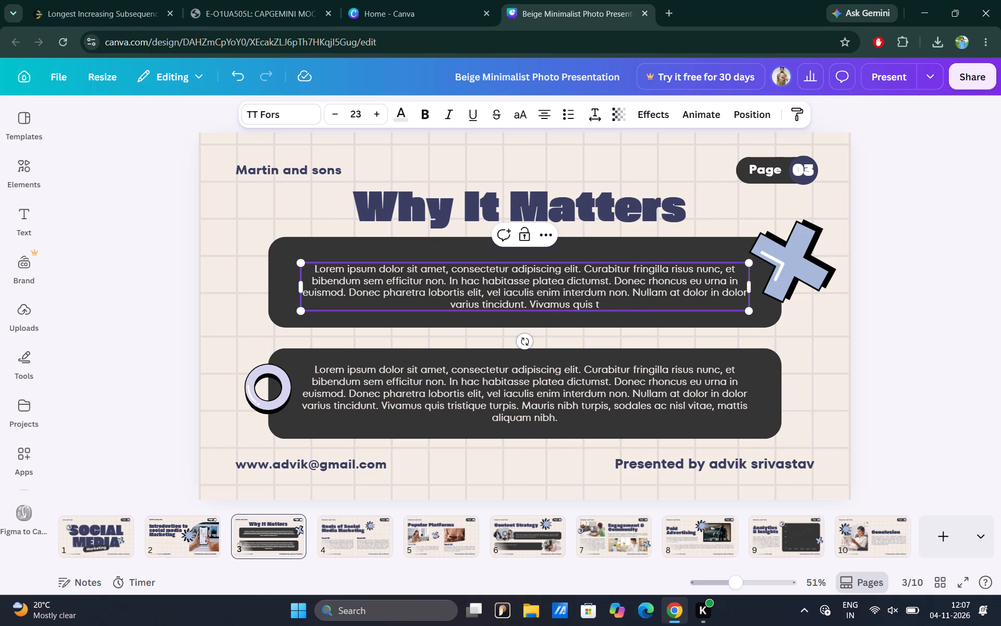
{"action": "key", "text": "BackSpace"}
{"action": "key", "text": "BackSpace"}
{"action": "key", "text": "BackSpace"}
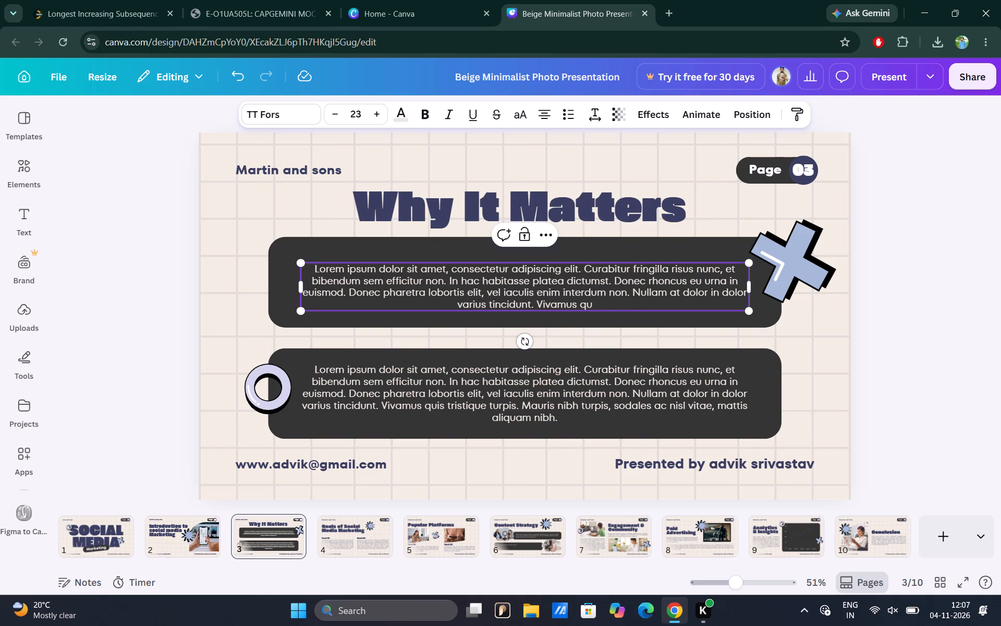
{"action": "key", "text": "BackSpace"}
{"action": "key", "text": "BackSpace"}
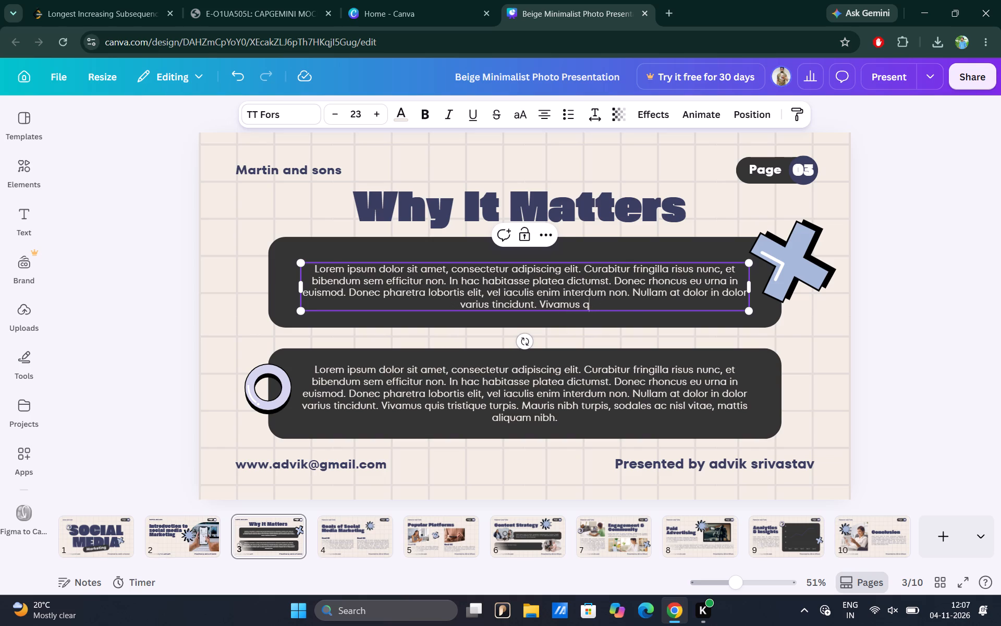
{"action": "key", "text": "BackSpace"}
{"action": "key", "text": "BackSpace"}
{"action": "key", "text": "BackSpace"}
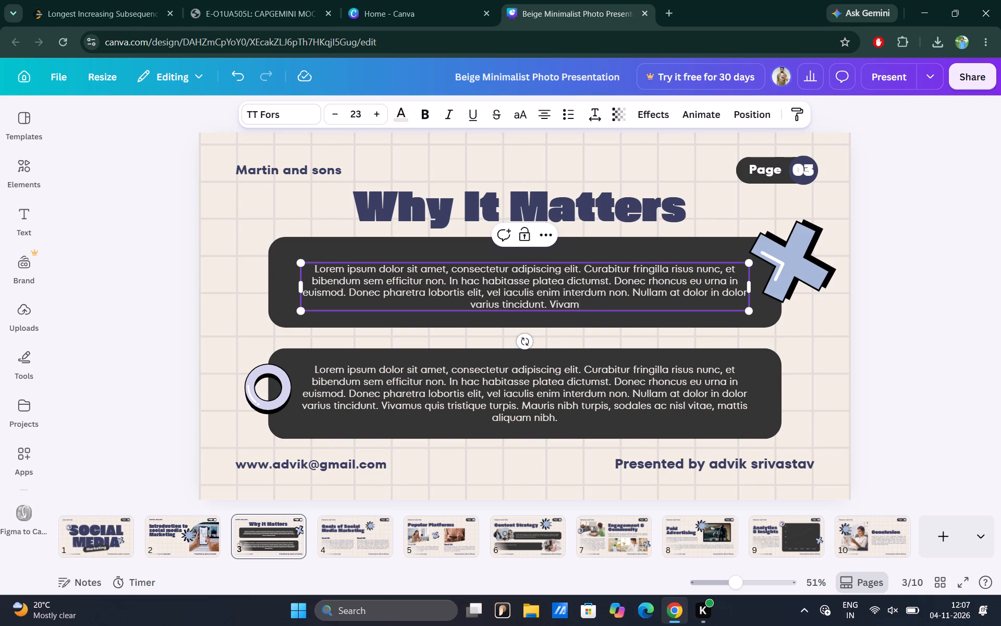
{"action": "key", "text": "BackSpace"}
{"action": "key", "text": "BackSpace"}
{"action": "key", "text": "BackSpace"}
{"action": "key", "text": "BackSpace"}
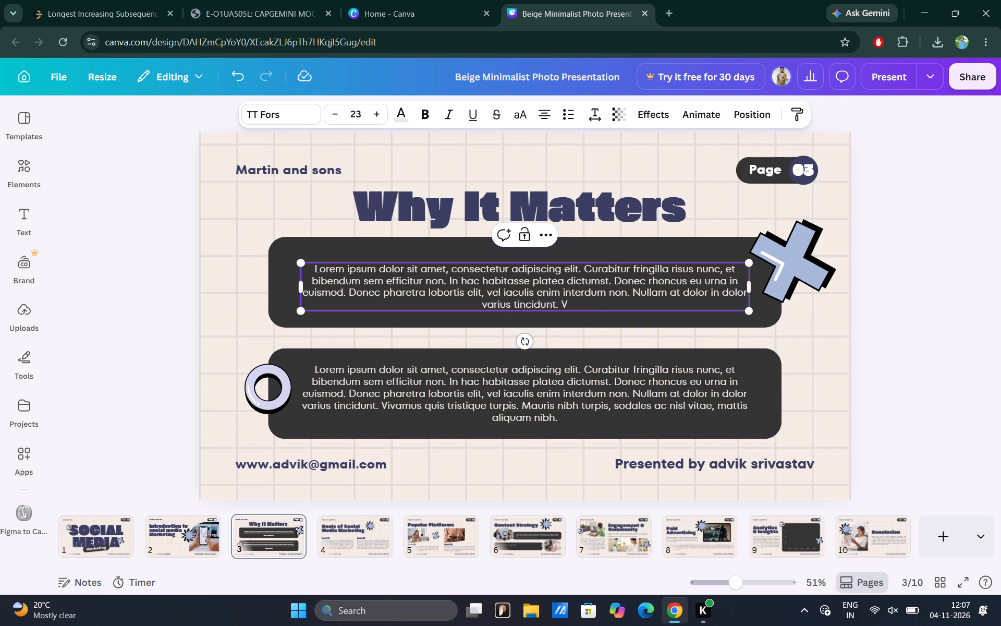
{"action": "key", "text": "BackSpace"}
{"action": "key", "text": "BackSpace"}
Delete the sentence "Nullam at dolor in dolor varius tincidunt." from the end of the upper dark box's placeholder text.
{"action": "key", "text": "BackSpace"}
{"action": "key", "text": "BackSpace"}
{"action": "key", "text": "BackSpace"}
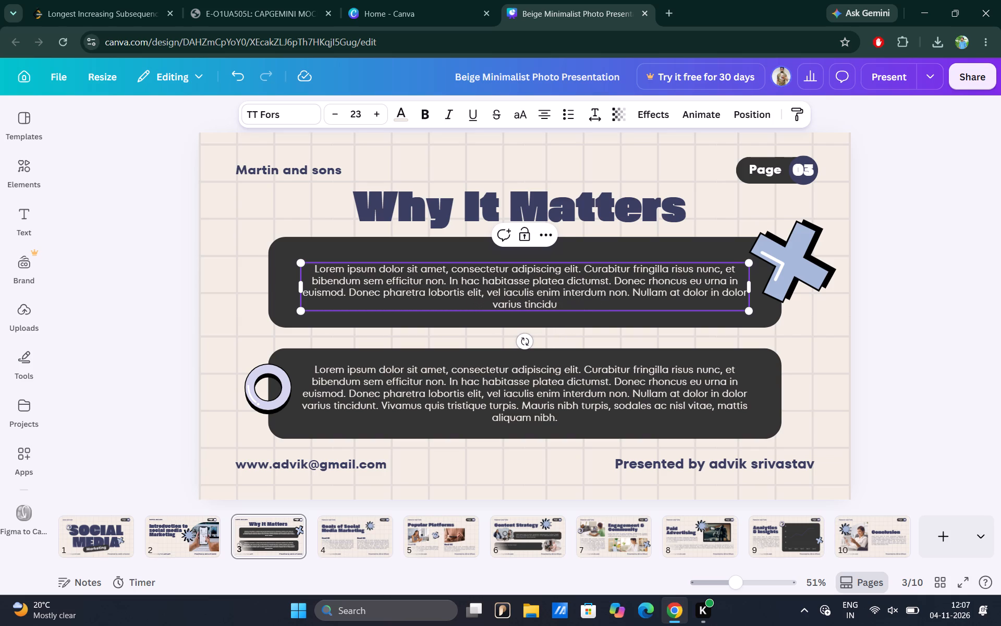
{"action": "key", "text": "BackSpace"}
{"action": "key", "text": "BackSpace"}
{"action": "key", "text": "BackSpace"}
{"action": "key", "text": "BackSpace"}
{"action": "key", "text": "BackSpace"}
{"action": "key", "text": "BackSpace"}
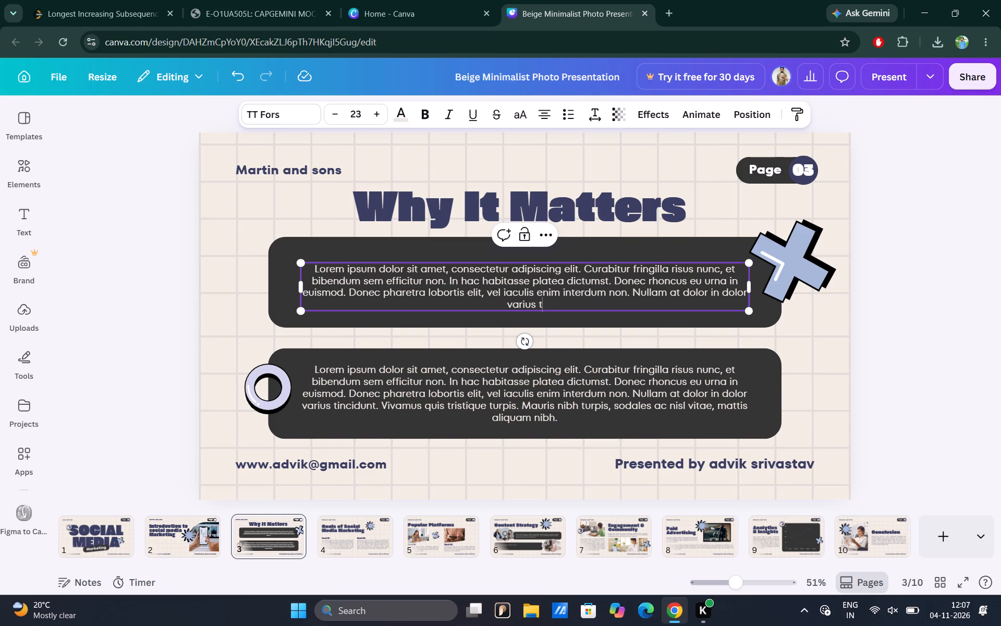
{"action": "key", "text": "BackSpace"}
{"action": "key", "text": "BackSpace"}
{"action": "key", "text": "BackSpace"}
{"action": "key", "text": "BackSpace"}
{"action": "key", "text": "BackSpace"}
{"action": "key", "text": "BackSpace"}
{"action": "key", "text": "BackSpace"}
{"action": "key", "text": "BackSpace"}
{"action": "key", "text": "BackSpace"}
{"action": "key", "text": "BackSpace"}
{"action": "key", "text": "BackSpace"}
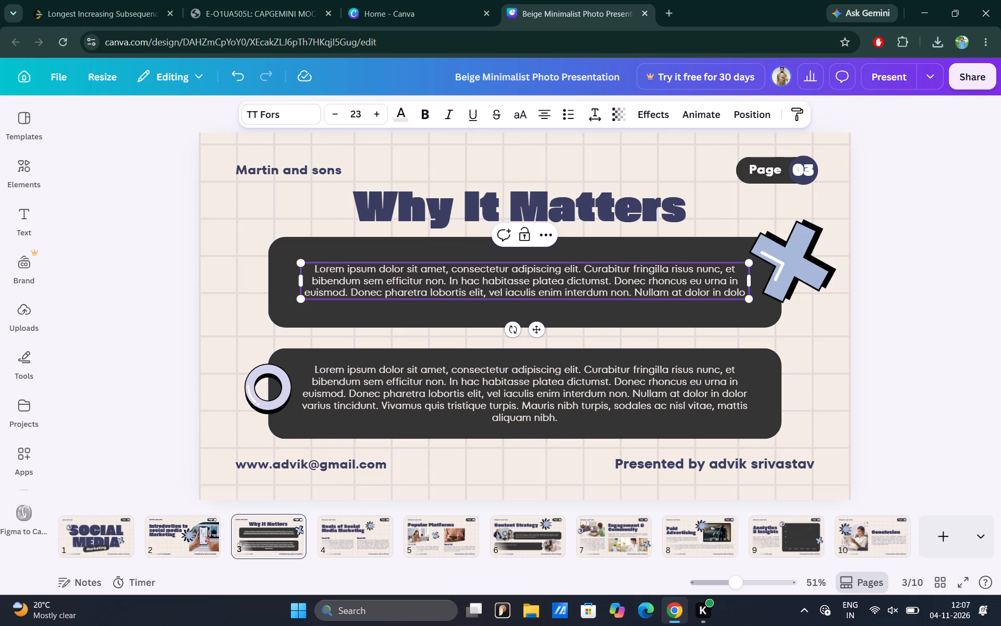
{"action": "key", "text": "BackSpace"}
{"action": "key", "text": "BackSpace"}
{"action": "key", "text": "BackSpace"}
{"action": "key", "text": "BackSpace"}
{"action": "key", "text": "BackSpace"}
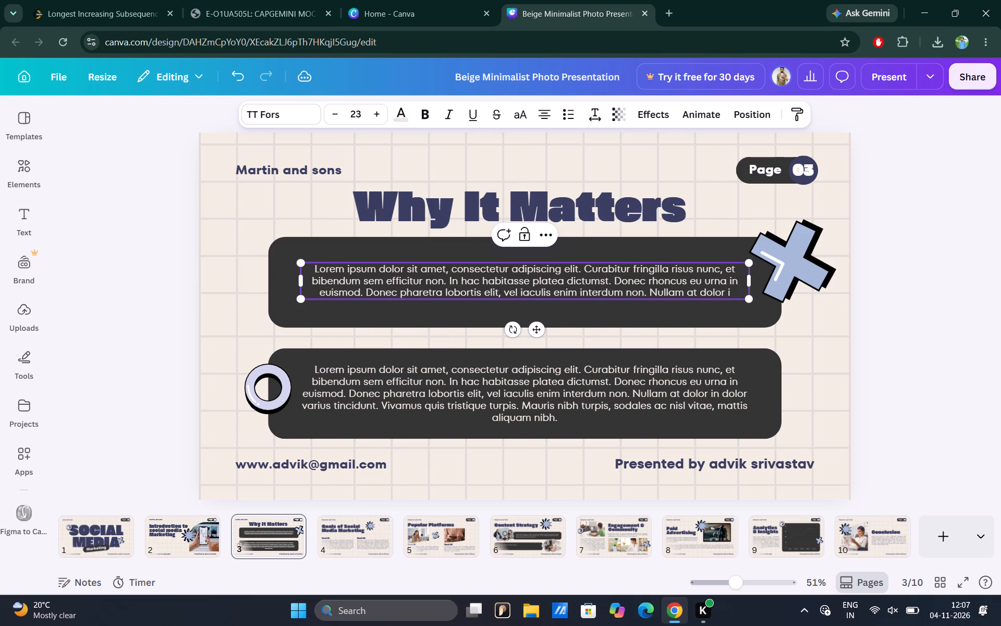
{"action": "key", "text": "BackSpace"}
{"action": "key", "text": "BackSpace"}
{"action": "key", "text": "BackSpace"}
{"action": "key", "text": "BackSpace"}
{"action": "key", "text": "BackSpace"}
{"action": "key", "text": "BackSpace"}
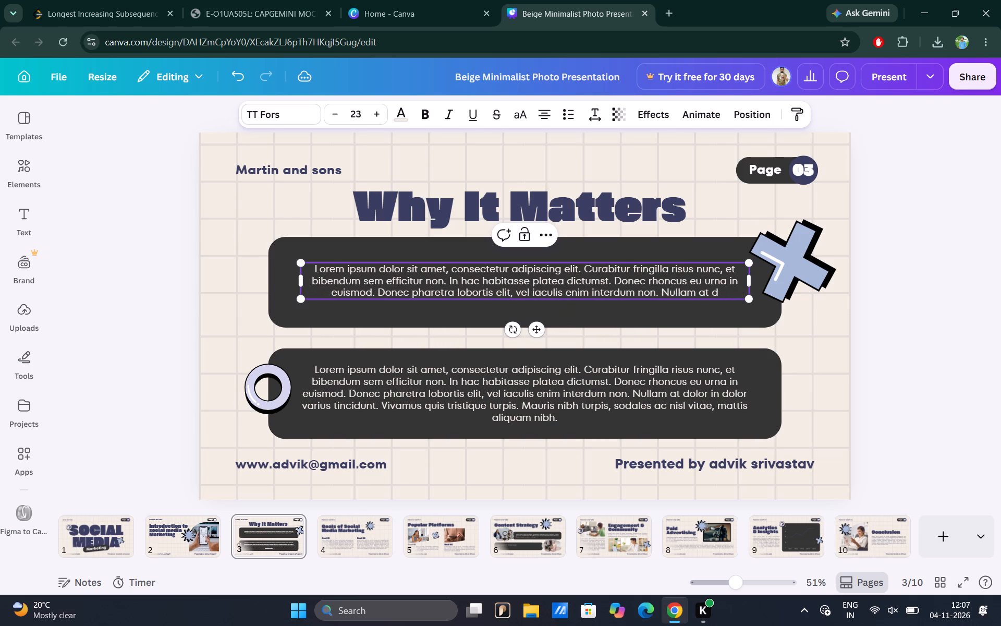
{"action": "key", "text": "BackSpace"}
{"action": "key", "text": "BackSpace"}
{"action": "key", "text": "BackSpace"}
{"action": "key", "text": "BackSpace"}
{"action": "key", "text": "BackSpace"}
{"action": "key", "text": "BackSpace"}
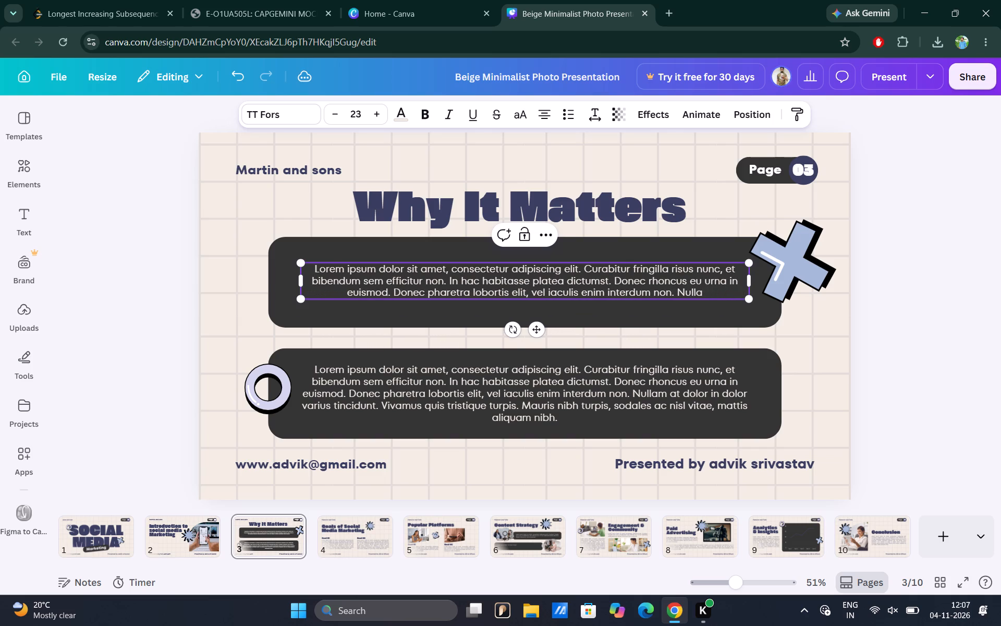
{"action": "key", "text": "BackSpace"}
{"action": "key", "text": "BackSpace"}
{"action": "key", "text": "BackSpace"}
{"action": "key", "text": "BackSpace"}
{"action": "key", "text": "BackSpace"}
{"action": "key", "text": "BackSpace"}
Delete the leftover "Nulla" and the sentence "Donec pharetra lobortis elit, vel iaculis enim interdum non." from the end of the upper dark box's text.
{"action": "key", "text": "BackSpace"}
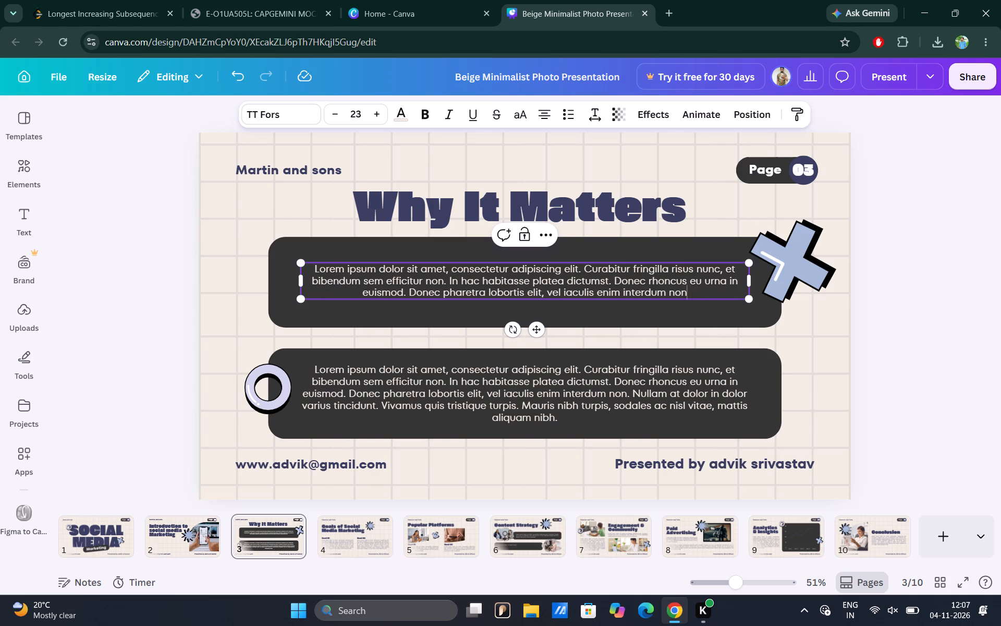
{"action": "key", "text": "BackSpace"}
{"action": "key", "text": "BackSpace"}
{"action": "key", "text": "BackSpace"}
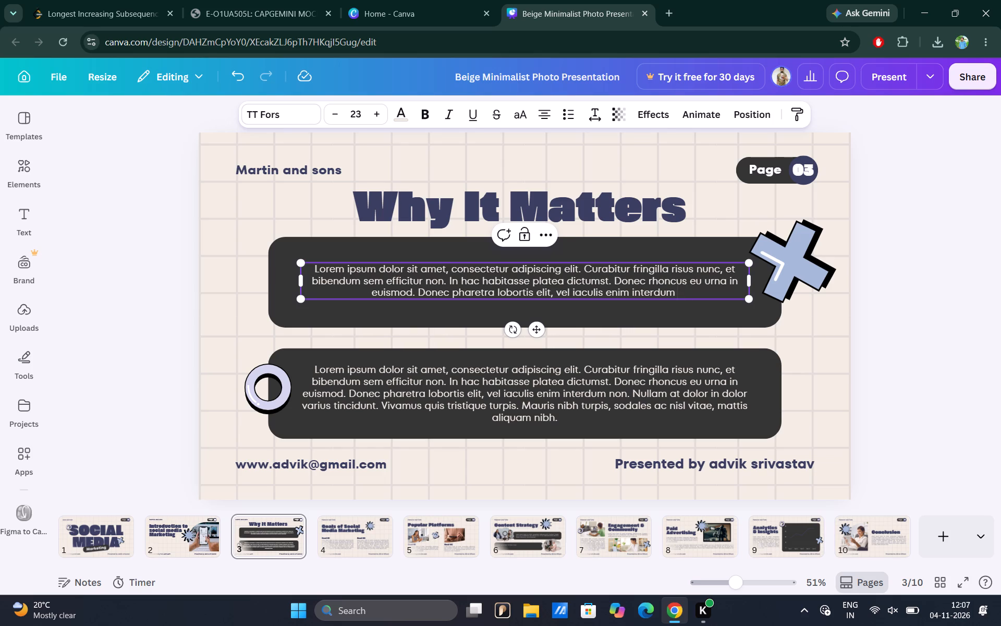
{"action": "key", "text": "BackSpace"}
{"action": "key", "text": "BackSpace"}
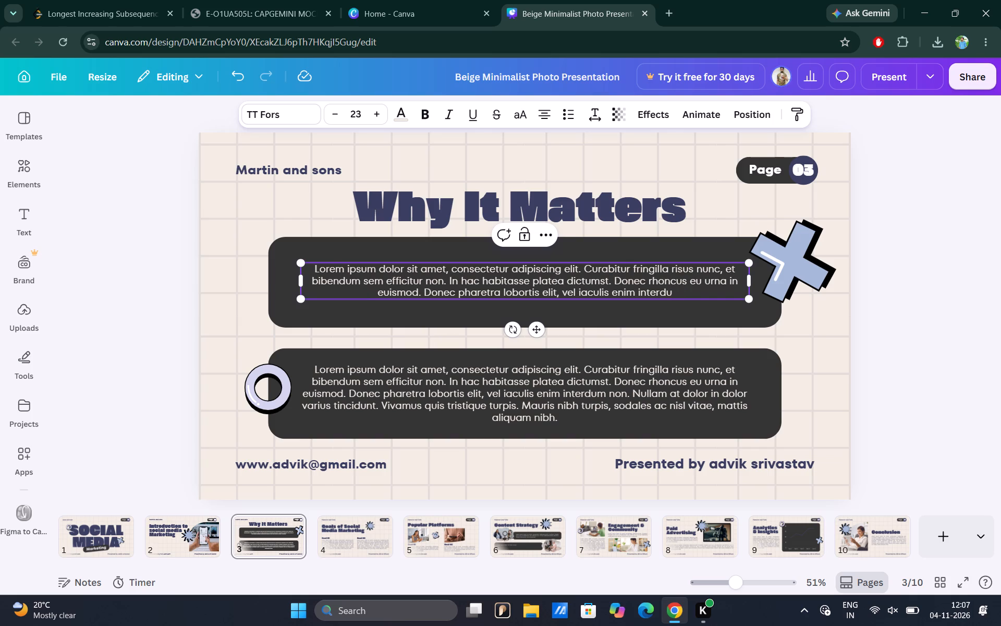
{"action": "key", "text": "BackSpace"}
{"action": "key", "text": "BackSpace"}
{"action": "key", "text": "BackSpace"}
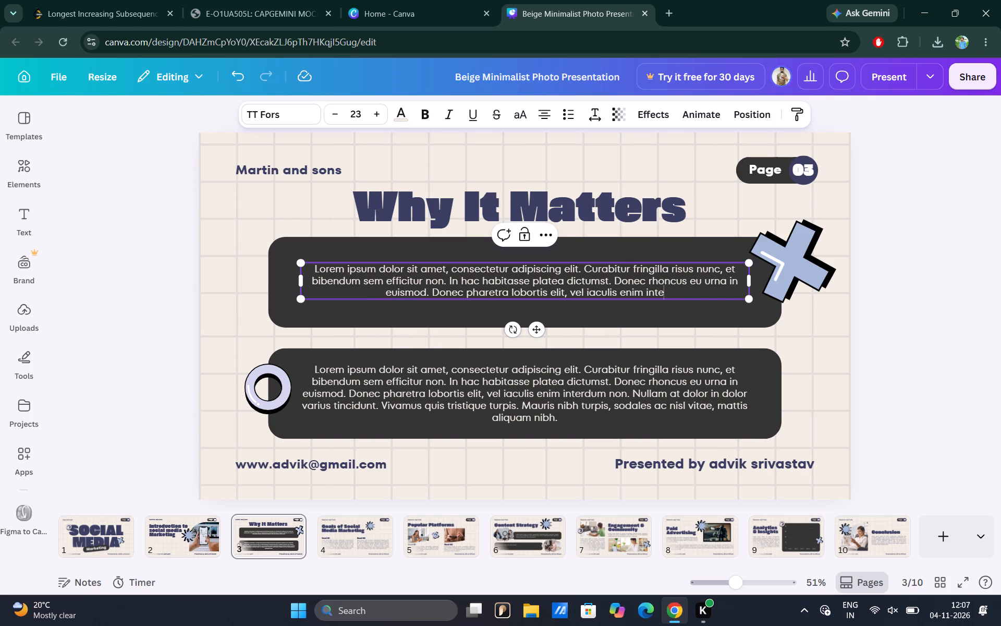
{"action": "key", "text": "BackSpace"}
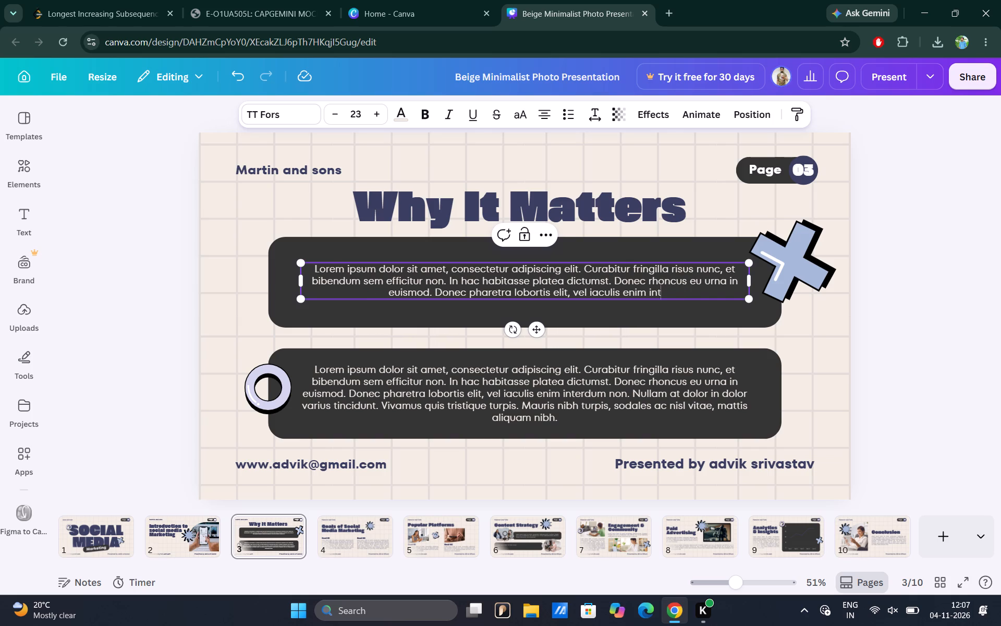
{"action": "key", "text": "BackSpace"}
{"action": "key", "text": "BackSpace"}
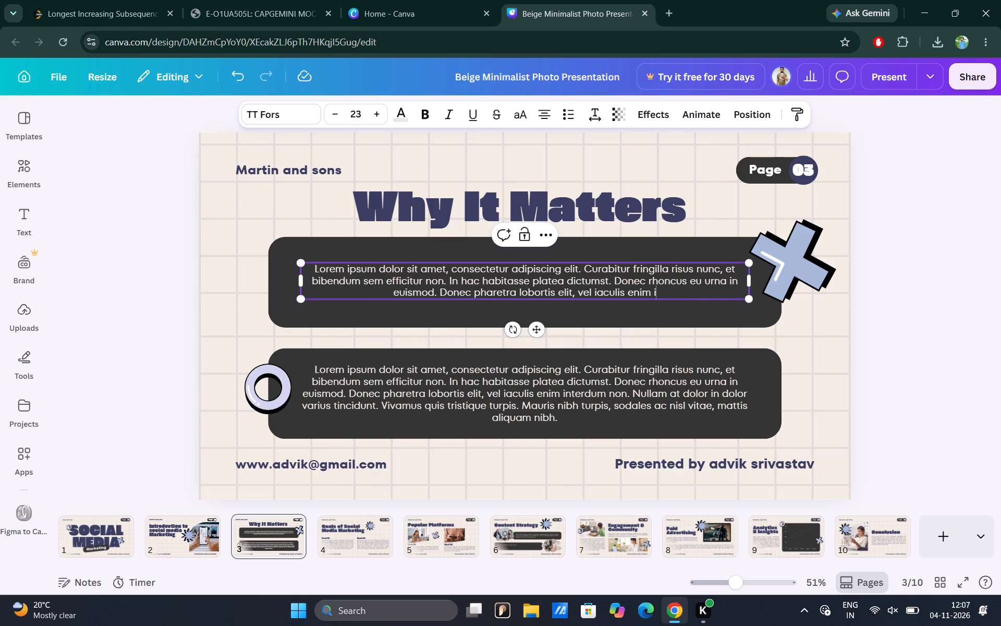
{"action": "key", "text": "BackSpace"}
{"action": "key", "text": "BackSpace"}
{"action": "key", "text": "BackSpace"}
{"action": "key", "text": "BackSpace"}
{"action": "key", "text": "BackSpace"}
{"action": "key", "text": "BackSpace"}
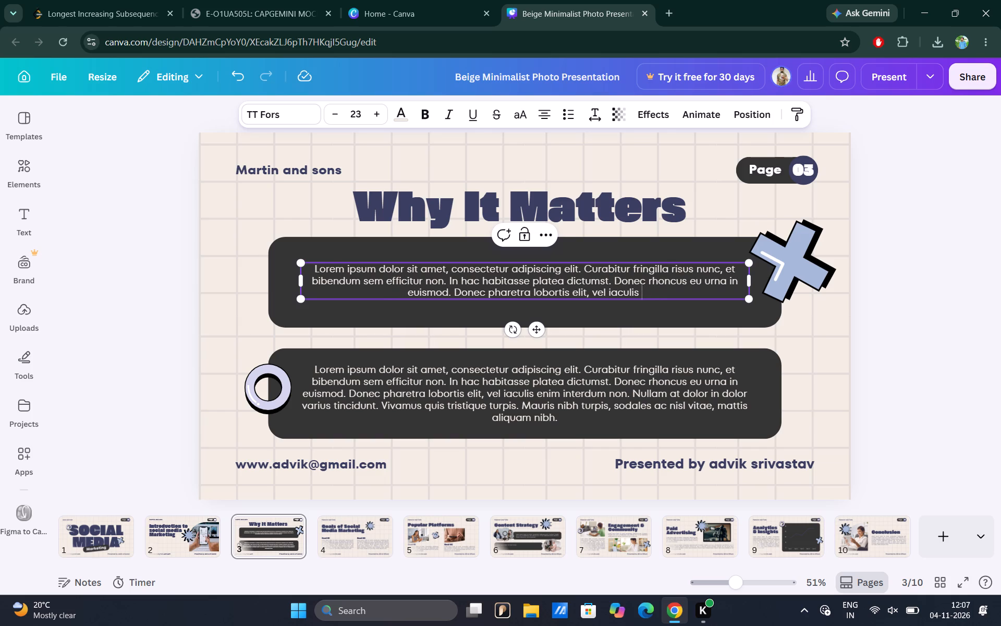
{"action": "key", "text": "BackSpace"}
{"action": "key", "text": "BackSpace"}
{"action": "key", "text": "BackSpace"}
{"action": "key", "text": "BackSpace"}
{"action": "key", "text": "BackSpace"}
{"action": "key", "text": "BackSpace"}
{"action": "key", "text": "BackSpace"}
{"action": "key", "text": "BackSpace"}
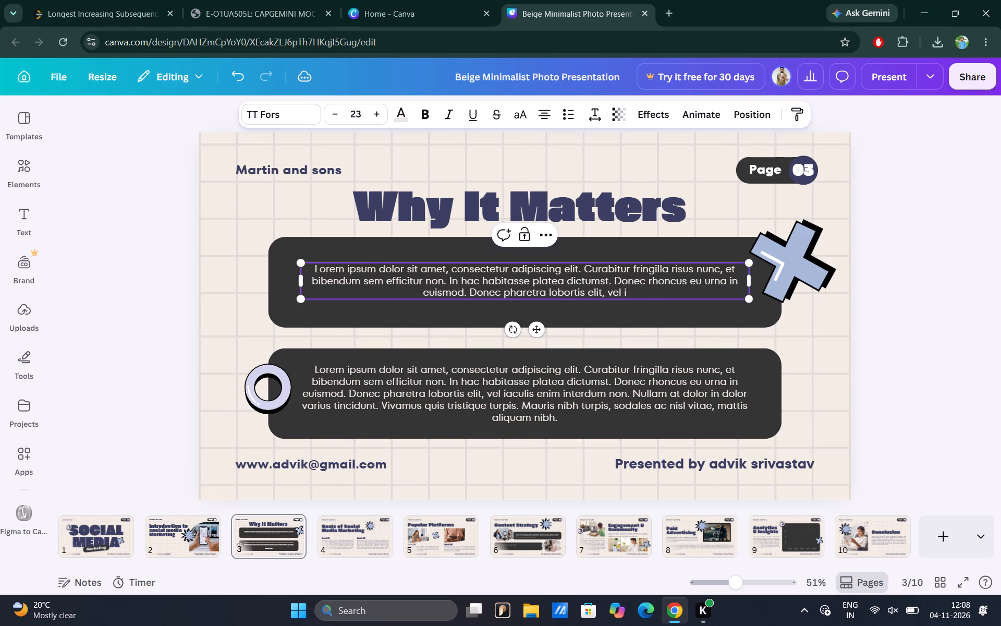
{"action": "key", "text": "BackSpace"}
{"action": "key", "text": "BackSpace"}
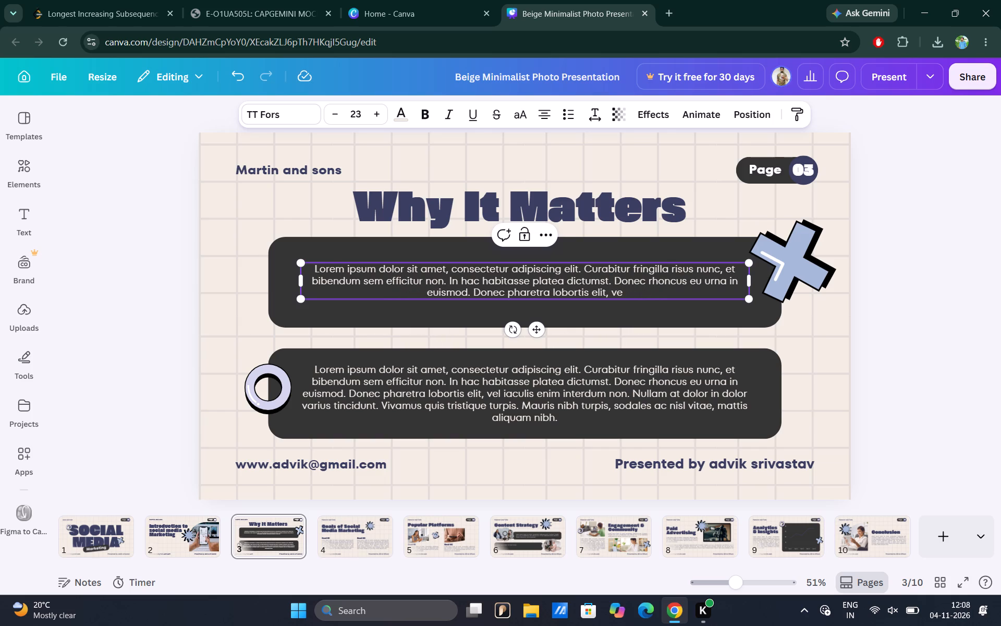
{"action": "key", "text": "BackSpace"}
{"action": "key", "text": "BackSpace"}
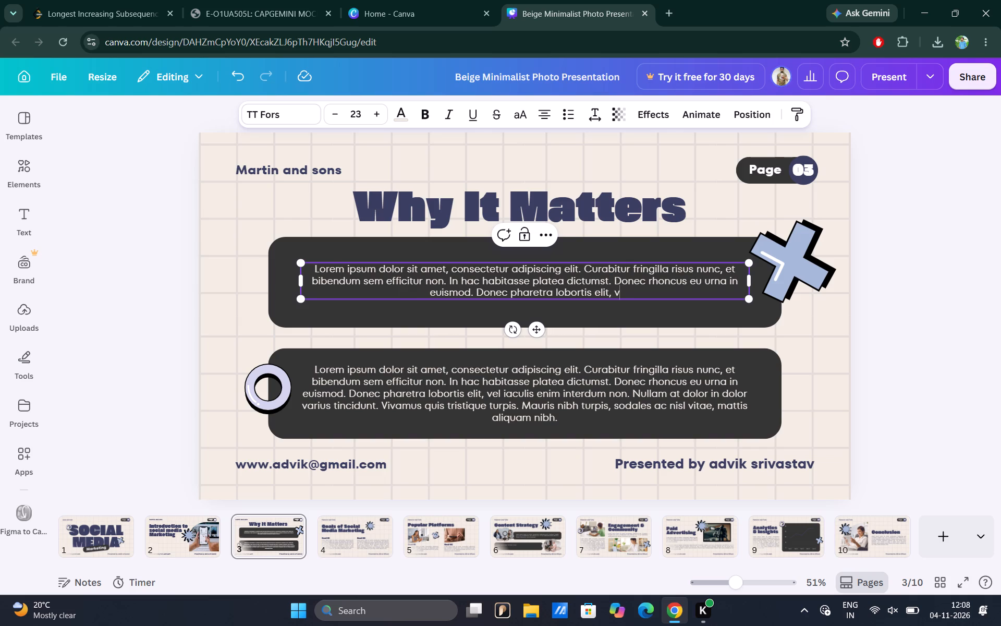
{"action": "key", "text": "BackSpace"}
{"action": "key", "text": "BackSpace"}
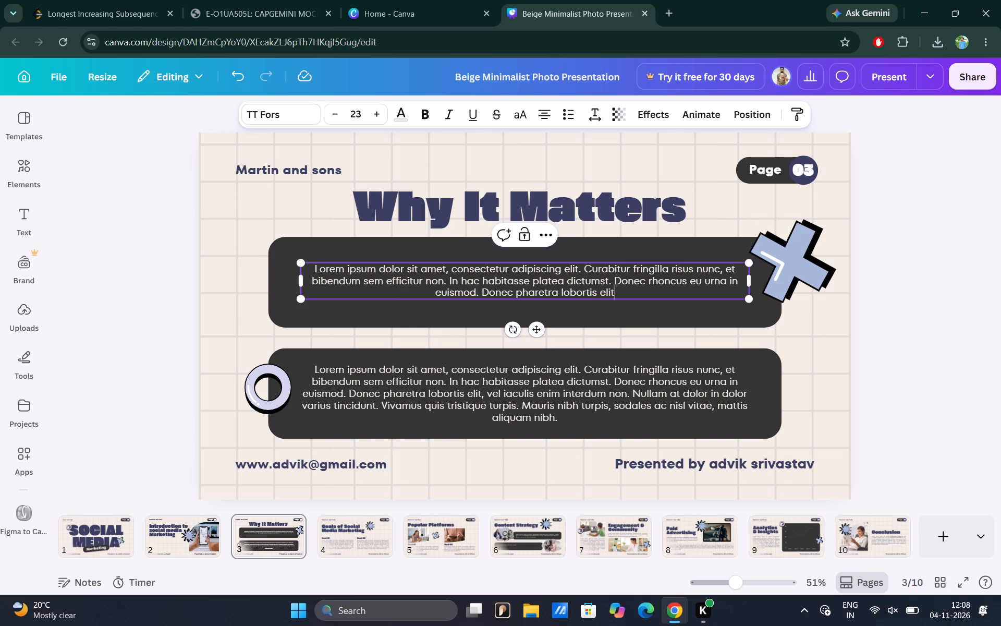
{"action": "key", "text": "BackSpace"}
{"action": "key", "text": "BackSpace"}
{"action": "key", "text": "BackSpace"}
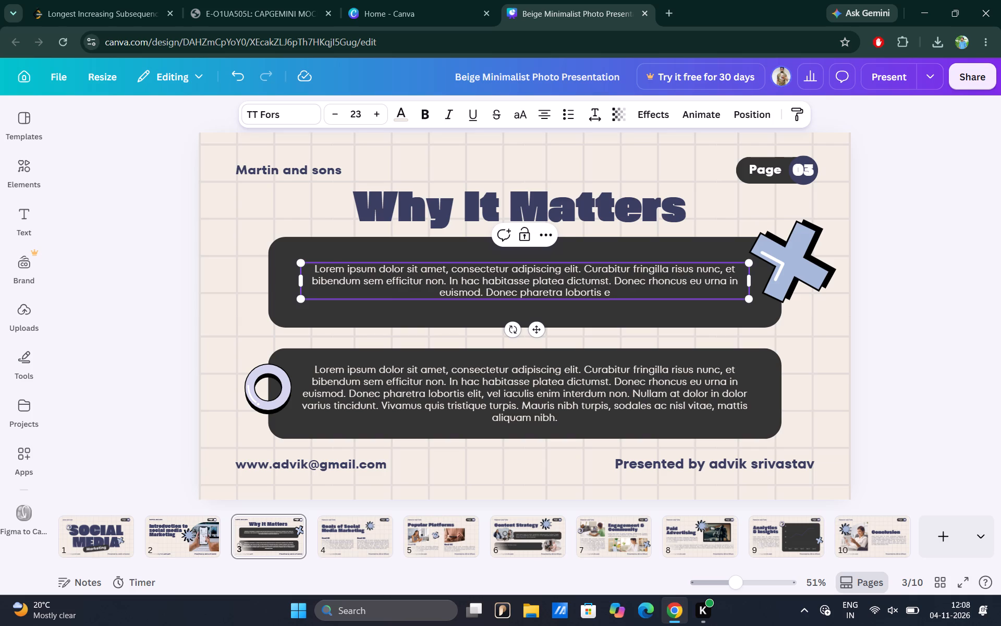
{"action": "key", "text": "BackSpace"}
{"action": "key", "text": "BackSpace"}
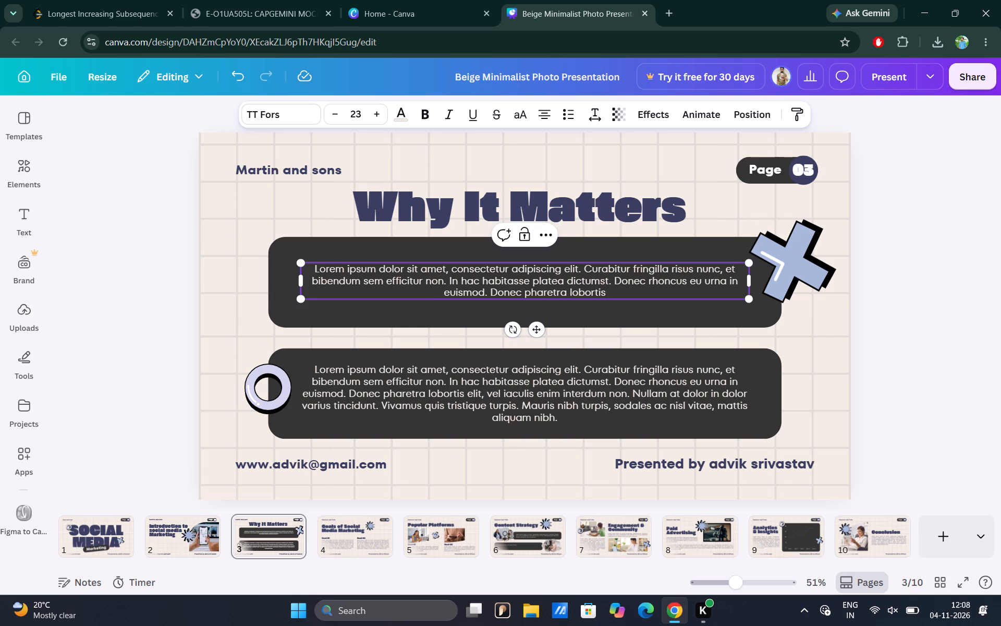
{"action": "key", "text": "BackSpace"}
{"action": "key", "text": "BackSpace"}
{"action": "key", "text": "BackSpace"}
{"action": "key", "text": "BackSpace"}
{"action": "key", "text": "BackSpace"}
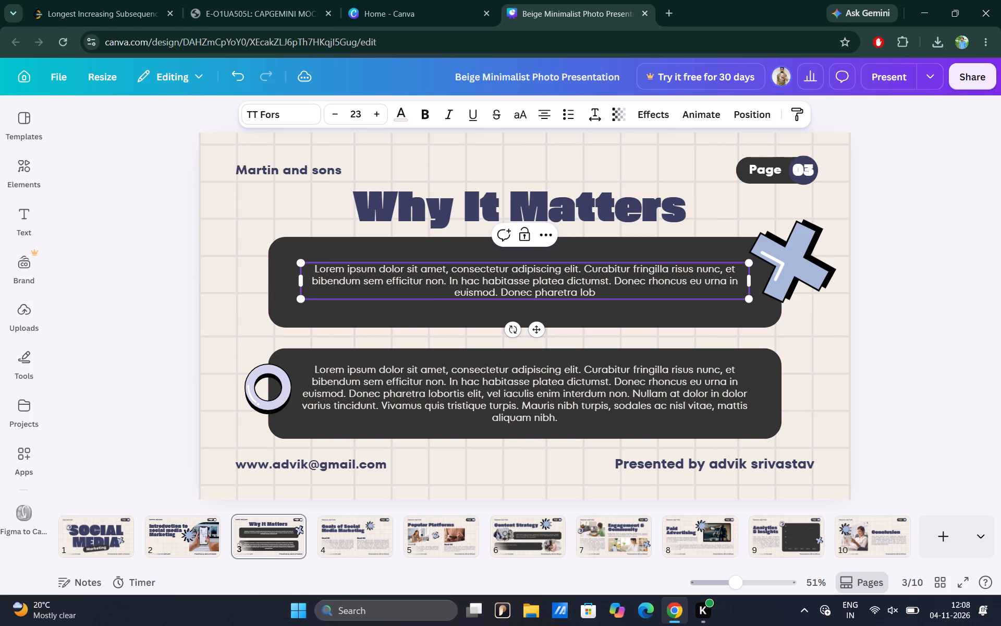
{"action": "key", "text": "BackSpace"}
{"action": "key", "text": "BackSpace"}
{"action": "key", "text": "BackSpace"}
{"action": "key", "text": "BackSpace"}
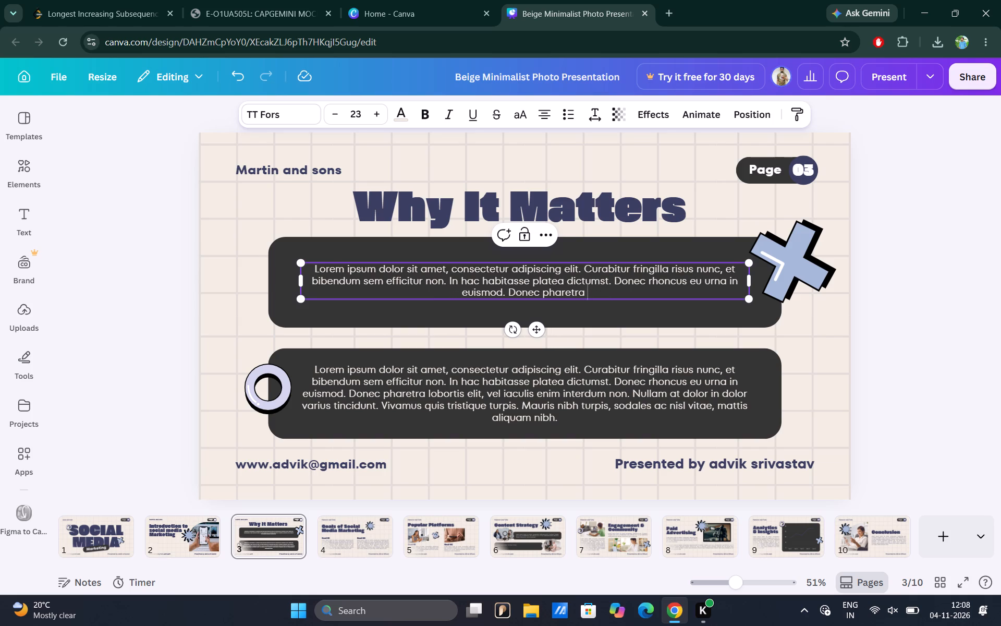
{"action": "key", "text": "BackSpace"}
{"action": "key", "text": "BackSpace"}
{"action": "key", "text": "BackSpace"}
{"action": "key", "text": "BackSpace"}
{"action": "key", "text": "BackSpace"}
{"action": "key", "text": "BackSpace"}
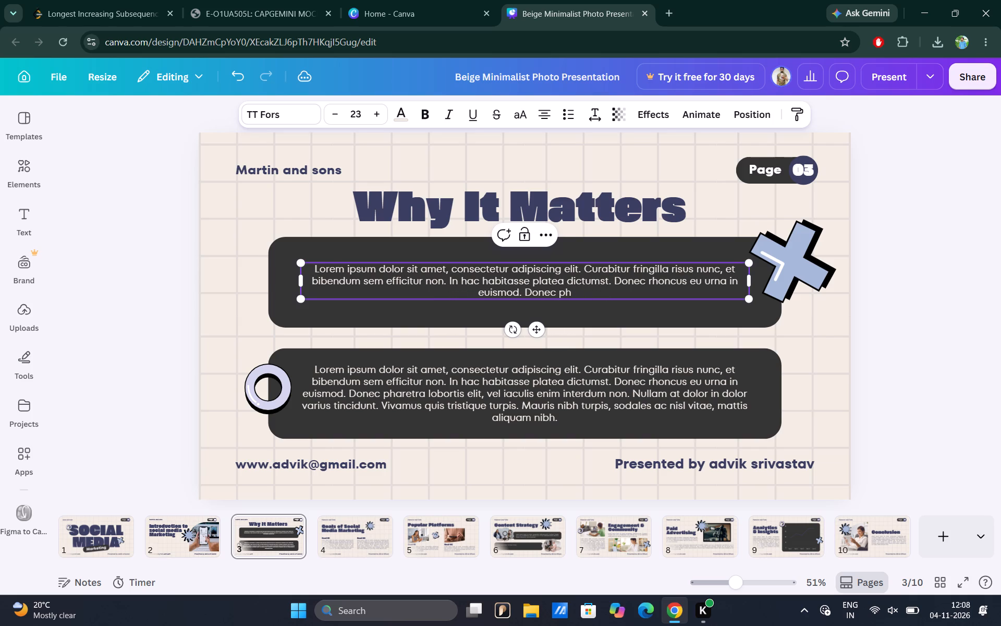
{"action": "key", "text": "BackSpace"}
{"action": "key", "text": "BackSpace"}
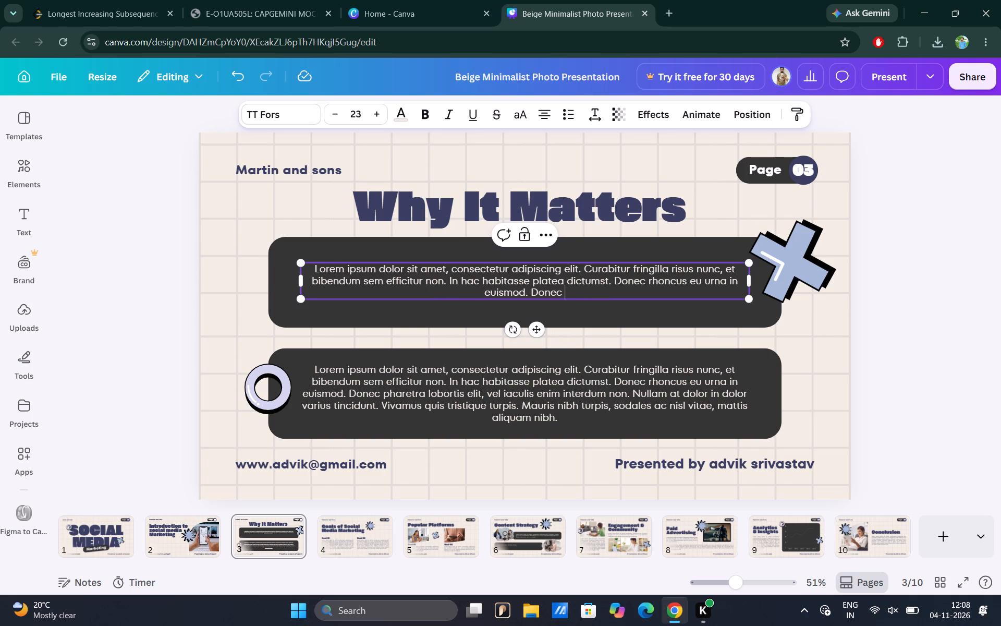
{"action": "key", "text": "BackSpace"}
{"action": "key", "text": "BackSpace"}
{"action": "key", "text": "BackSpace"}
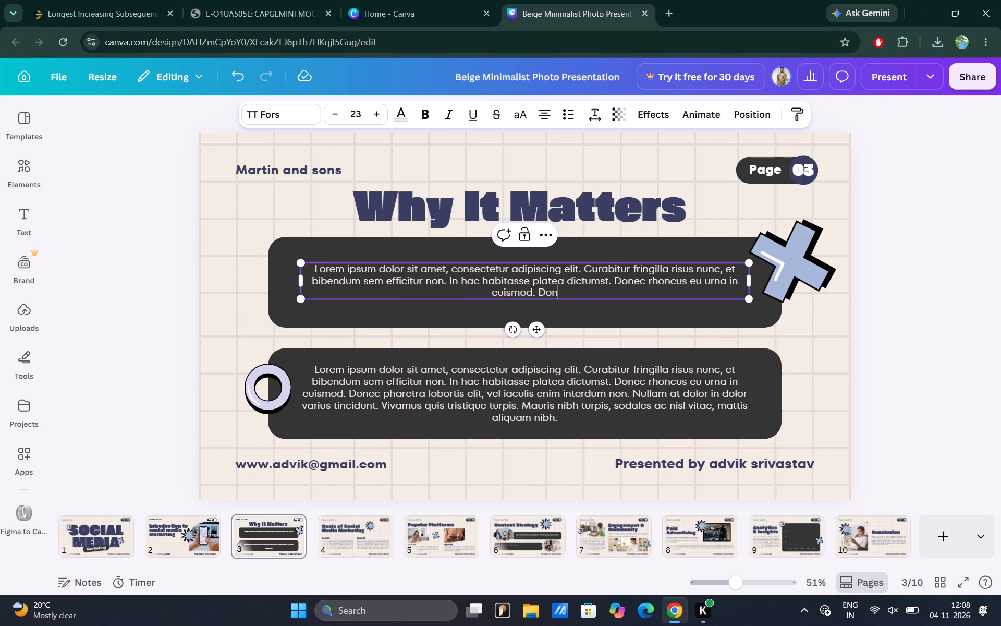
{"action": "key", "text": "BackSpace"}
{"action": "key", "text": "BackSpace"}
{"action": "key", "text": "BackSpace"}
Delete the sentence "Donec rhoncus eu urna in euismod." from the end of the upper dark box's placeholder text.
{"action": "key", "text": "BackSpace"}
{"action": "key", "text": "BackSpace"}
{"action": "key", "text": "BackSpace"}
{"action": "key", "text": "BackSpace"}
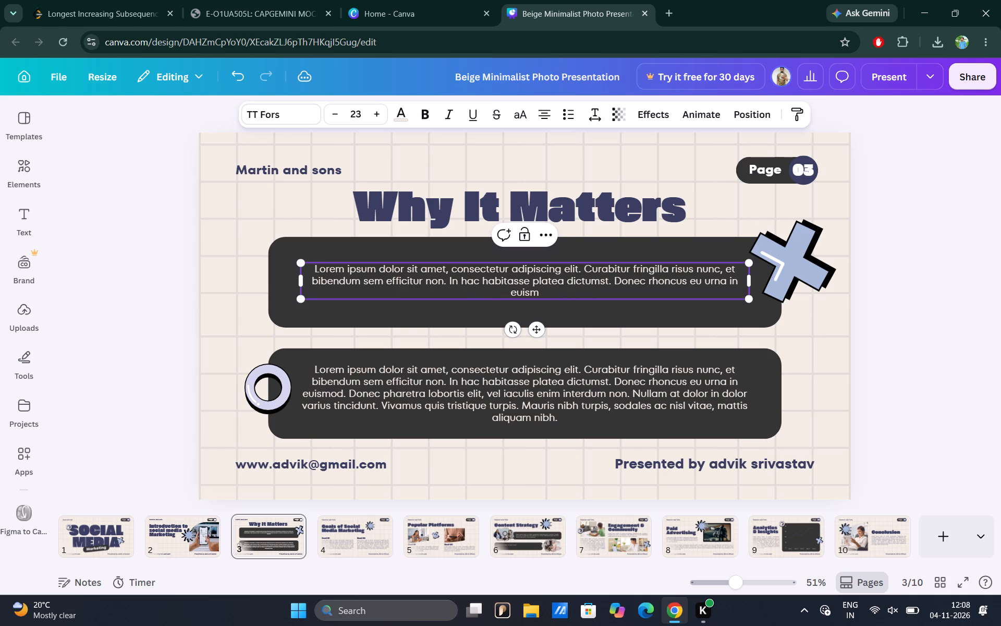
{"action": "key", "text": "BackSpace"}
{"action": "key", "text": "BackSpace"}
{"action": "key", "text": "BackSpace"}
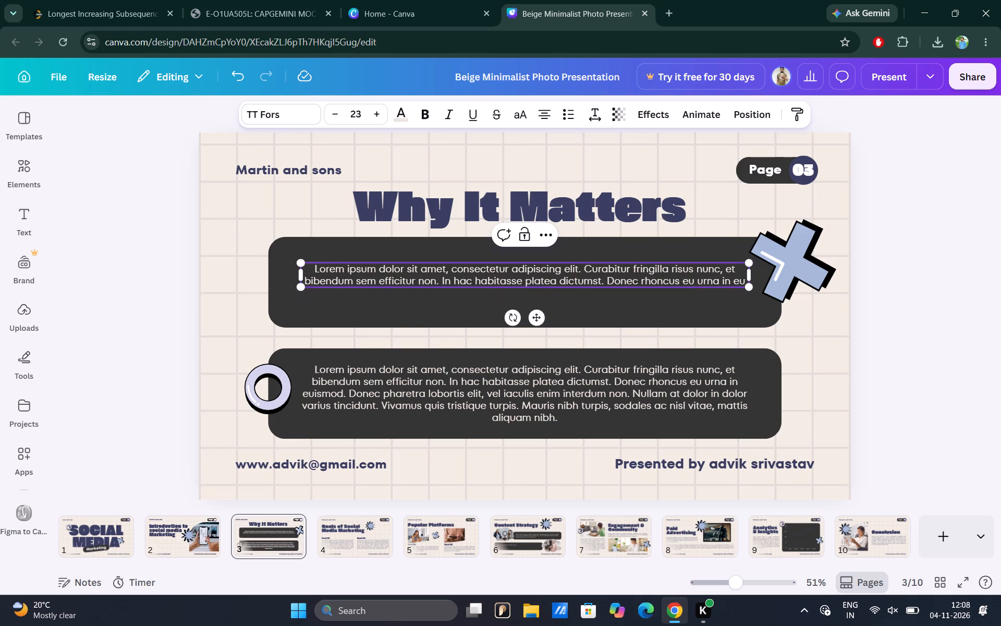
{"action": "key", "text": "BackSpace"}
{"action": "key", "text": "BackSpace"}
{"action": "key", "text": "BackSpace"}
{"action": "key", "text": "BackSpace"}
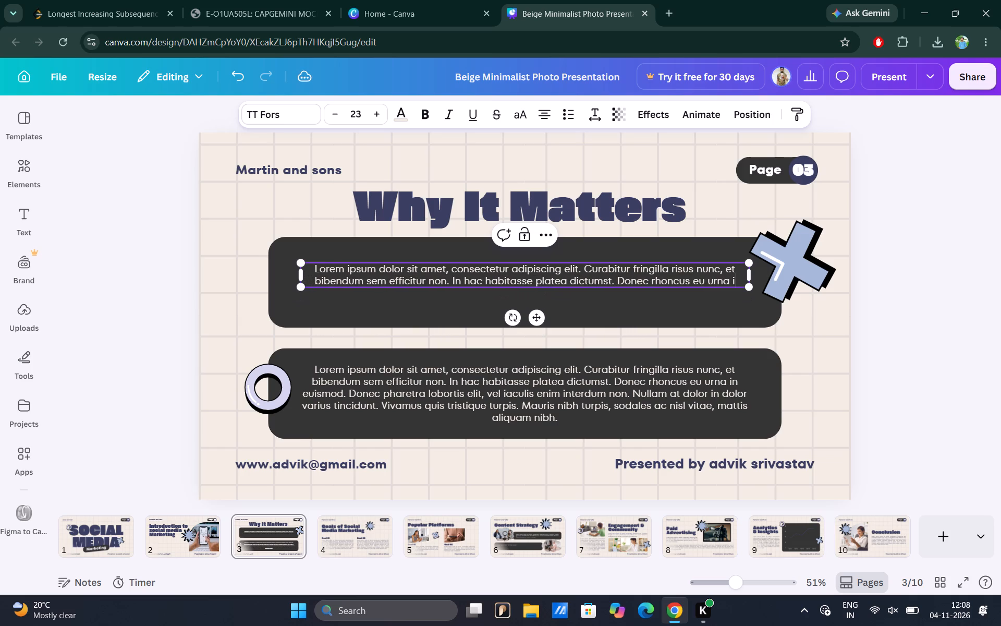
{"action": "key", "text": "BackSpace"}
{"action": "key", "text": "BackSpace"}
{"action": "key", "text": "BackSpace"}
{"action": "key", "text": "BackSpace"}
{"action": "key", "text": "BackSpace"}
{"action": "key", "text": "BackSpace"}
{"action": "key", "text": "BackSpace"}
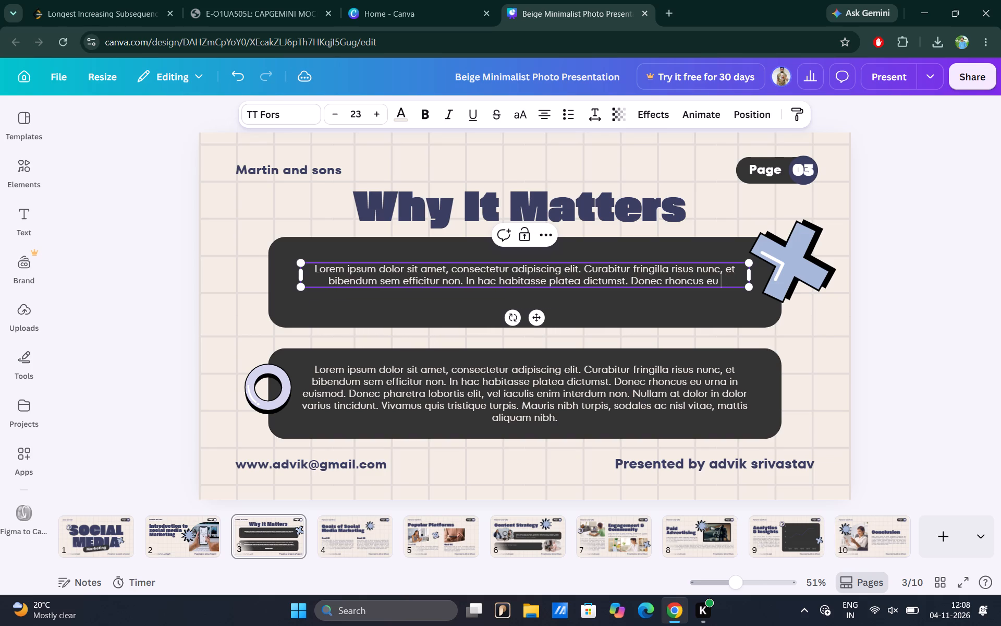
{"action": "key", "text": "BackSpace"}
{"action": "key", "text": "BackSpace"}
{"action": "key", "text": "BackSpace"}
{"action": "key", "text": "BackSpace"}
{"action": "key", "text": "BackSpace"}
{"action": "key", "text": "BackSpace"}
{"action": "key", "text": "BackSpace"}
{"action": "key", "text": "BackSpace"}
{"action": "key", "text": "BackSpace"}
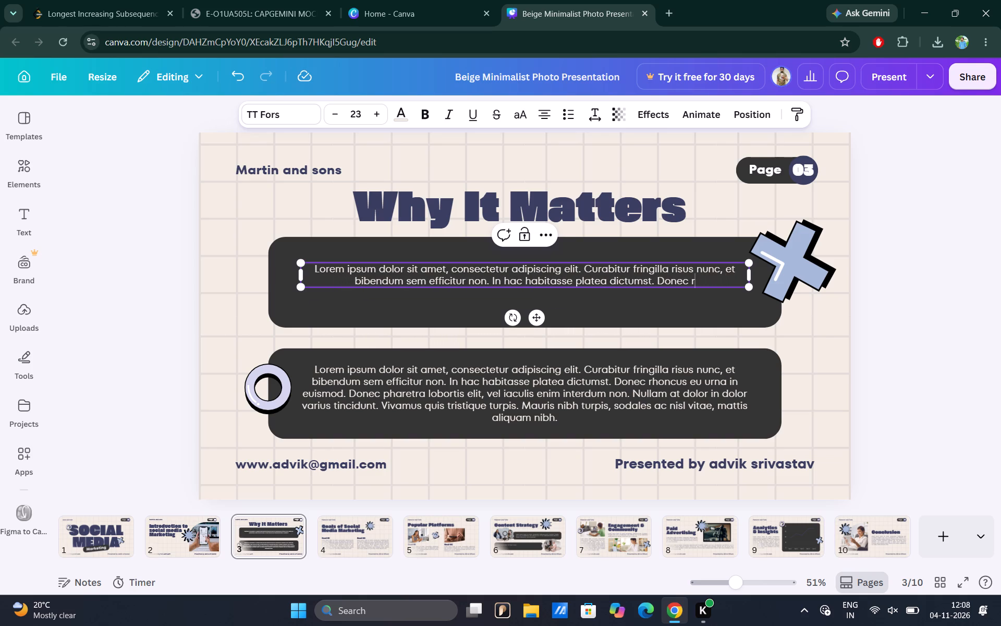
{"action": "key", "text": "BackSpace"}
{"action": "key", "text": "BackSpace"}
{"action": "key", "text": "BackSpace"}
{"action": "key", "text": "BackSpace"}
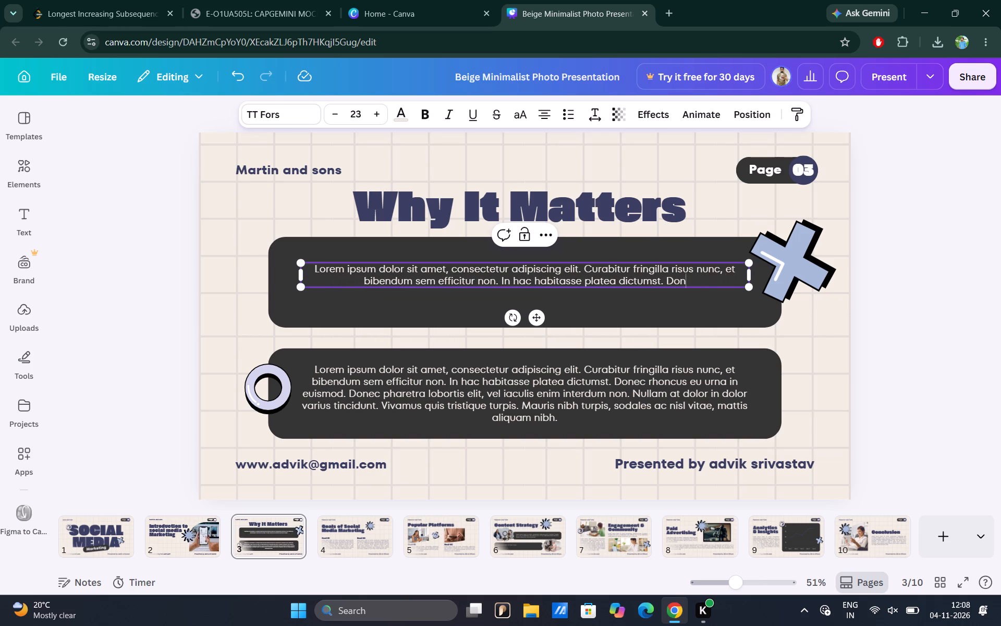
{"action": "key", "text": "BackSpace"}
{"action": "key", "text": "BackSpace"}
{"action": "key", "text": "BackSpace"}
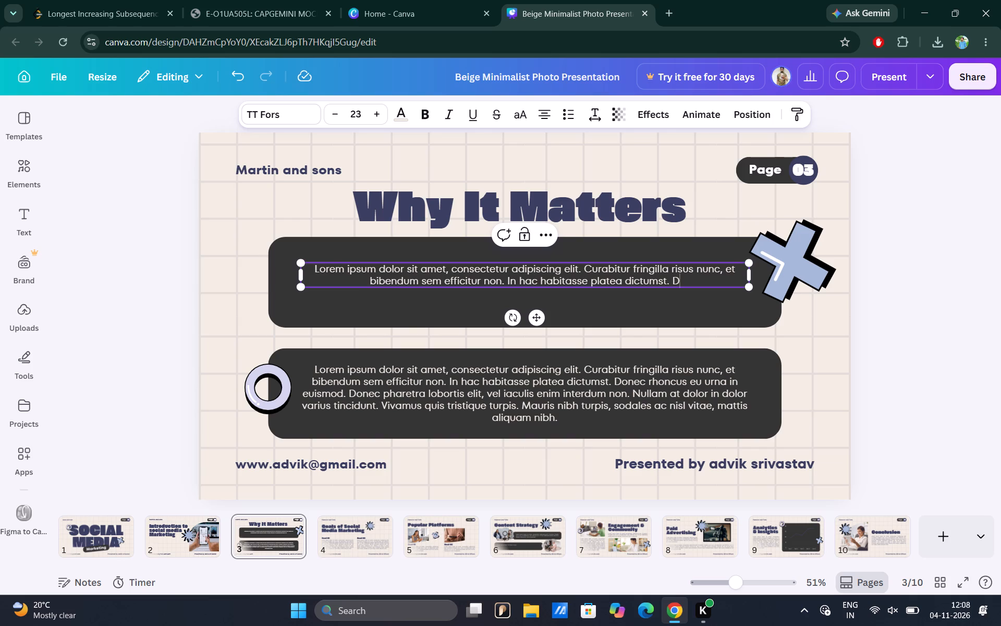
{"action": "key", "text": "BackSpace"}
Delete the sentence "In hac habitasse platea dictumst." from the end of the upper dark box's placeholder text.
{"action": "key", "text": "BackSpace"}
{"action": "key", "text": "BackSpace"}
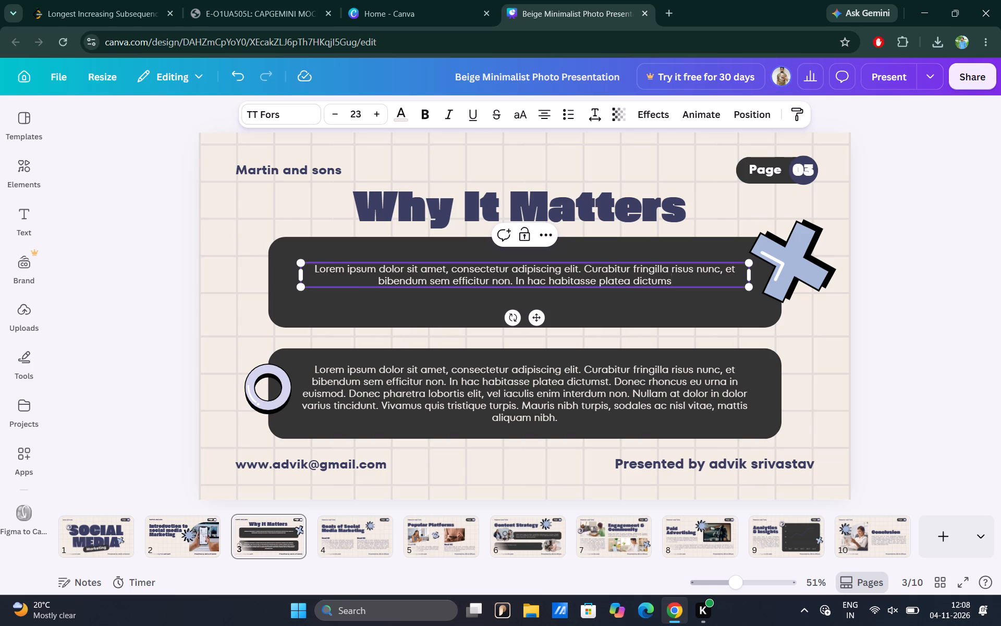
{"action": "key", "text": "BackSpace"}
{"action": "key", "text": "BackSpace"}
{"action": "key", "text": "BackSpace"}
{"action": "key", "text": "BackSpace"}
{"action": "key", "text": "BackSpace"}
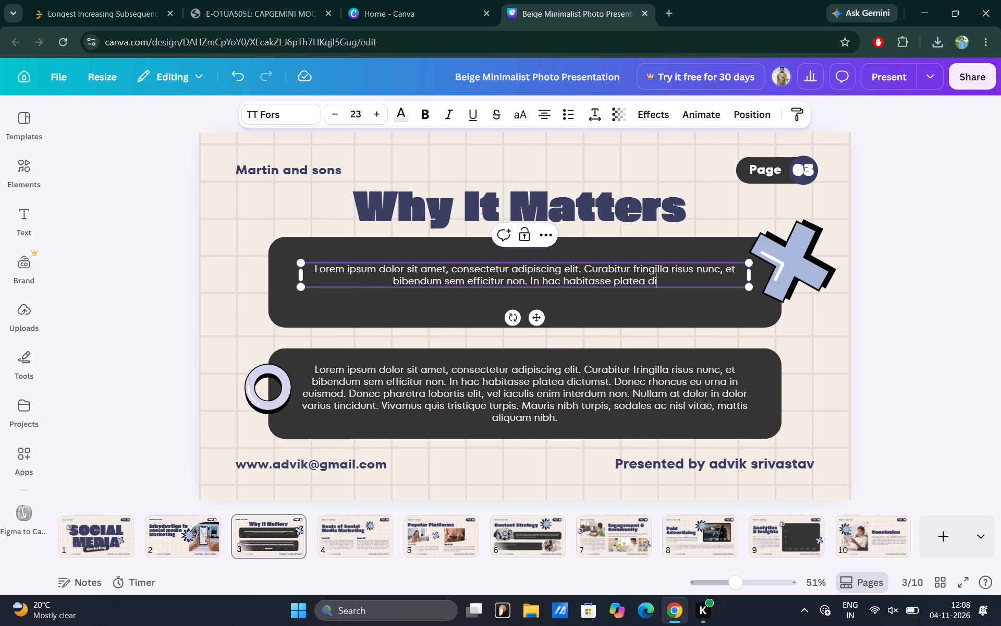
{"action": "key", "text": "BackSpace"}
{"action": "key", "text": "BackSpace"}
{"action": "key", "text": "BackSpace"}
{"action": "key", "text": "BackSpace"}
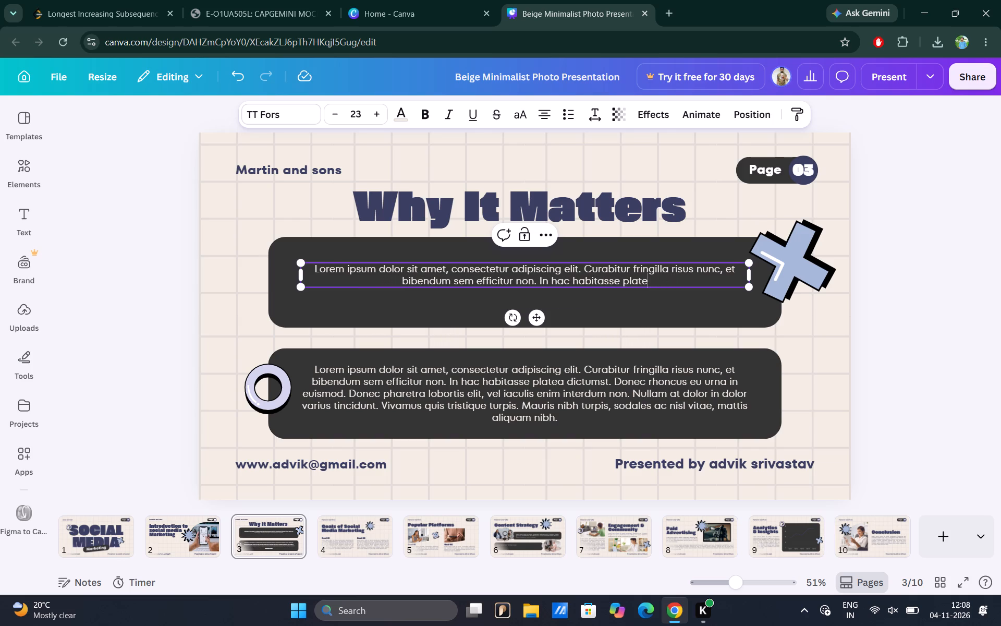
{"action": "key", "text": "BackSpace"}
{"action": "key", "text": "BackSpace"}
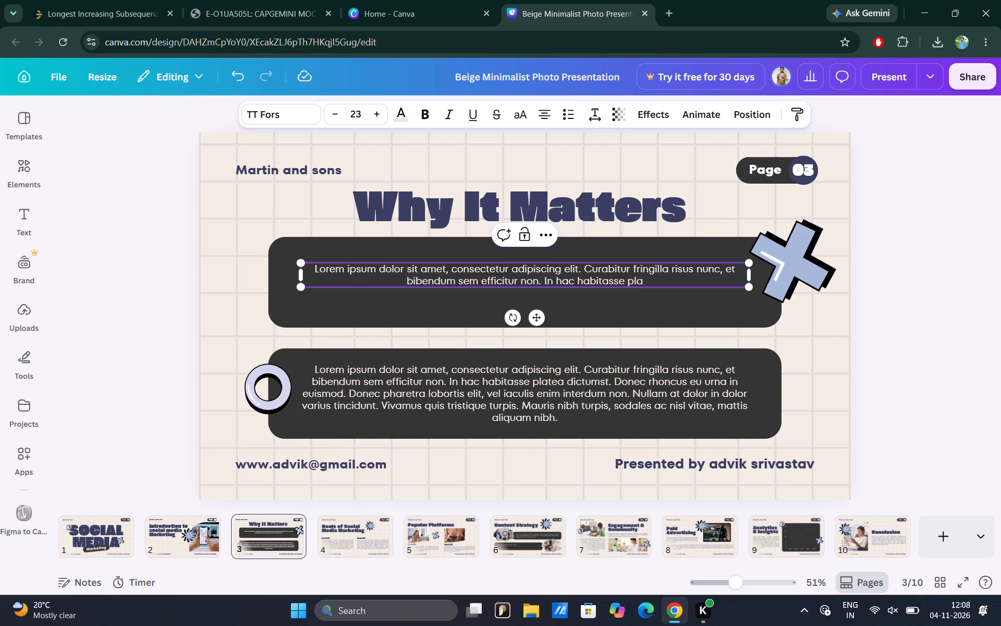
{"action": "key", "text": "BackSpace"}
{"action": "key", "text": "BackSpace"}
{"action": "key", "text": "BackSpace"}
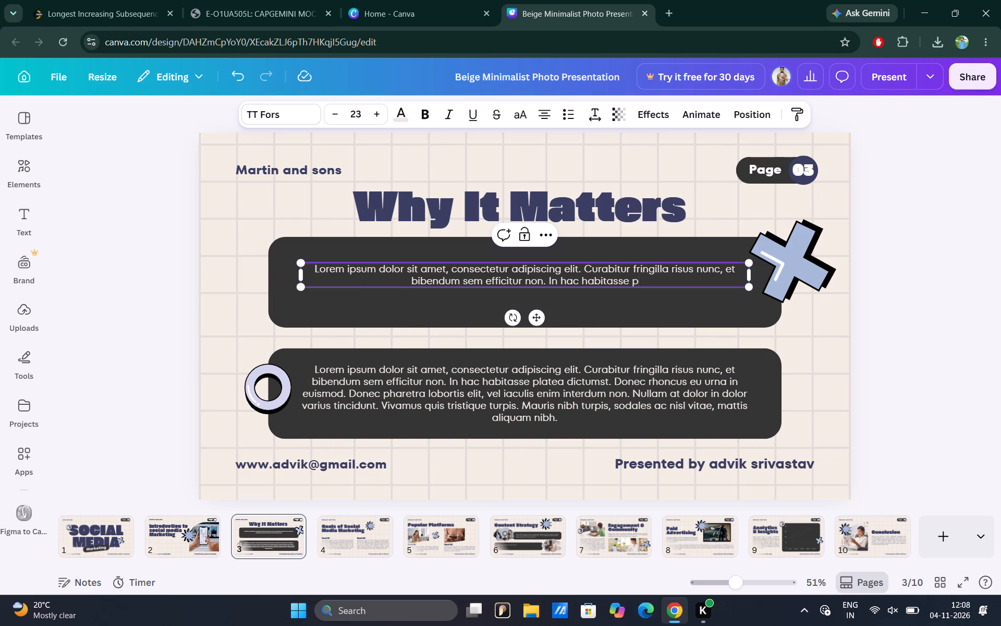
{"action": "key", "text": "BackSpace"}
{"action": "key", "text": "BackSpace"}
{"action": "key", "text": "BackSpace"}
{"action": "key", "text": "BackSpace"}
{"action": "key", "text": "BackSpace"}
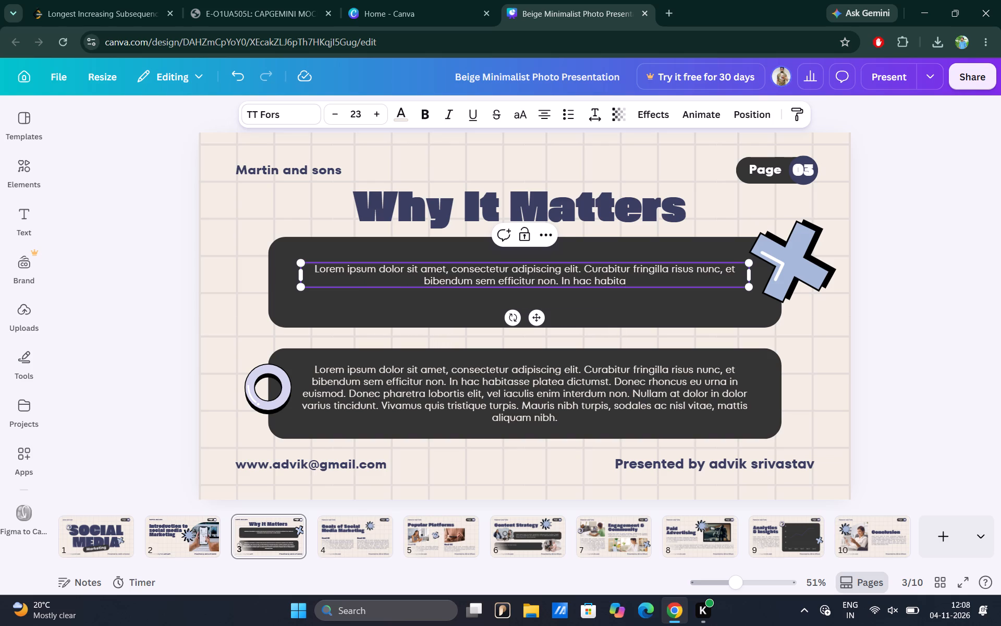
{"action": "key", "text": "BackSpace"}
{"action": "key", "text": "BackSpace"}
{"action": "key", "text": "BackSpace"}
{"action": "key", "text": "BackSpace"}
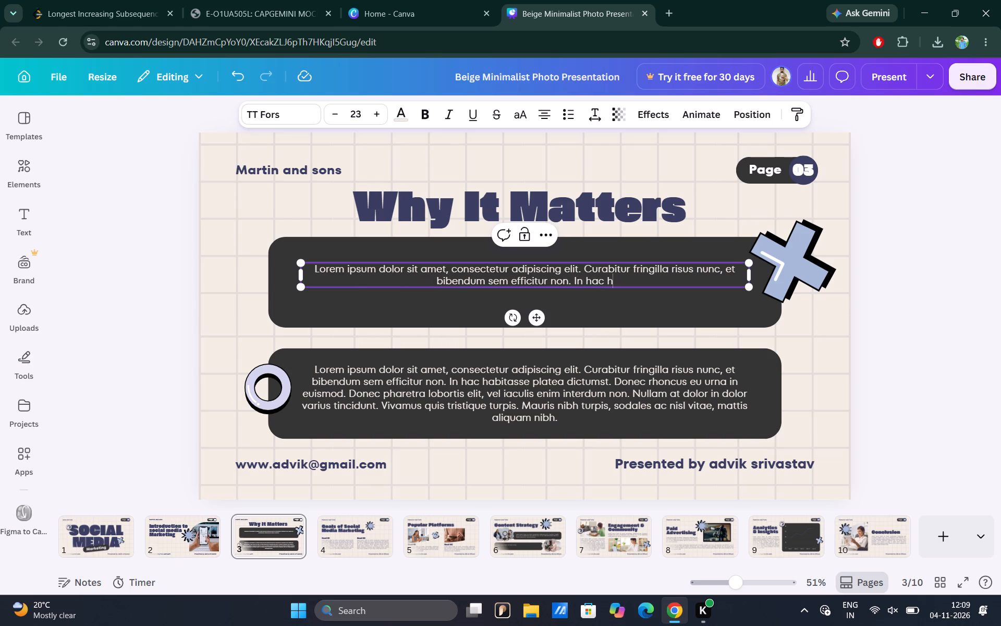
{"action": "key", "text": "BackSpace"}
{"action": "key", "text": "BackSpace"}
{"action": "key", "text": "BackSpace"}
{"action": "key", "text": "BackSpace"}
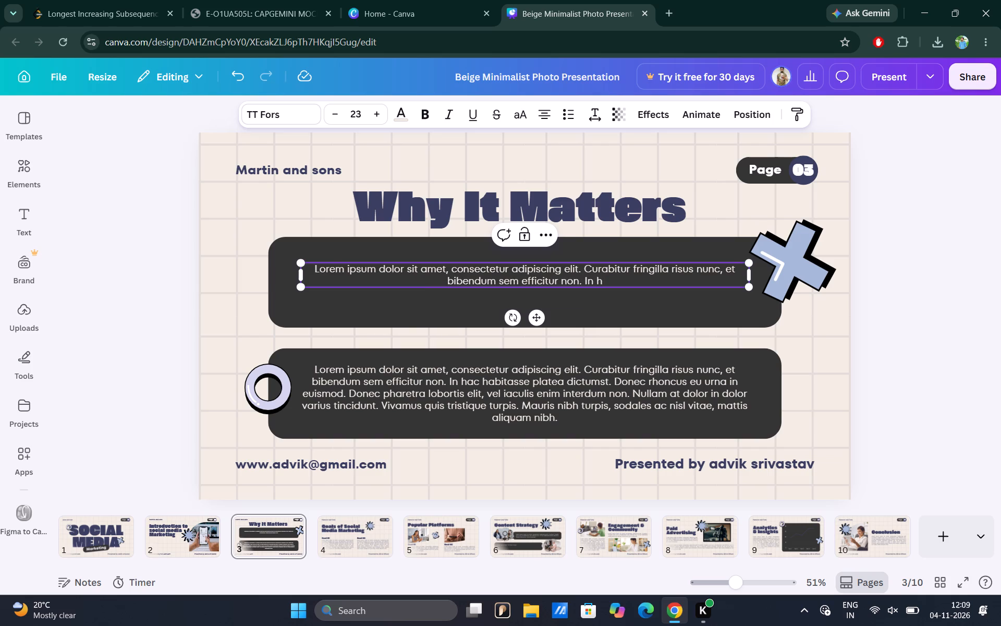
{"action": "key", "text": "BackSpace"}
{"action": "key", "text": "BackSpace"}
{"action": "key", "text": "BackSpace"}
{"action": "key", "text": "BackSpace"}
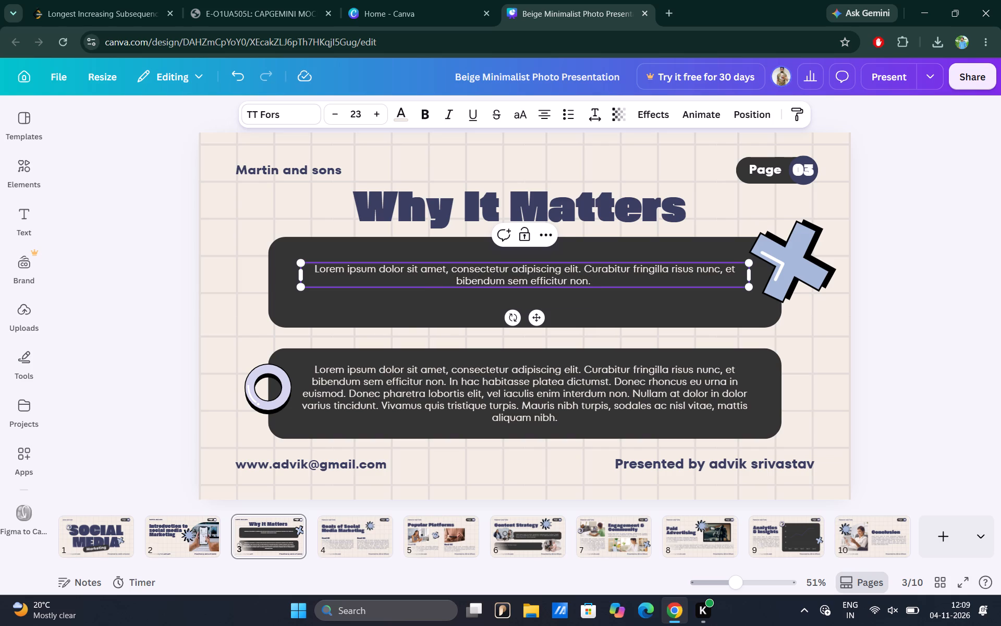
Delete the sentence "Curabitur fringilla risus nunc, et bibendum sem efficitur non." from the end of the upper dark box's placeholder text.
{"action": "key", "text": "BackSpace"}
{"action": "key", "text": "BackSpace"}
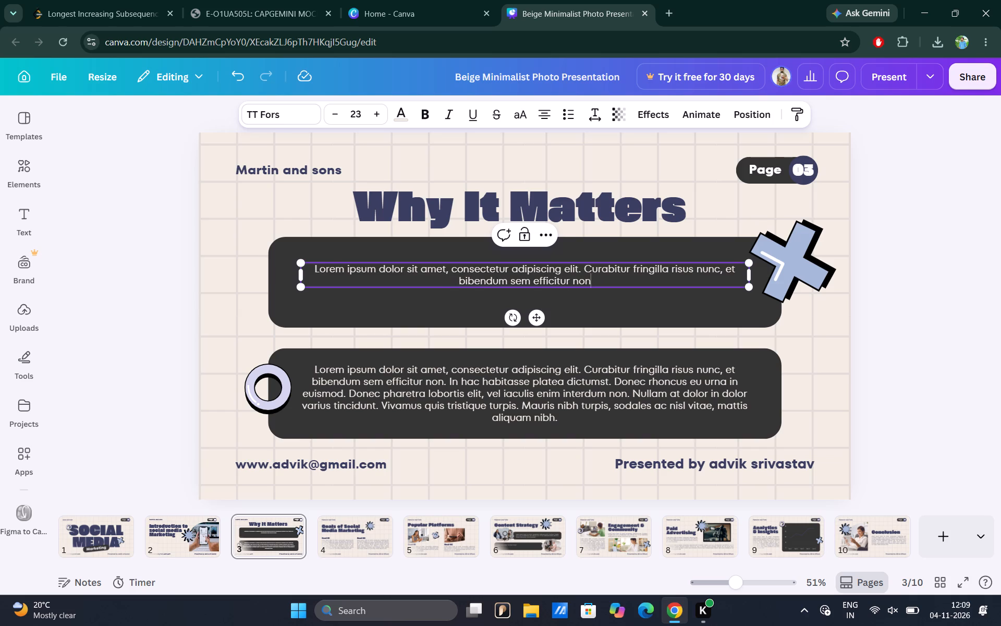
{"action": "key", "text": "BackSpace"}
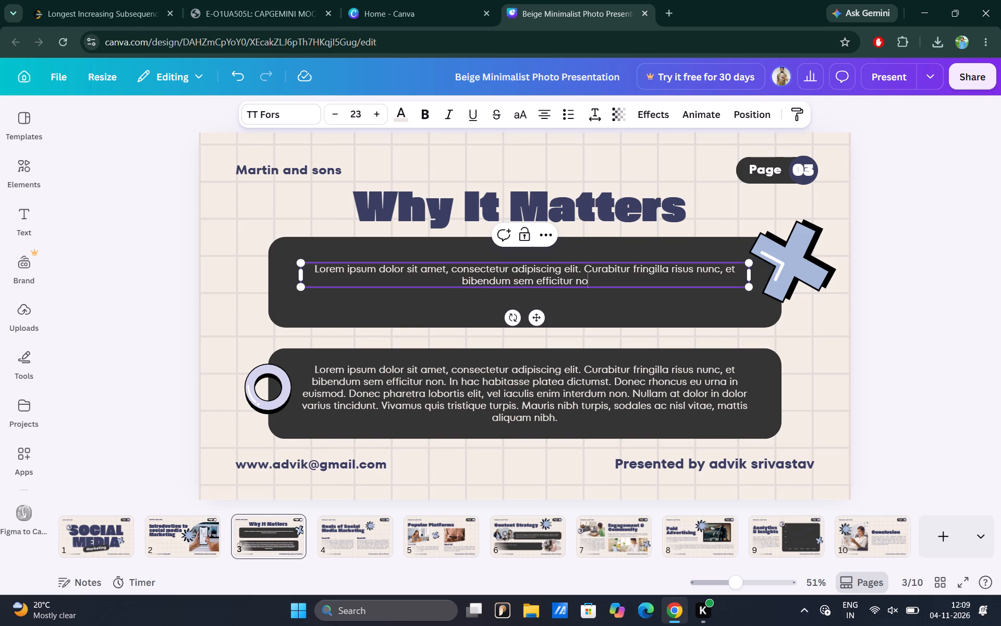
{"action": "key", "text": "BackSpace"}
{"action": "key", "text": "BackSpace"}
{"action": "key", "text": "BackSpace"}
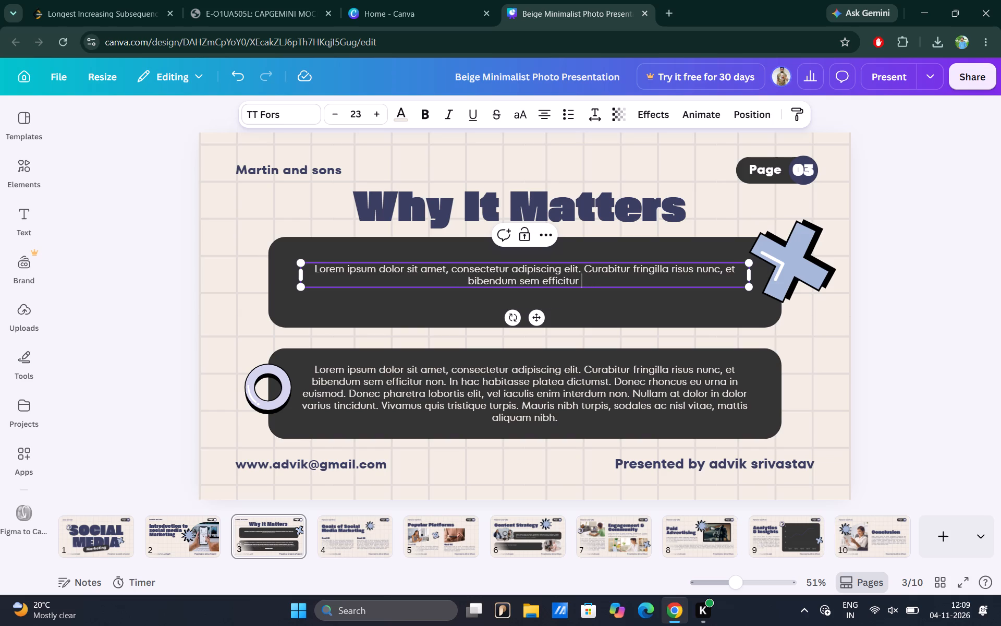
{"action": "key", "text": "BackSpace"}
{"action": "key", "text": "BackSpace"}
{"action": "key", "text": "BackSpace"}
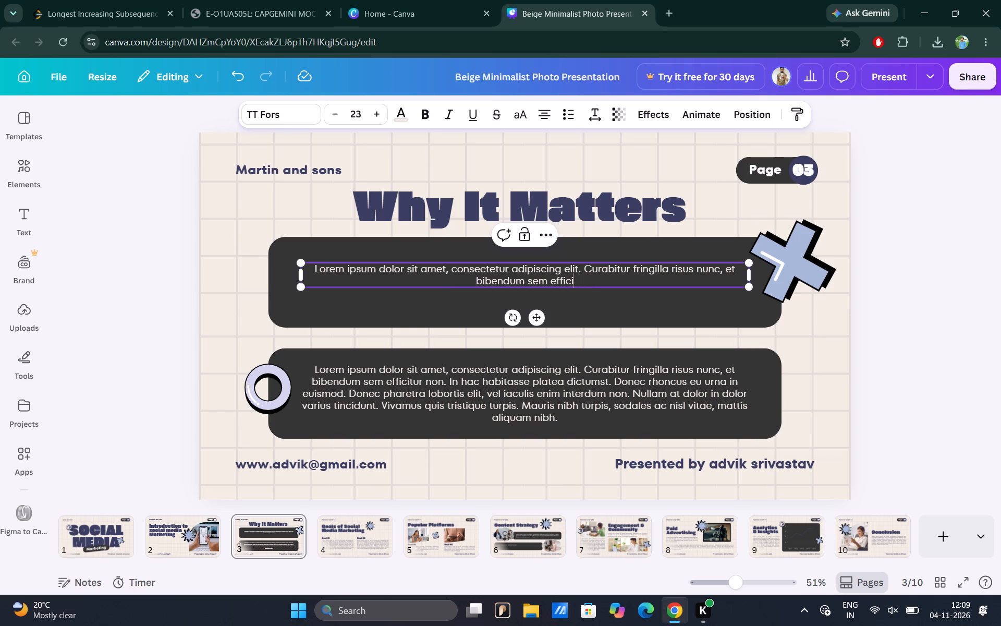
{"action": "key", "text": "BackSpace"}
{"action": "key", "text": "BackSpace"}
{"action": "key", "text": "BackSpace"}
{"action": "key", "text": "BackSpace"}
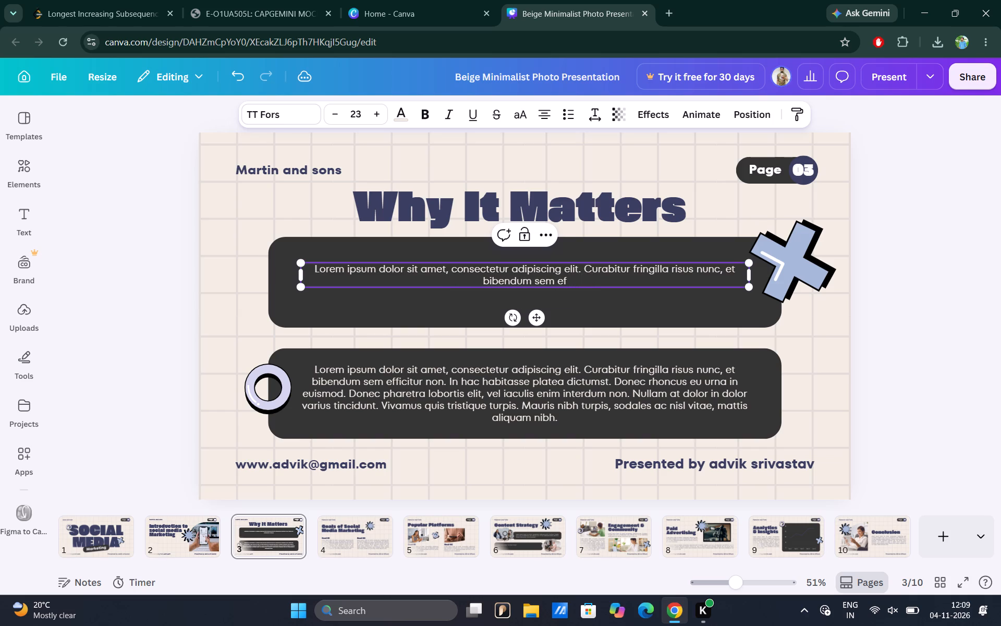
{"action": "key", "text": "BackSpace"}
{"action": "key", "text": "BackSpace"}
{"action": "key", "text": "BackSpace"}
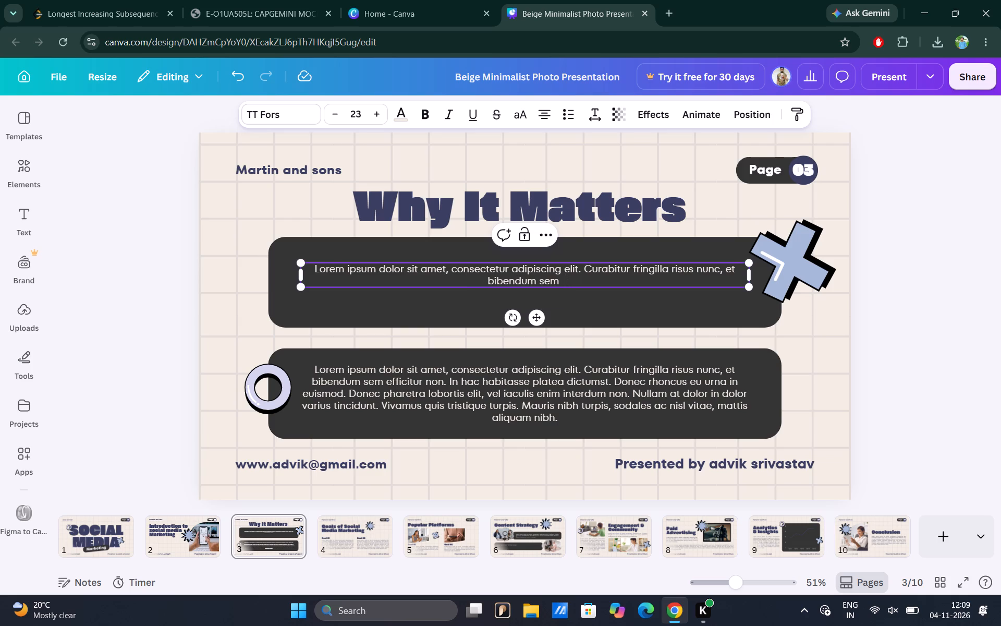
{"action": "key", "text": "BackSpace"}
{"action": "key", "text": "BackSpace"}
{"action": "key", "text": "BackSpace"}
{"action": "key", "text": "BackSpace"}
{"action": "key", "text": "BackSpace"}
{"action": "key", "text": "BackSpace"}
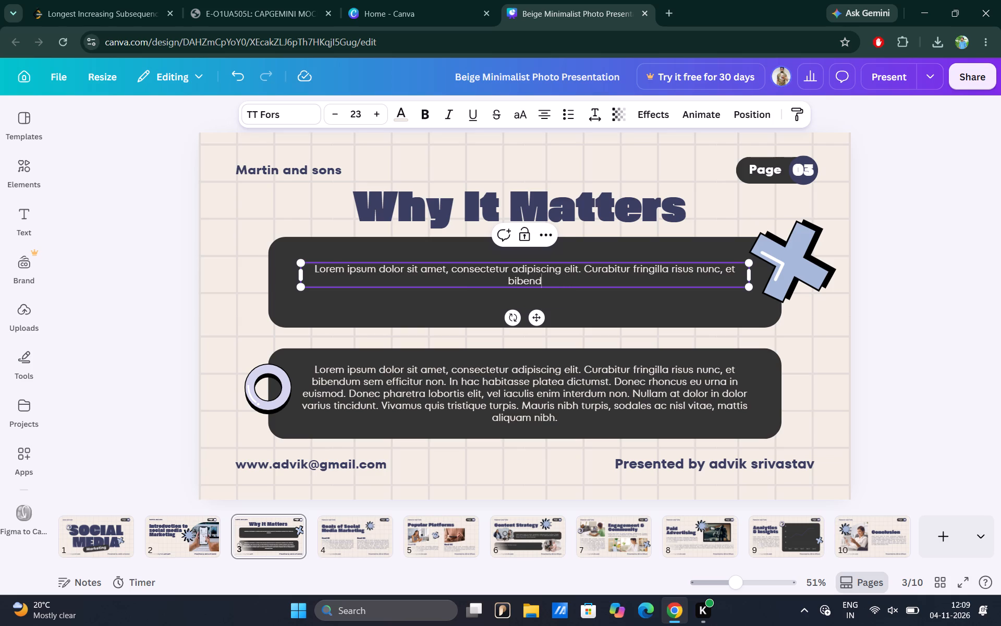
{"action": "key", "text": "BackSpace"}
{"action": "key", "text": "BackSpace"}
{"action": "key", "text": "BackSpace"}
{"action": "key", "text": "BackSpace"}
{"action": "key", "text": "BackSpace"}
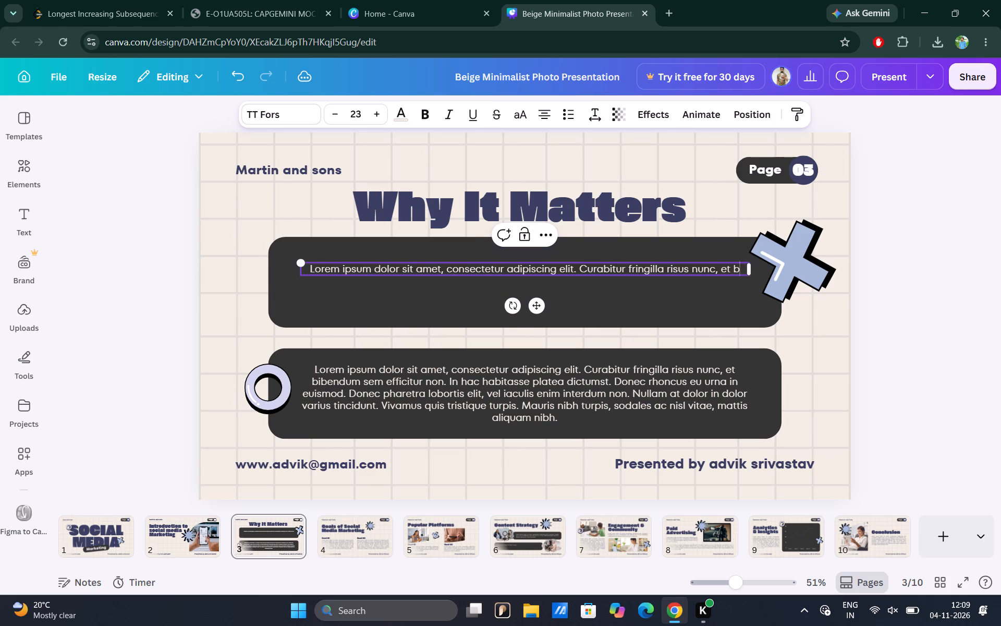
{"action": "key", "text": "BackSpace"}
{"action": "key", "text": "BackSpace"}
{"action": "key", "text": "BackSpace"}
{"action": "key", "text": "BackSpace"}
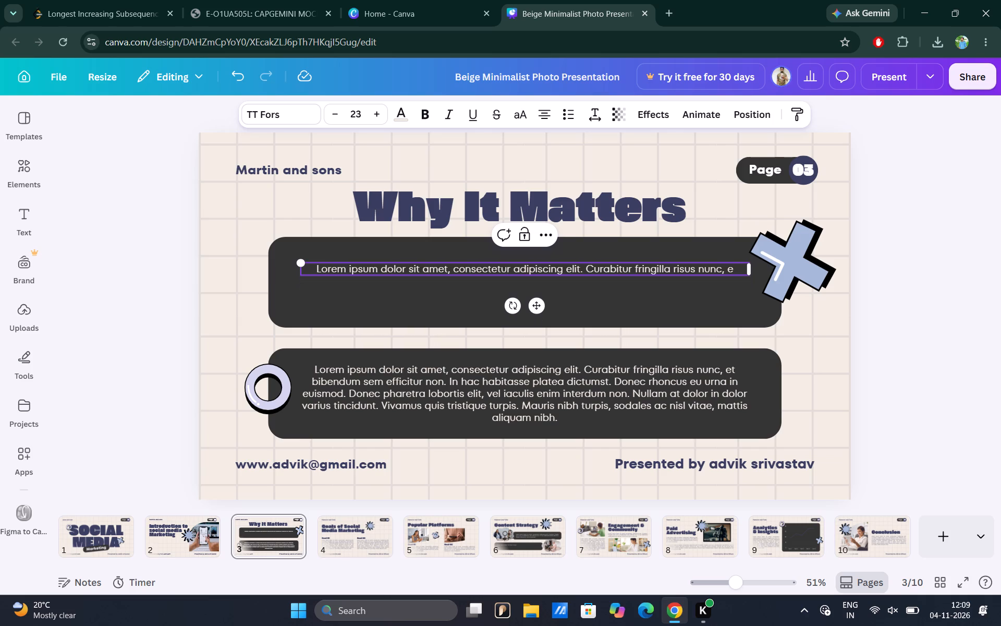
{"action": "key", "text": "BackSpace"}
{"action": "key", "text": "BackSpace"}
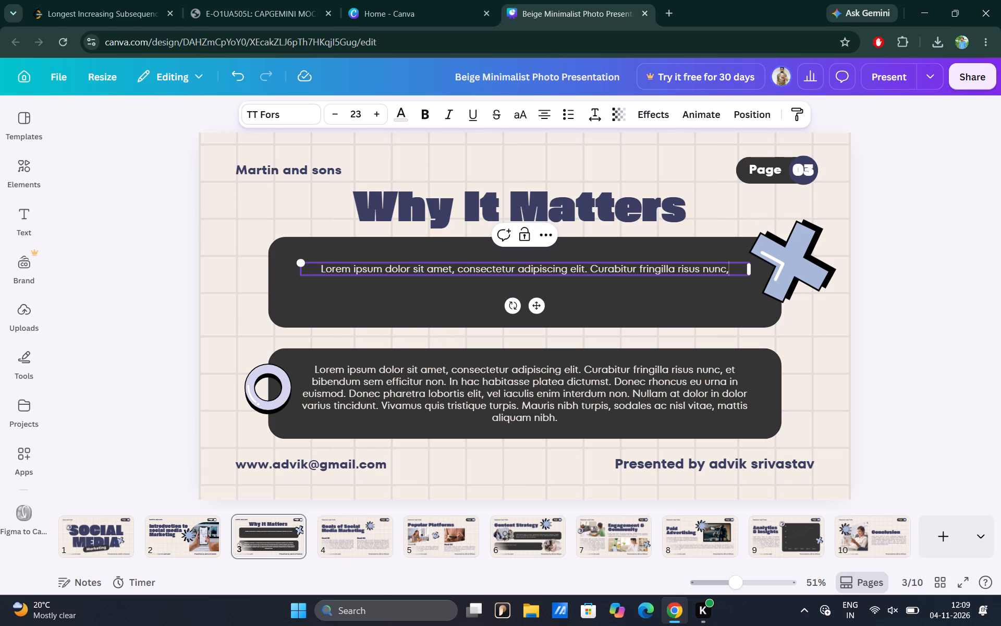
{"action": "key", "text": "BackSpace"}
{"action": "key", "text": "BackSpace"}
{"action": "key", "text": "BackSpace"}
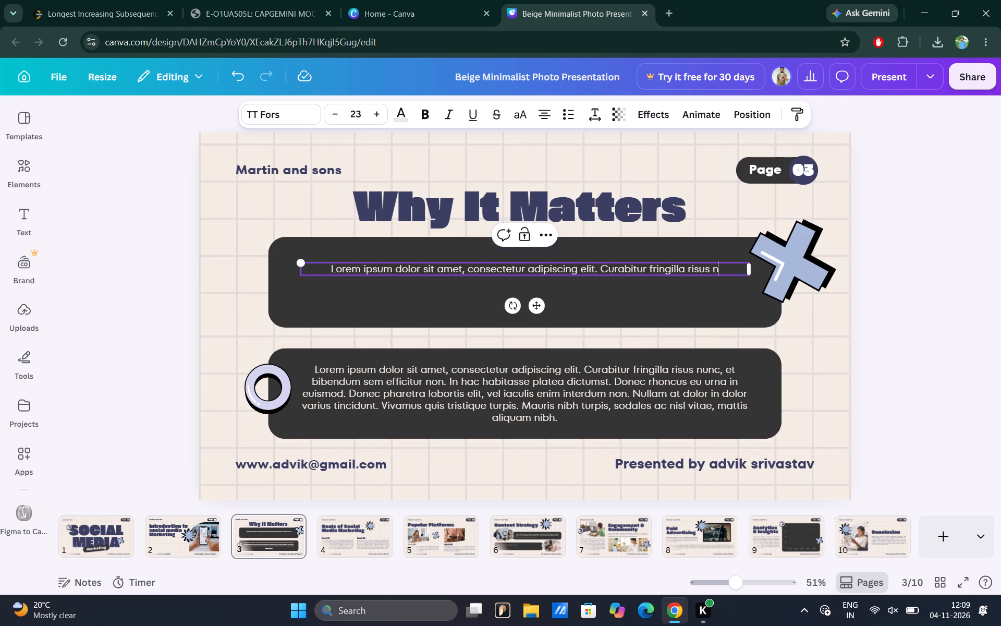
{"action": "key", "text": "BackSpace"}
{"action": "key", "text": "BackSpace"}
{"action": "key", "text": "BackSpace"}
{"action": "key", "text": "BackSpace"}
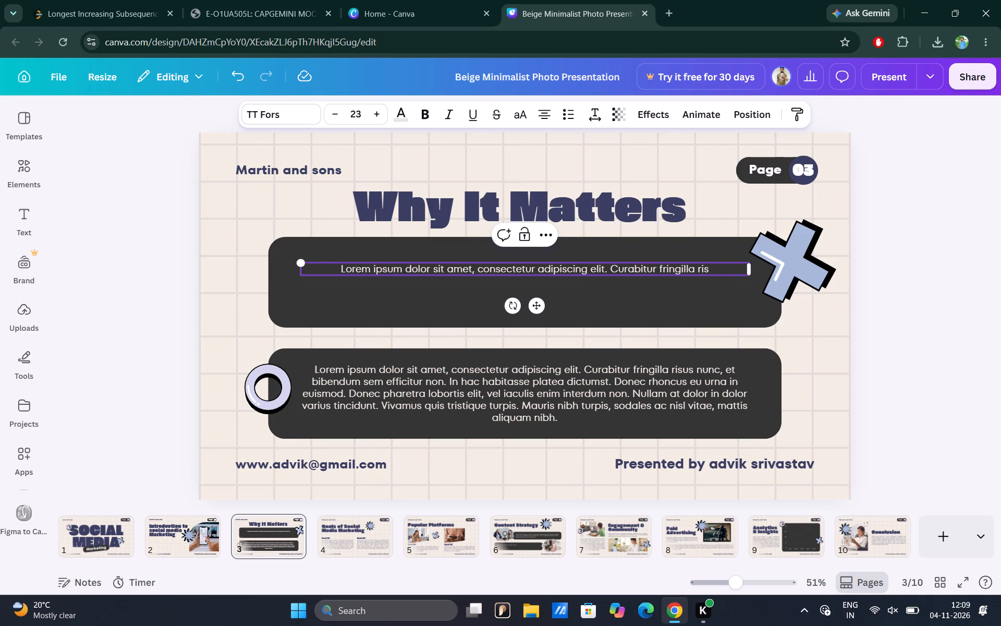
{"action": "key", "text": "BackSpace"}
{"action": "key", "text": "BackSpace"}
{"action": "key", "text": "BackSpace"}
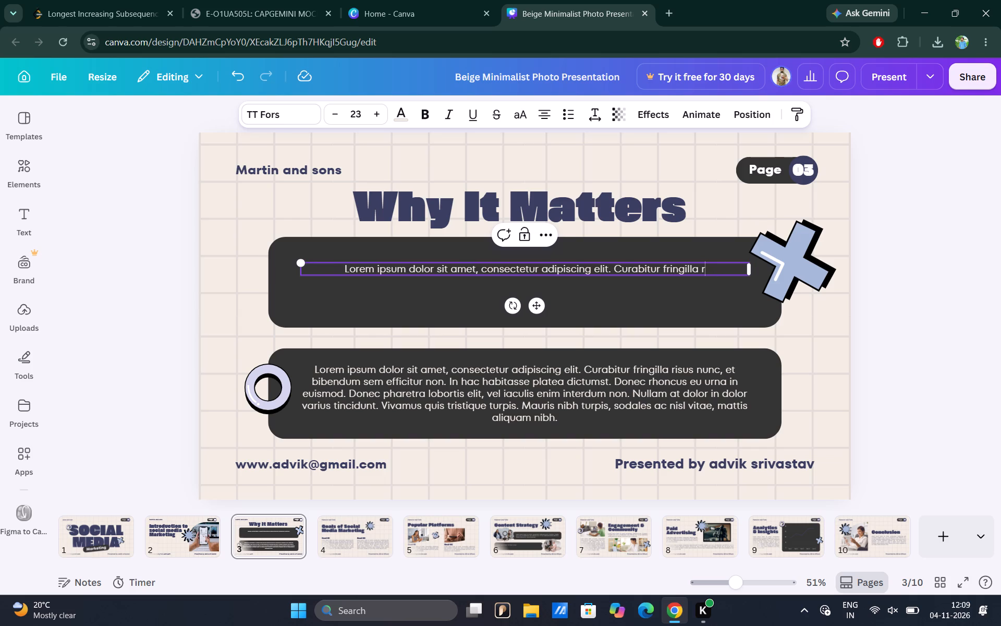
{"action": "key", "text": "BackSpace"}
{"action": "key", "text": "BackSpace"}
{"action": "key", "text": "BackSpace"}
{"action": "key", "text": "BackSpace"}
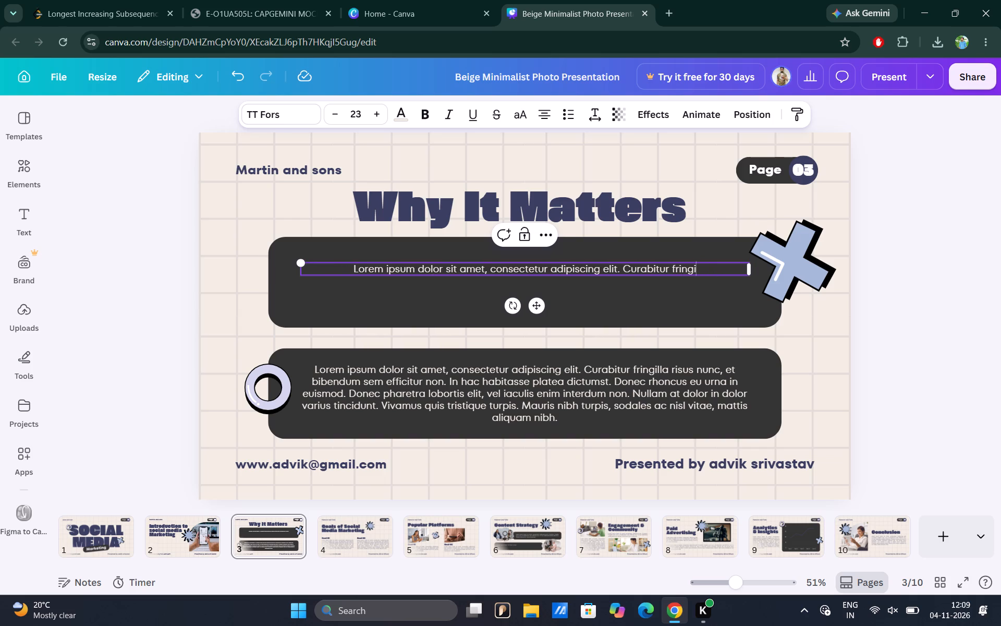
{"action": "key", "text": "BackSpace"}
{"action": "key", "text": "BackSpace"}
{"action": "key", "text": "BackSpace"}
{"action": "key", "text": "BackSpace"}
{"action": "key", "text": "BackSpace"}
{"action": "key", "text": "BackSpace"}
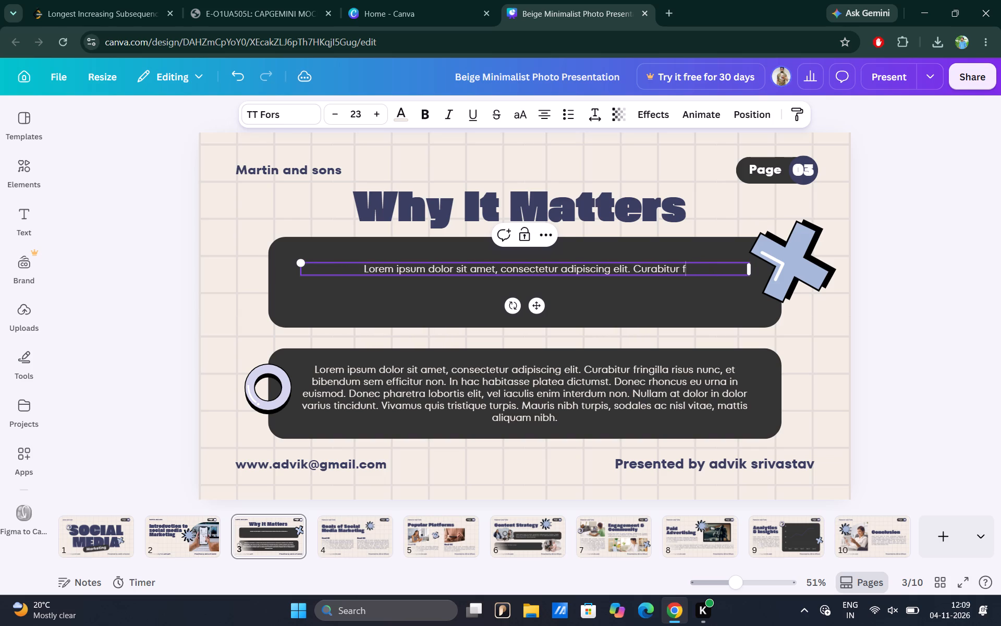
{"action": "key", "text": "BackSpace"}
{"action": "key", "text": "BackSpace"}
{"action": "key", "text": "BackSpace"}
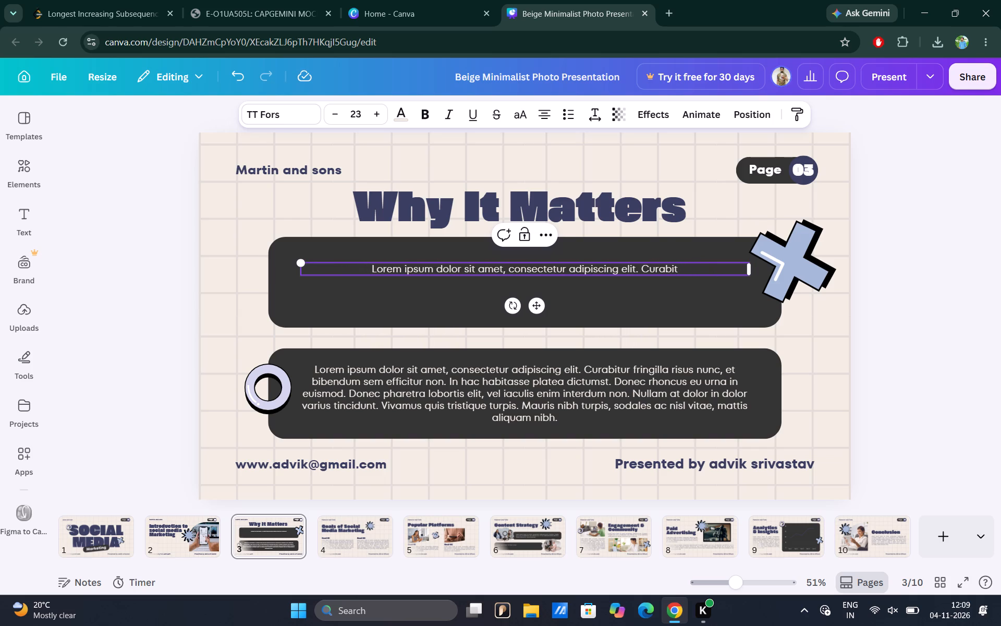
{"action": "key", "text": "BackSpace"}
{"action": "key", "text": "BackSpace"}
{"action": "key", "text": "BackSpace"}
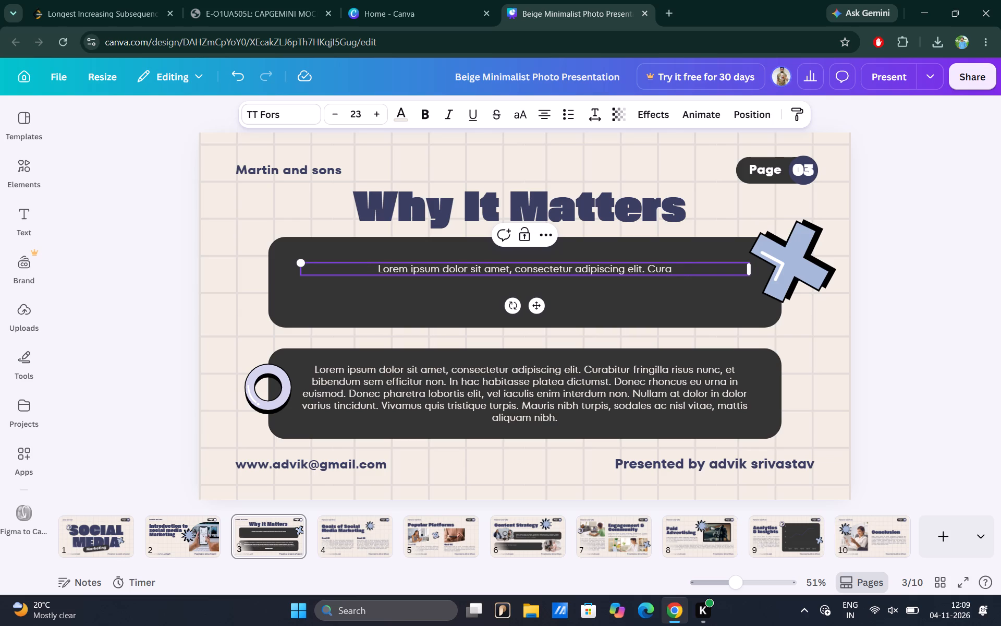
{"action": "key", "text": "BackSpace"}
{"action": "key", "text": "BackSpace"}
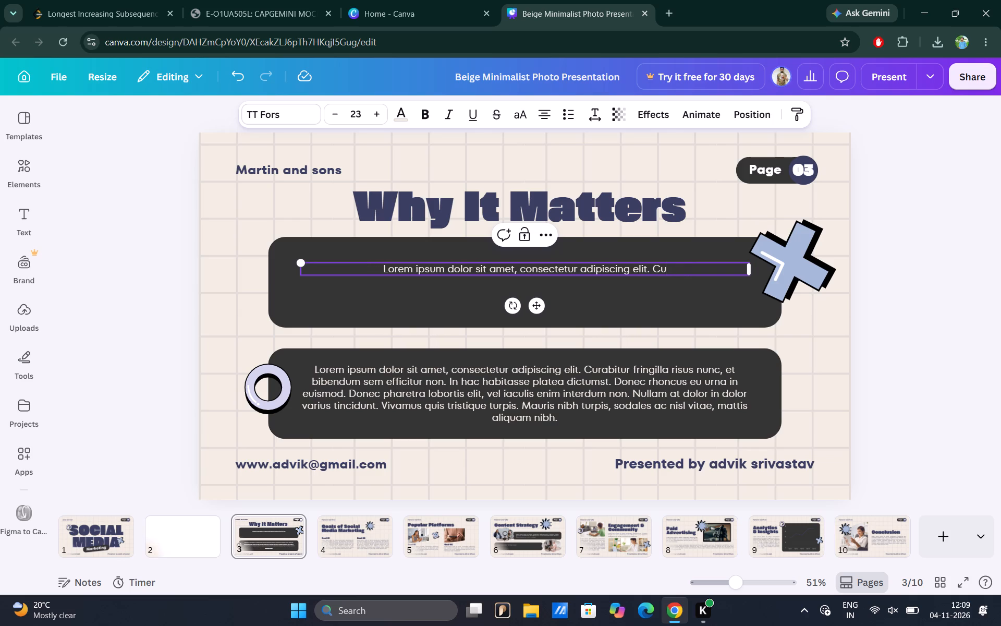
{"action": "key", "text": "BackSpace"}
{"action": "key", "text": "BackSpace"}
{"action": "key", "text": "BackSpace"}
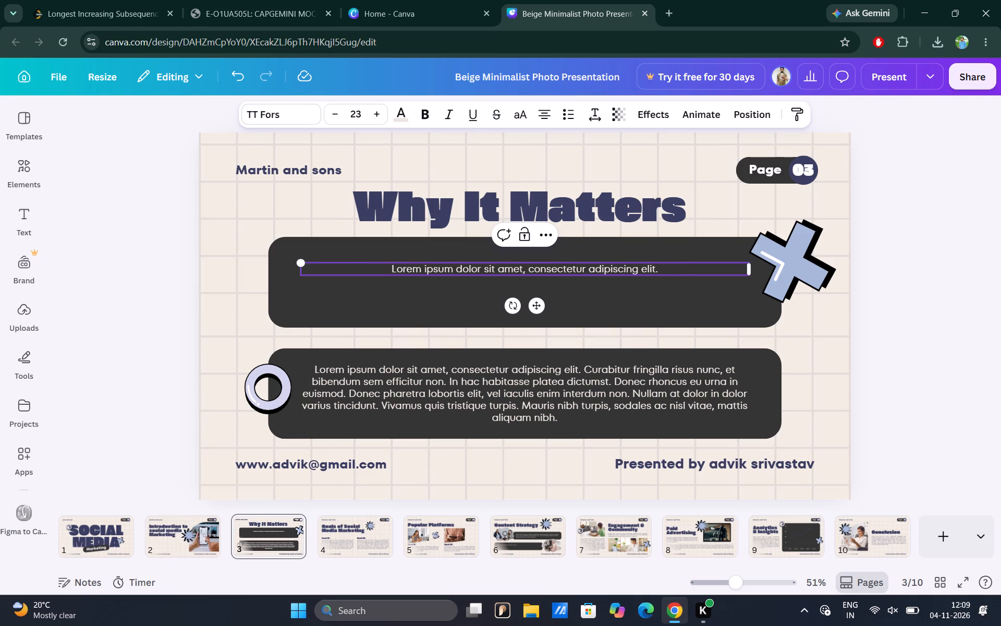
Delete the remaining sentence "Lorem ipsum dolor sit amet, consectetur adipiscing elit." from the upper dark box.
{"action": "key", "text": "BackSpace"}
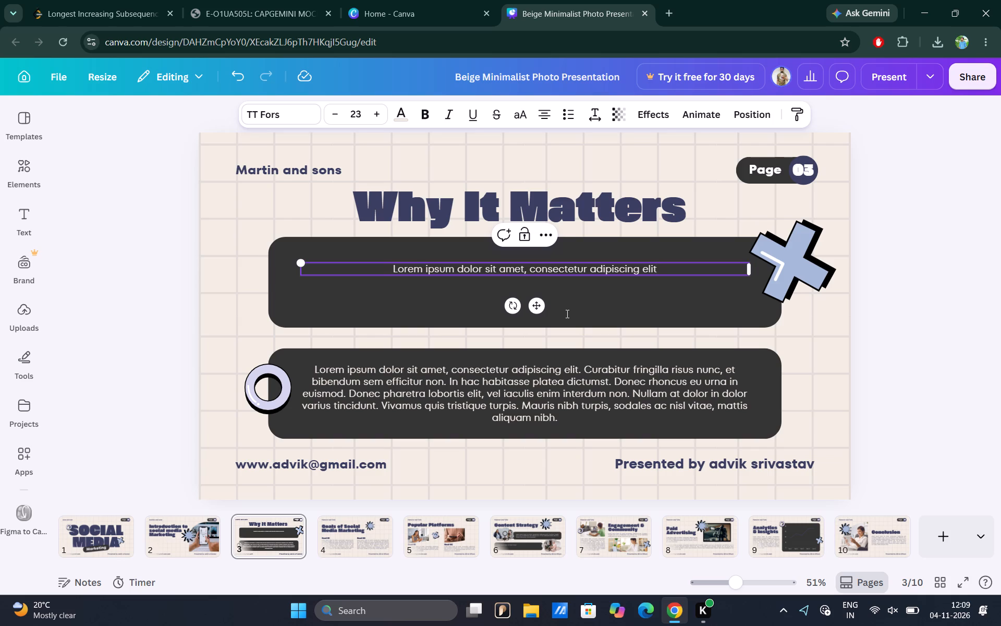
{"action": "key", "text": "BackSpace"}
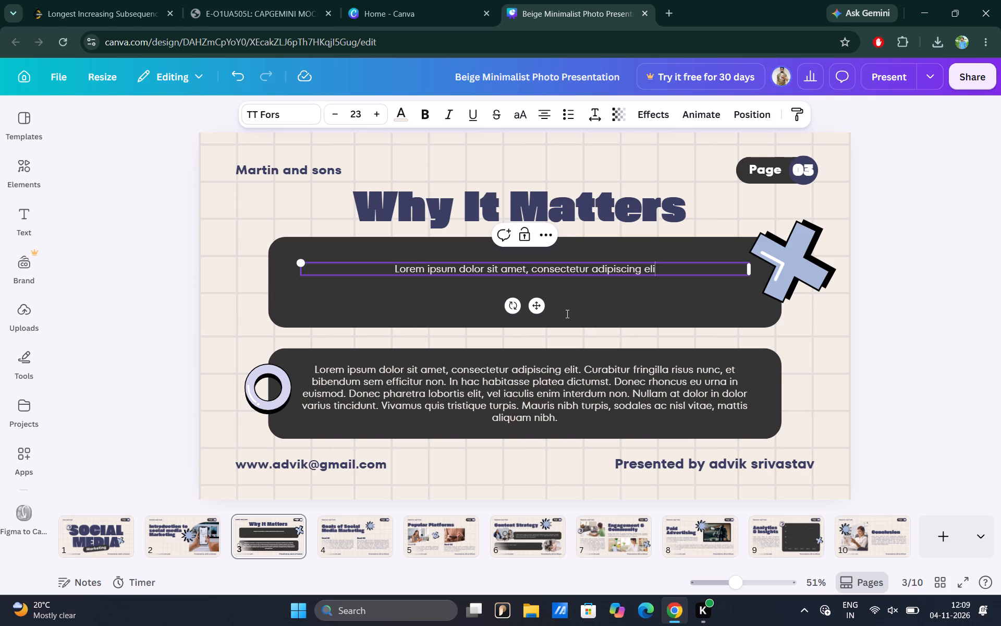
{"action": "key", "text": "BackSpace"}
{"action": "key", "text": "BackSpace"}
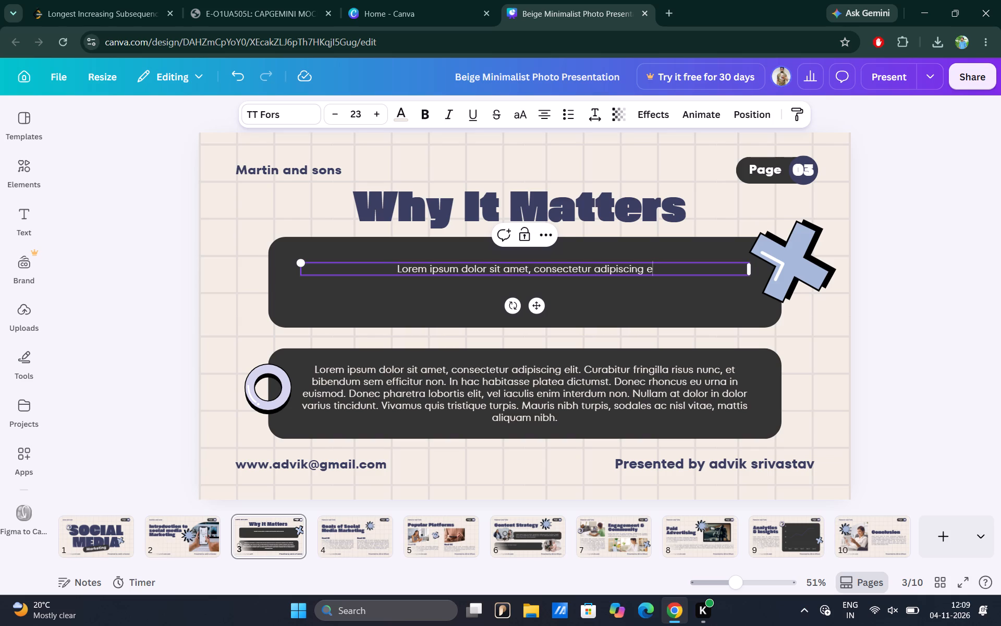
{"action": "key", "text": "BackSpace"}
{"action": "key", "text": "BackSpace"}
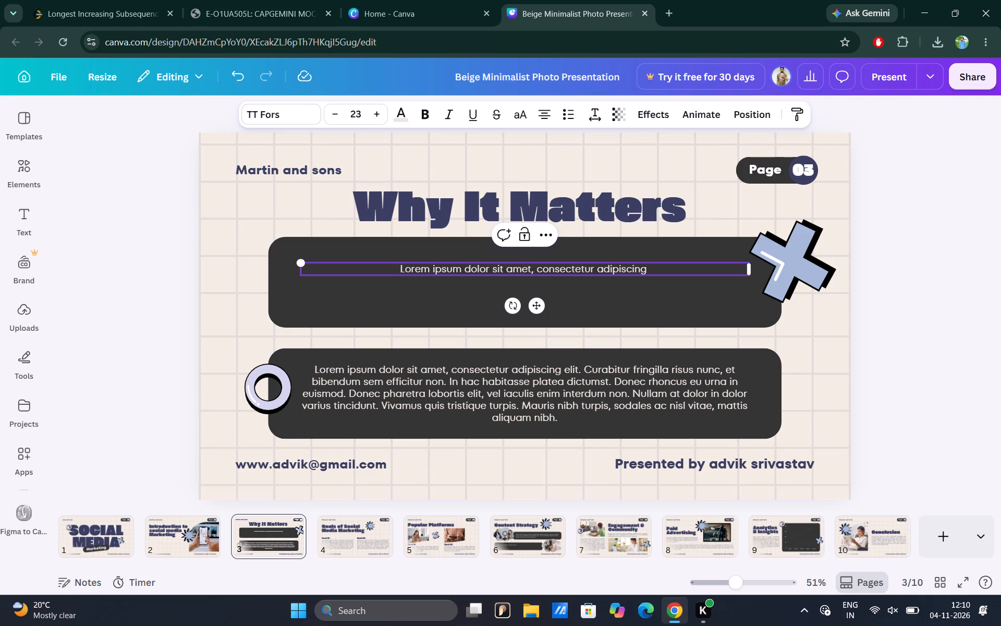
{"action": "key", "text": "BackSpace"}
{"action": "key", "text": "BackSpace"}
{"action": "key", "text": "BackSpace"}
{"action": "key", "text": "BackSpace"}
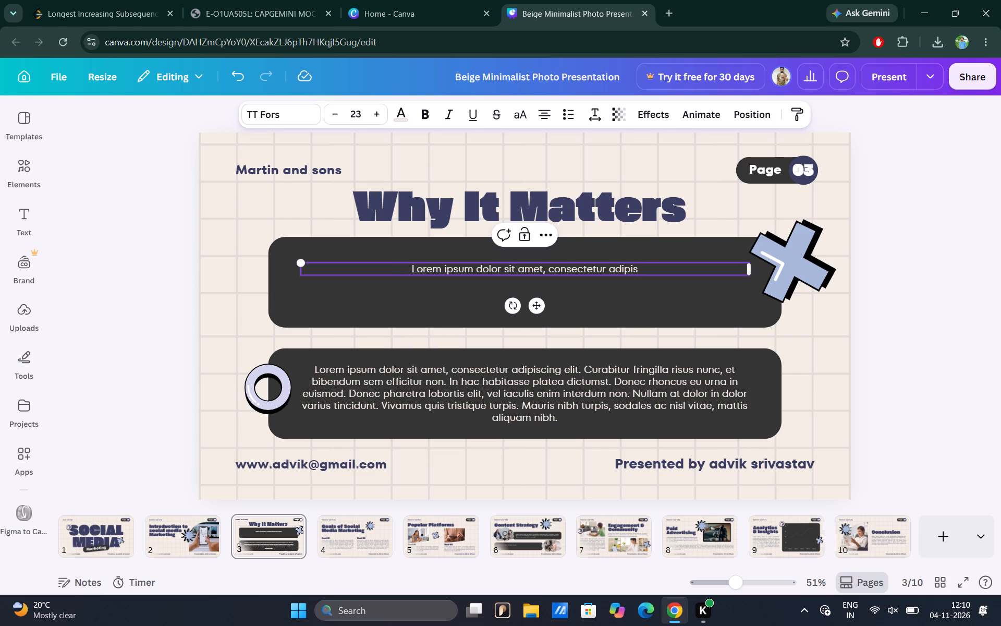
{"action": "key", "text": "BackSpace"}
{"action": "key", "text": "BackSpace"}
{"action": "key", "text": "BackSpace"}
{"action": "key", "text": "BackSpace"}
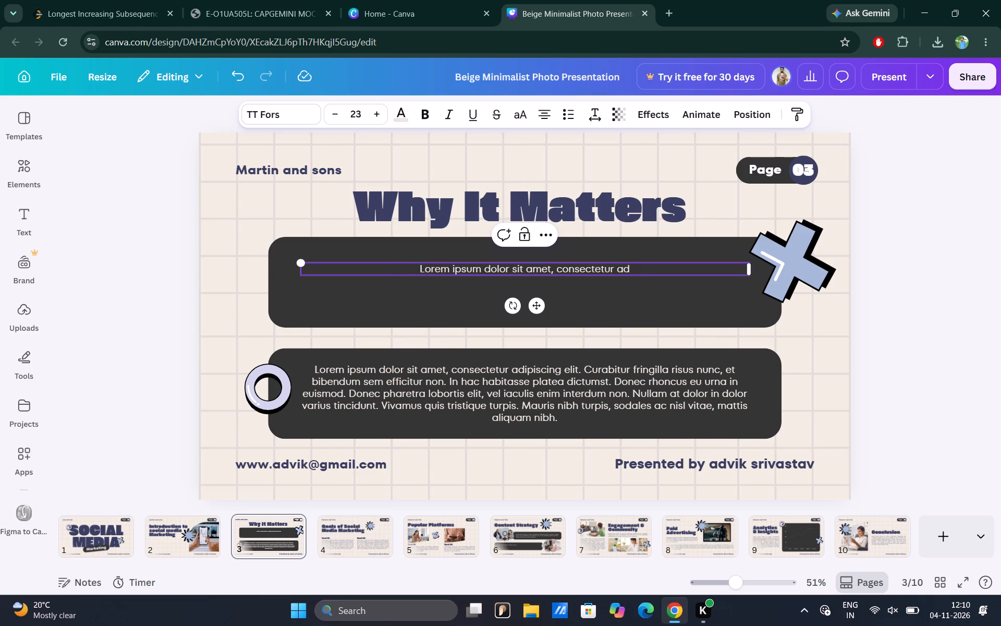
{"action": "key", "text": "BackSpace"}
{"action": "key", "text": "BackSpace"}
{"action": "key", "text": "BackSpace"}
{"action": "key", "text": "BackSpace"}
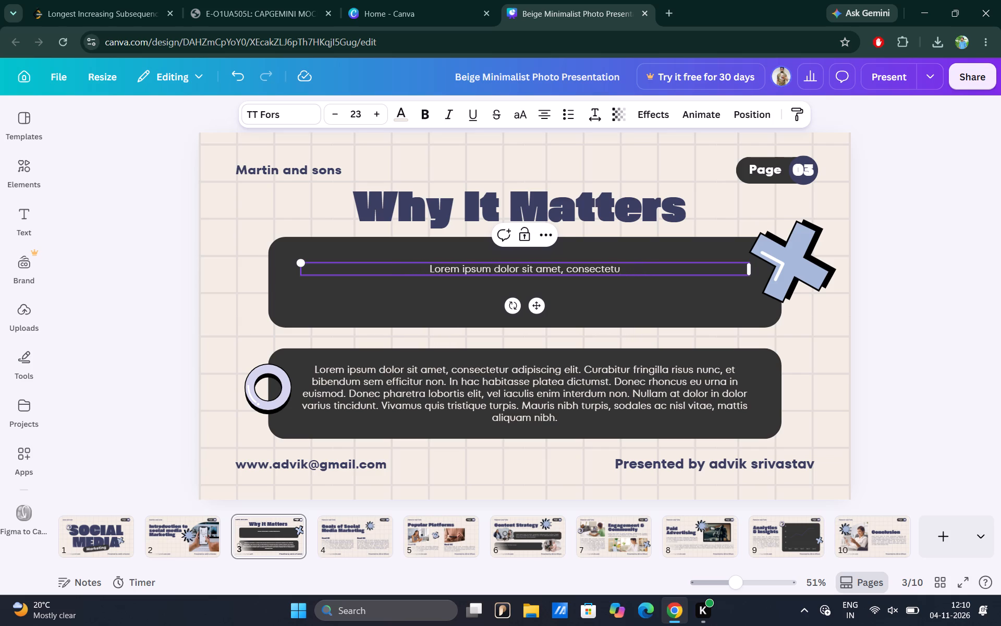
{"action": "key", "text": "BackSpace"}
{"action": "key", "text": "BackSpace"}
{"action": "key", "text": "BackSpace"}
{"action": "key", "text": "BackSpace"}
{"action": "key", "text": "BackSpace"}
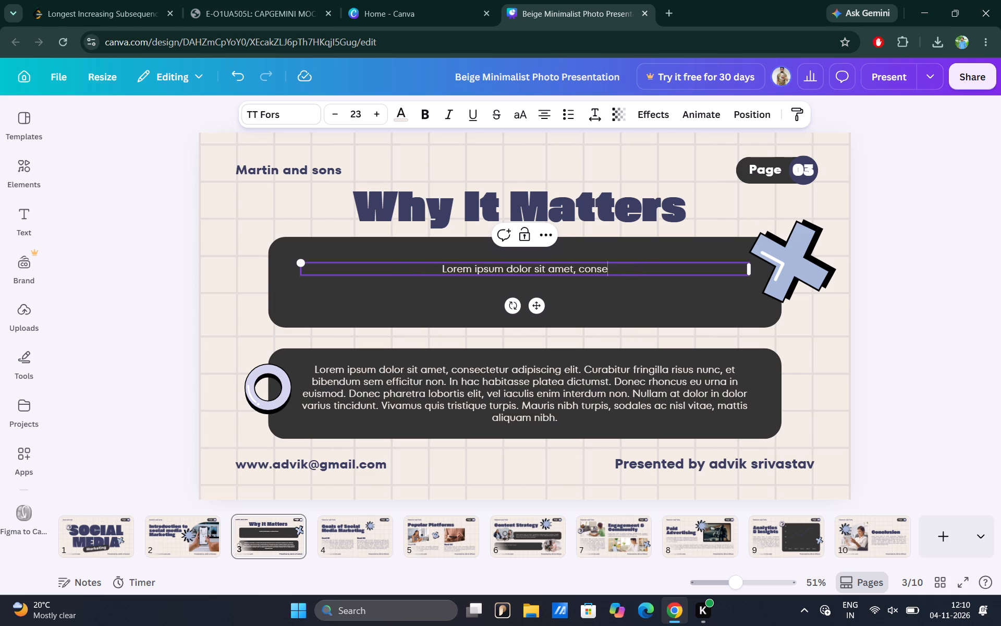
{"action": "key", "text": "BackSpace"}
{"action": "key", "text": "BackSpace"}
{"action": "key", "text": "BackSpace"}
{"action": "key", "text": "BackSpace"}
{"action": "key", "text": "BackSpace"}
{"action": "key", "text": "BackSpace"}
{"action": "key", "text": "BackSpace"}
{"action": "key", "text": "BackSpace"}
{"action": "key", "text": "BackSpace"}
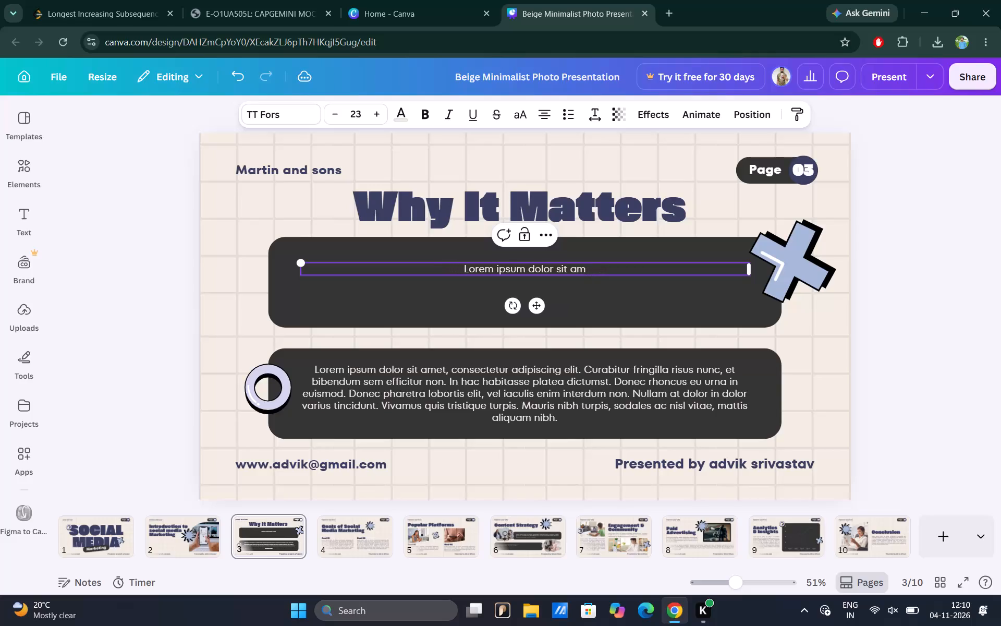
{"action": "key", "text": "BackSpace"}
{"action": "key", "text": "BackSpace"}
{"action": "key", "text": "BackSpace"}
{"action": "key", "text": "BackSpace"}
{"action": "key", "text": "BackSpace"}
{"action": "key", "text": "BackSpace"}
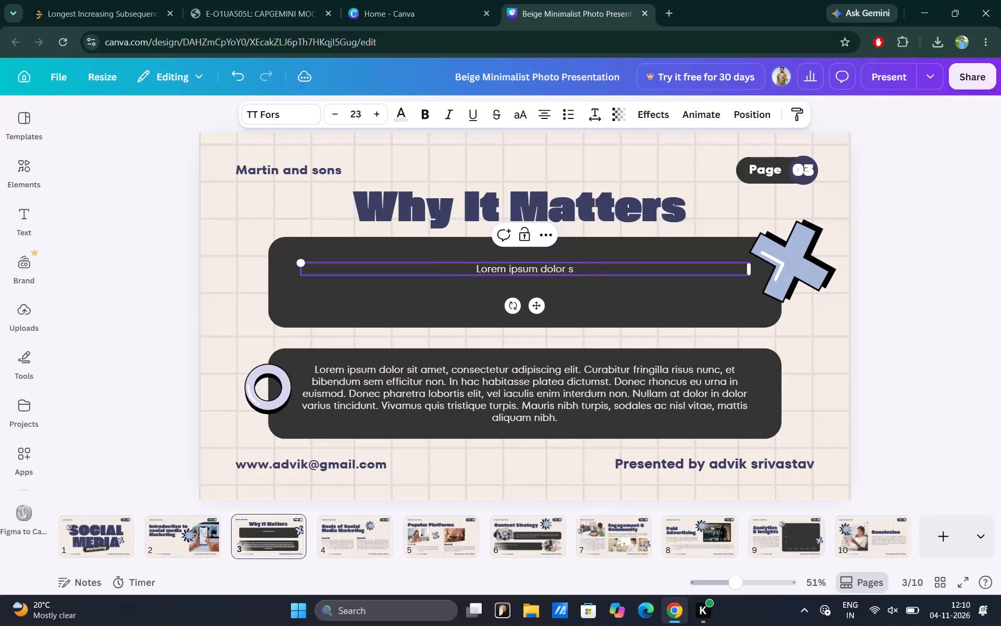
{"action": "key", "text": "BackSpace"}
{"action": "key", "text": "BackSpace"}
{"action": "key", "text": "BackSpace"}
{"action": "key", "text": "BackSpace"}
{"action": "key", "text": "BackSpace"}
{"action": "key", "text": "BackSpace"}
{"action": "key", "text": "BackSpace"}
{"action": "key", "text": "BackSpace"}
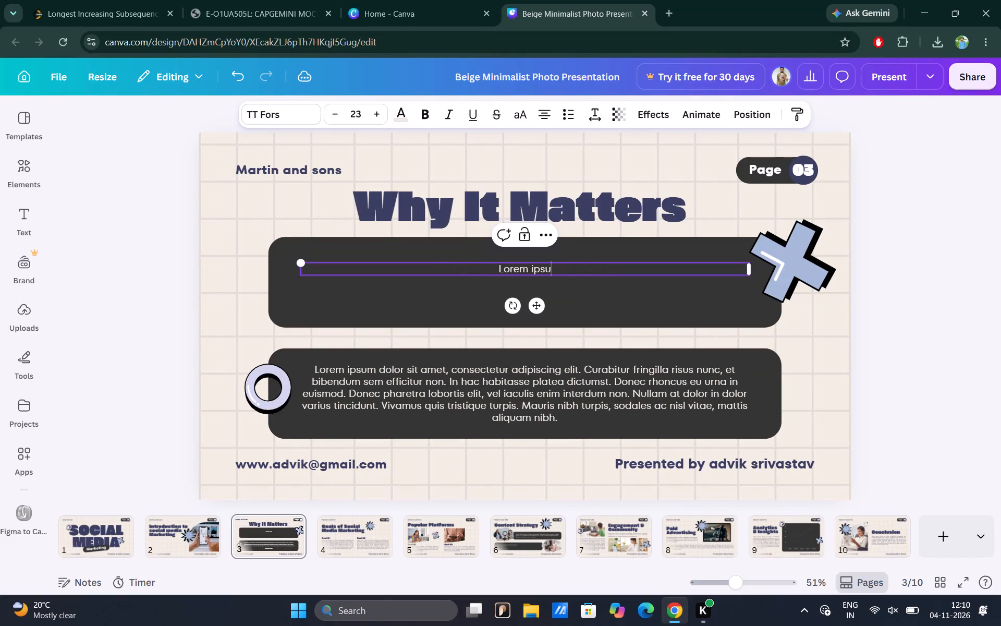
{"action": "key", "text": "BackSpace"}
{"action": "key", "text": "BackSpace"}
{"action": "key", "text": "BackSpace"}
{"action": "key", "text": "BackSpace"}
{"action": "key", "text": "BackSpace"}
{"action": "key", "text": "BackSpace"}
{"action": "key", "text": "BackSpace"}
{"action": "key", "text": "BackSpace"}
{"action": "key", "text": "BackSpace"}
{"action": "key", "text": "BackSpace"}
Begin the upper dark box's new text with "it has".
{"action": "type", "text": "it has"}
{"action": "key", "text": "space"}
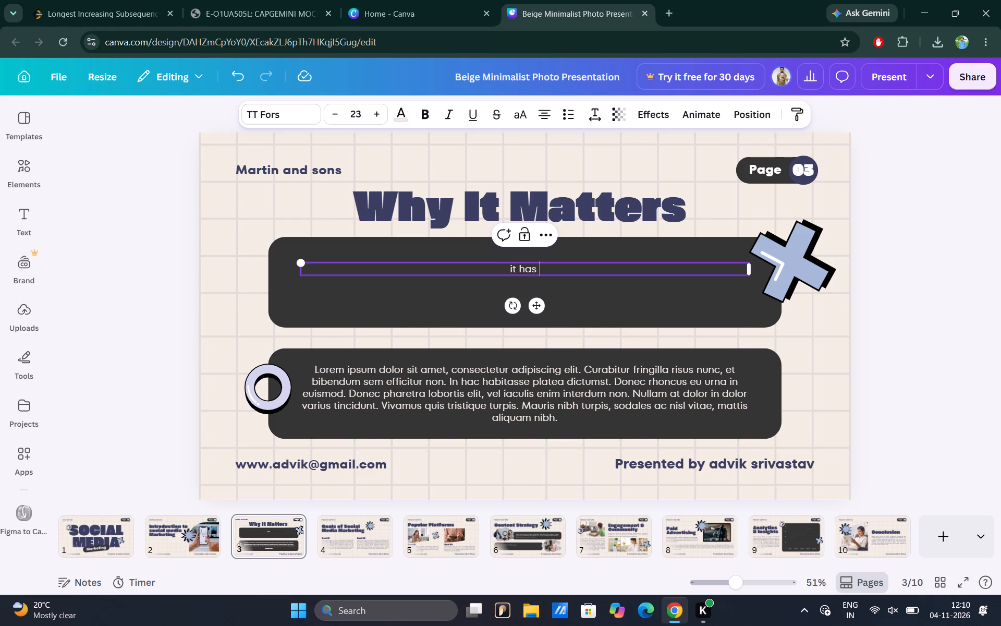
{"action": "key", "text": "space"}
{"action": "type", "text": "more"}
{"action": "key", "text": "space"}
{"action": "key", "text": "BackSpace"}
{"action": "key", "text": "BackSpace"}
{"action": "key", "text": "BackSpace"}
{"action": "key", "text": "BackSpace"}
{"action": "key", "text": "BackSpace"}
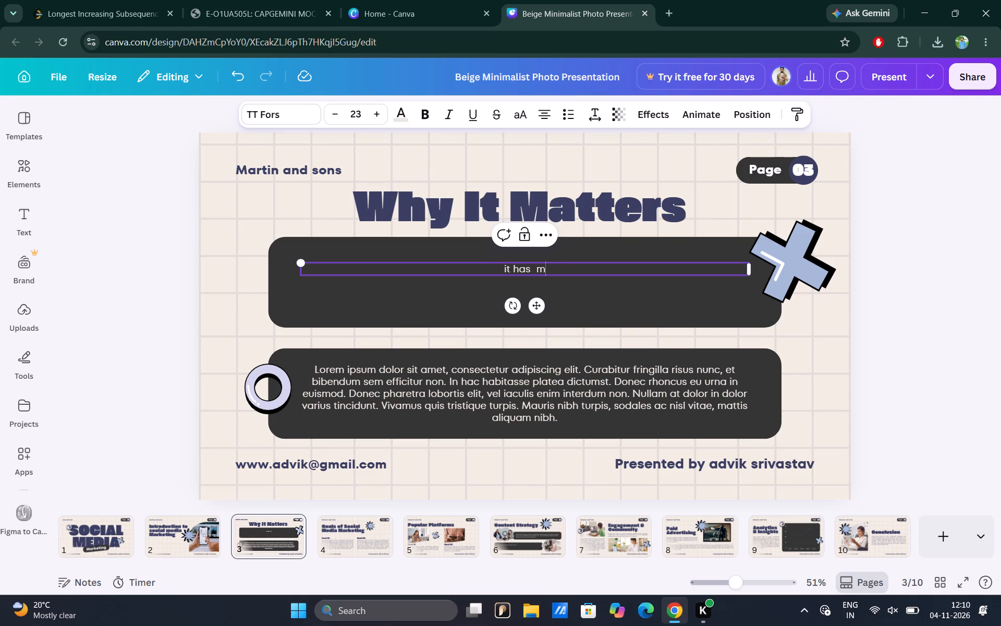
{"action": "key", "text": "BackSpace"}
Complete the upper dark box's opening line so it reads "it has ACID cosistency model".
{"action": "key", "text": "shift+a"}
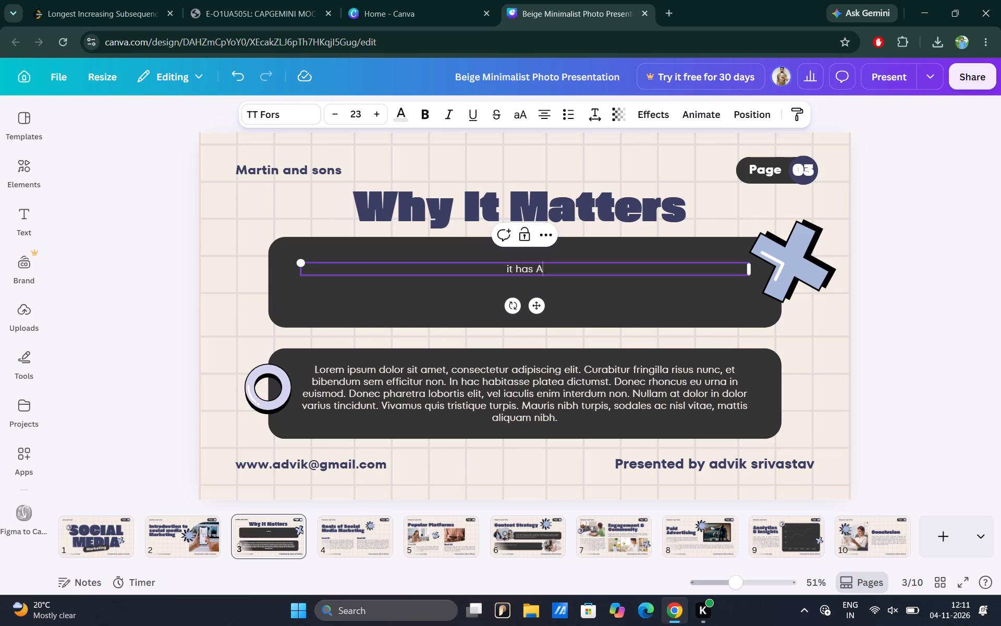
{"action": "type", "text": "Ci"}
{"action": "key", "text": "BackSpace"}
{"action": "type", "text": "ID"}
{"action": "key", "text": "space"}
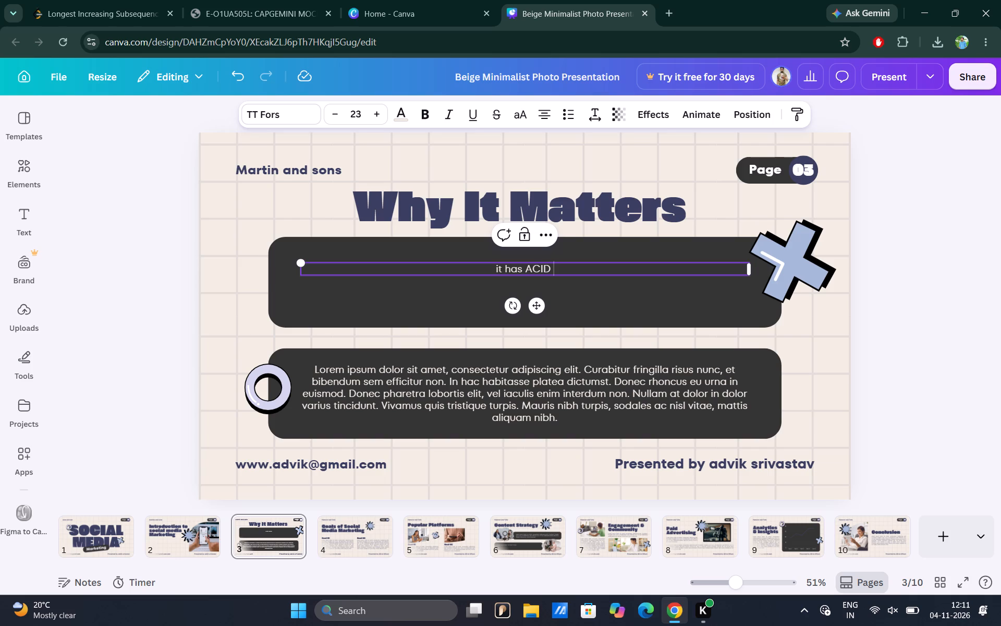
{"action": "type", "text": "co"}
{"action": "type", "text": "sost"}
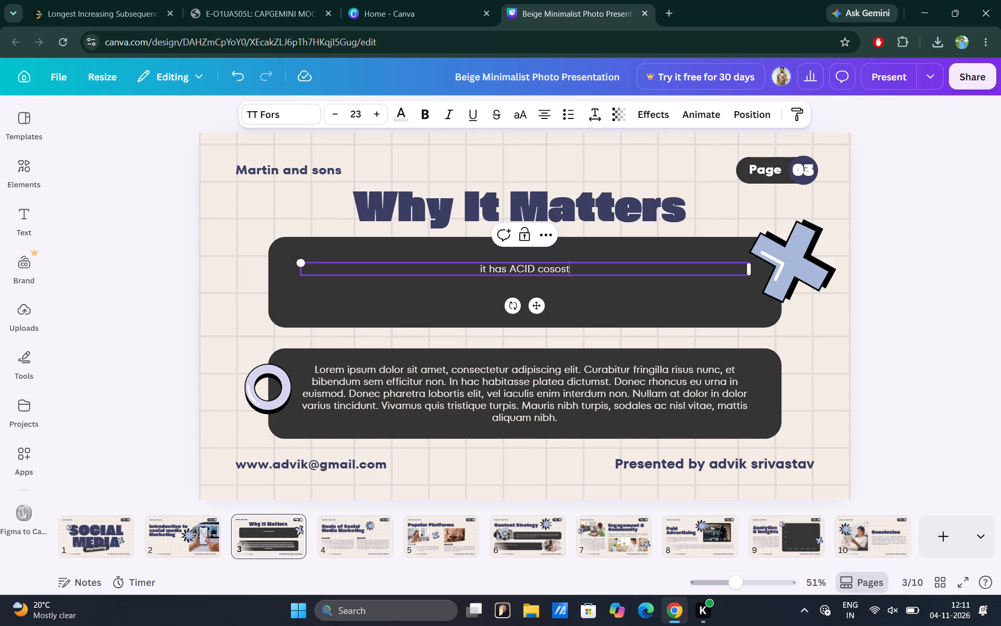
{"action": "key", "text": "e"}
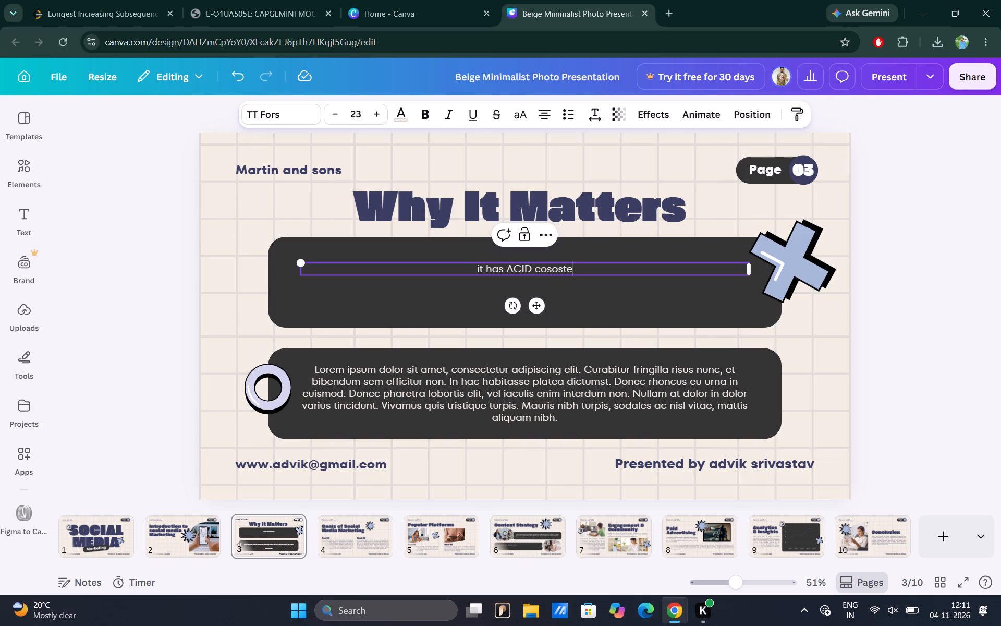
{"action": "key", "text": "BackSpace"}
{"action": "key", "text": "BackSpace"}
{"action": "key", "text": "BackSpace"}
{"action": "key", "text": "BackSpace"}
{"action": "type", "text": "istency"}
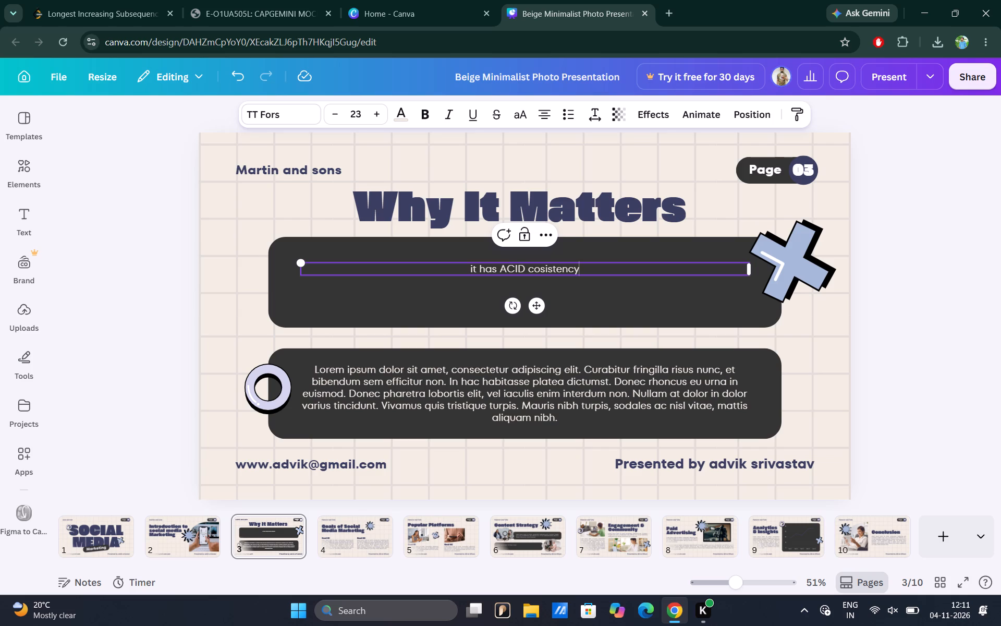
{"action": "key", "text": "space"}
{"action": "type", "text": "model"}
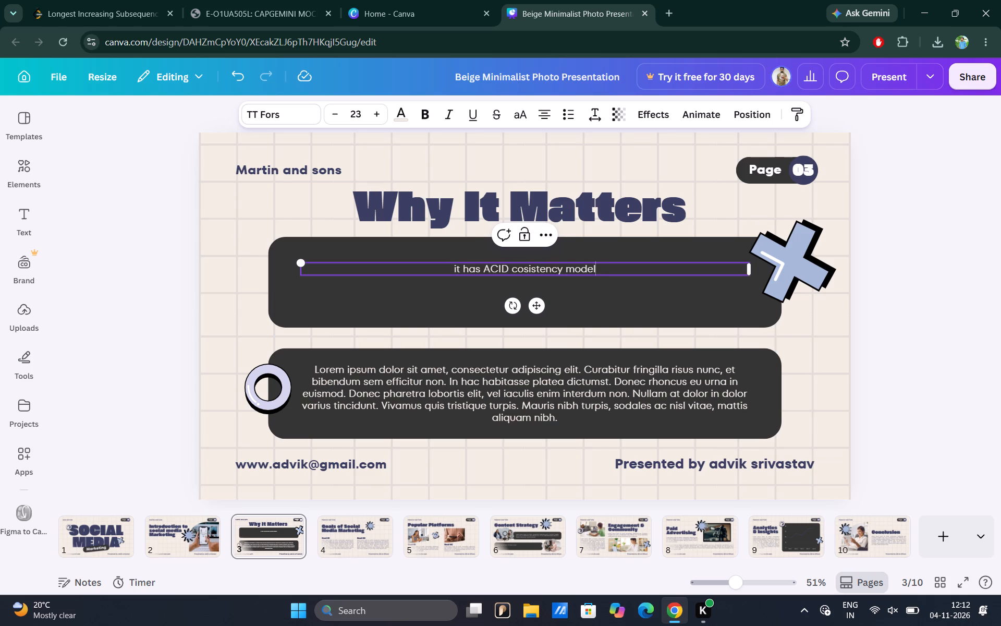
Add a second line reading "1.Atomicity" to the upper dark box's text and leave text editing.
{"action": "key", "text": "Return"}
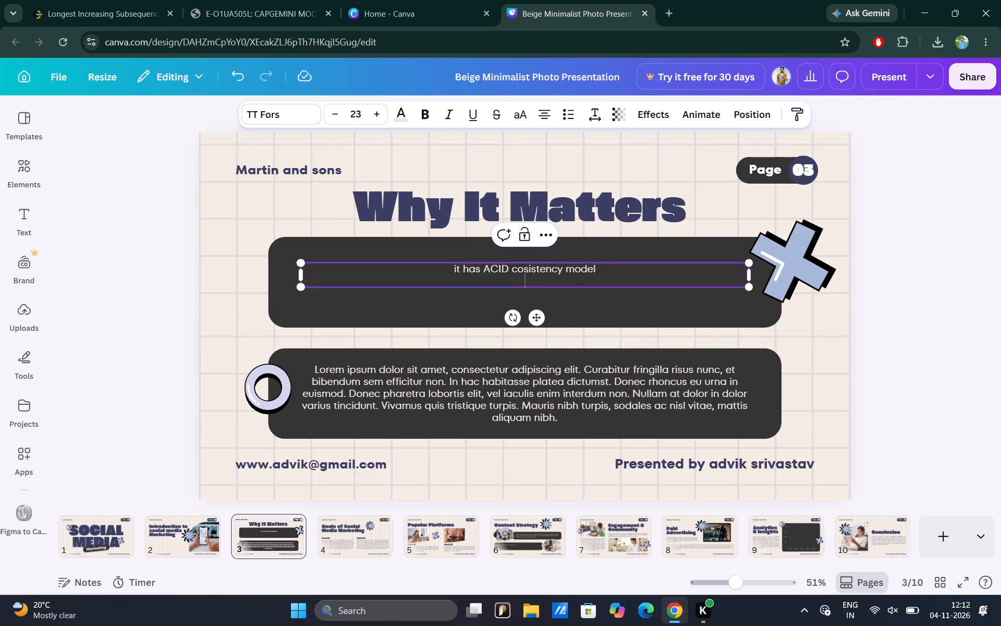
{"action": "type", "text": "1."}
{"action": "type", "text": "Atomicity"}
{"action": "left_click", "coordinate": [634, 183]}
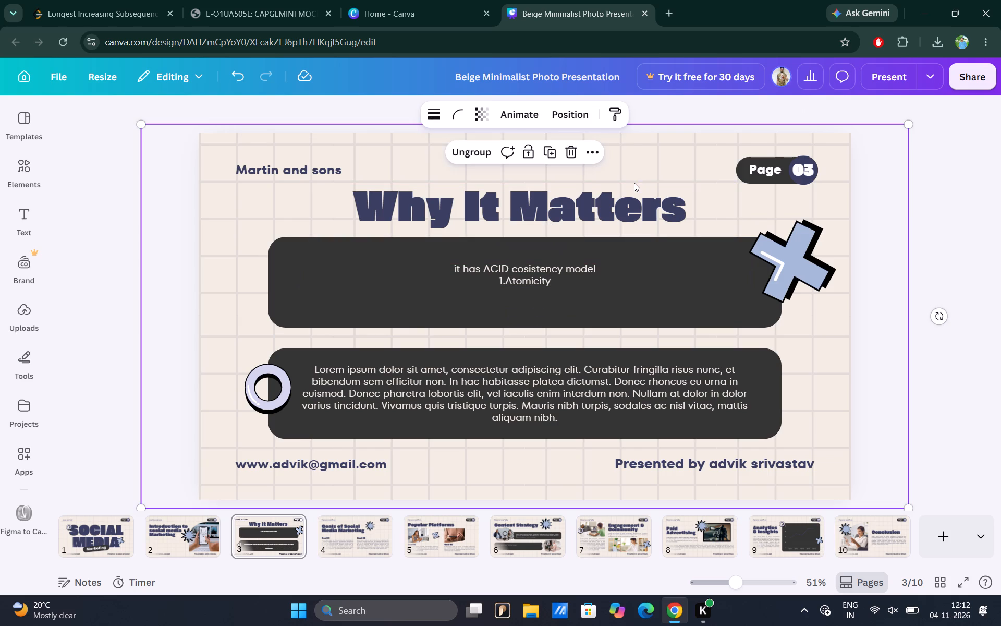
Enlarge the "Martin and sons" header text slightly from its upper-left corner, to font size 29.3.
{"action": "left_click", "coordinate": [320, 166]}
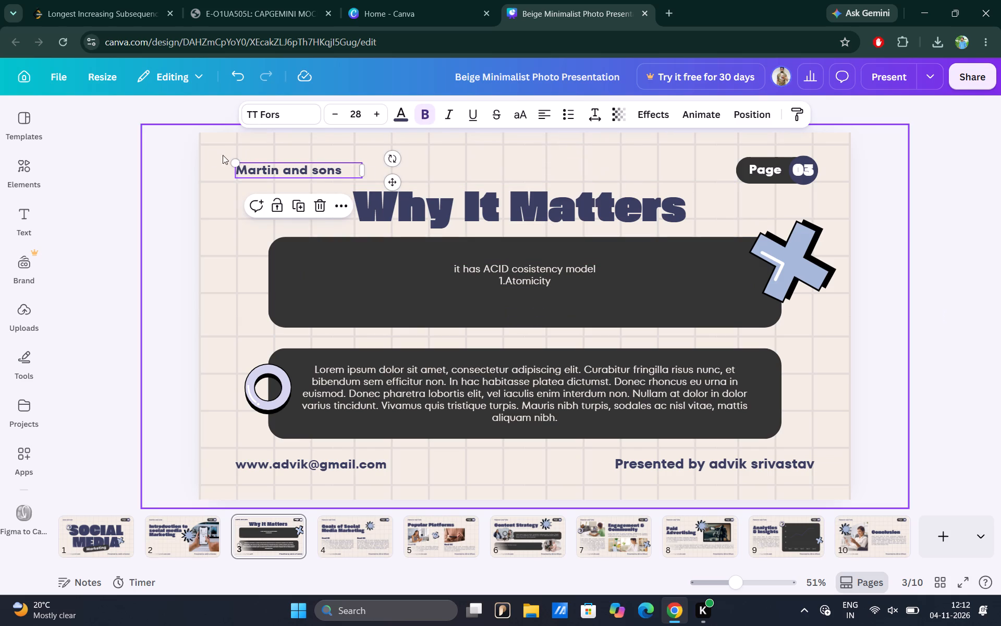
{"action": "left_click_drag", "start_coordinate": [236, 161], "coordinate": [231, 155]}
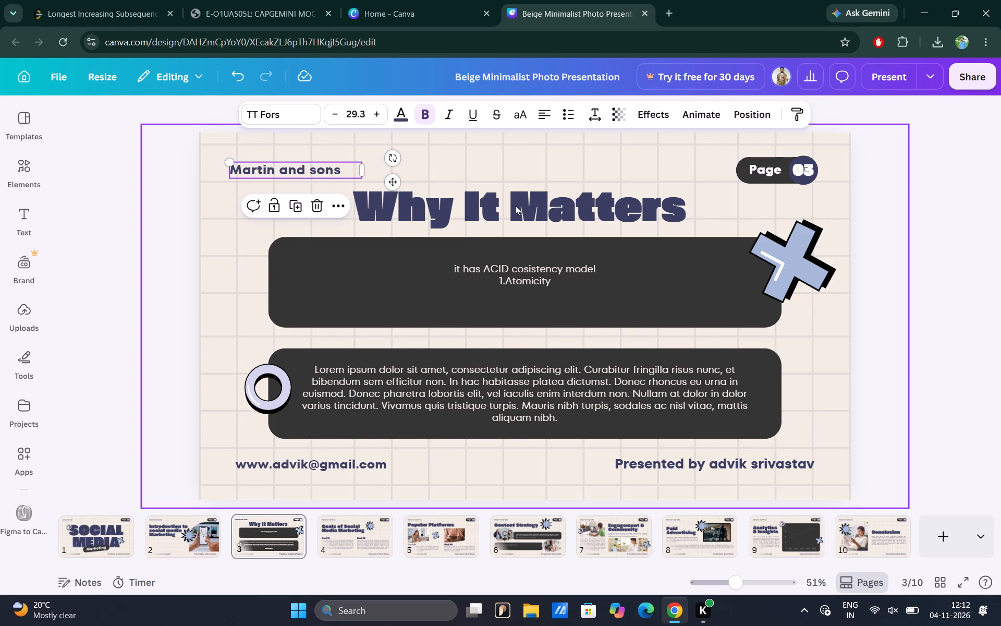
Enlarge the blue cross graphic slightly from its lower-right corner.
{"action": "left_click", "coordinate": [740, 207]}
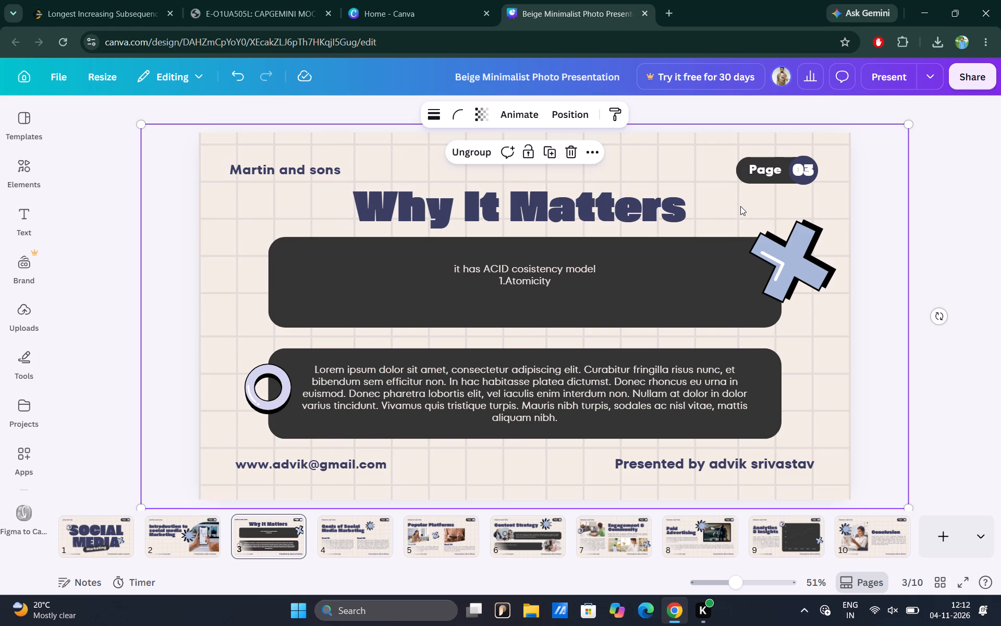
{"action": "left_click", "coordinate": [801, 248]}
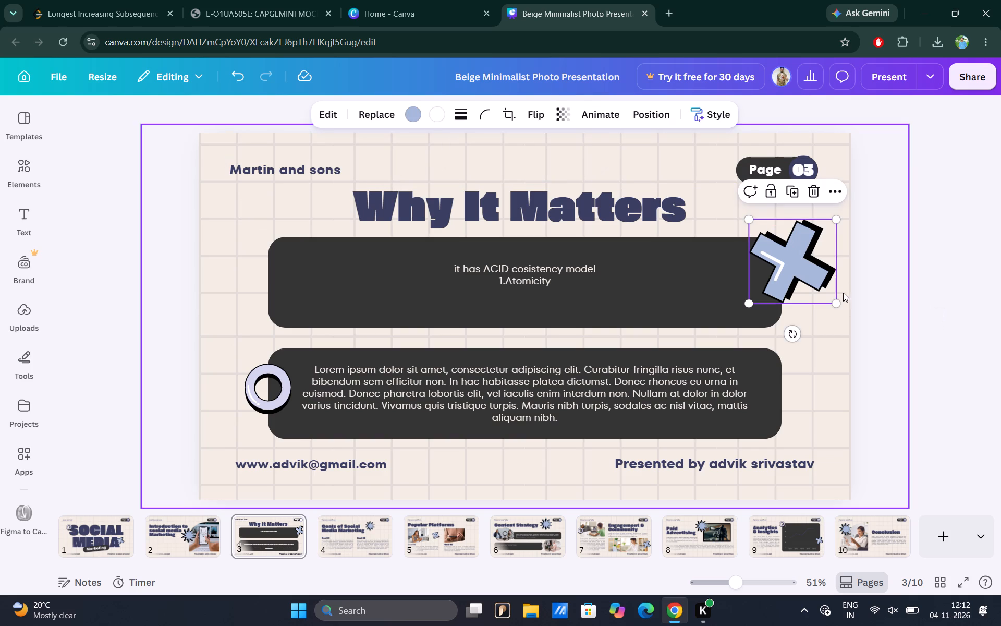
{"action": "left_click", "coordinate": [836, 305]}
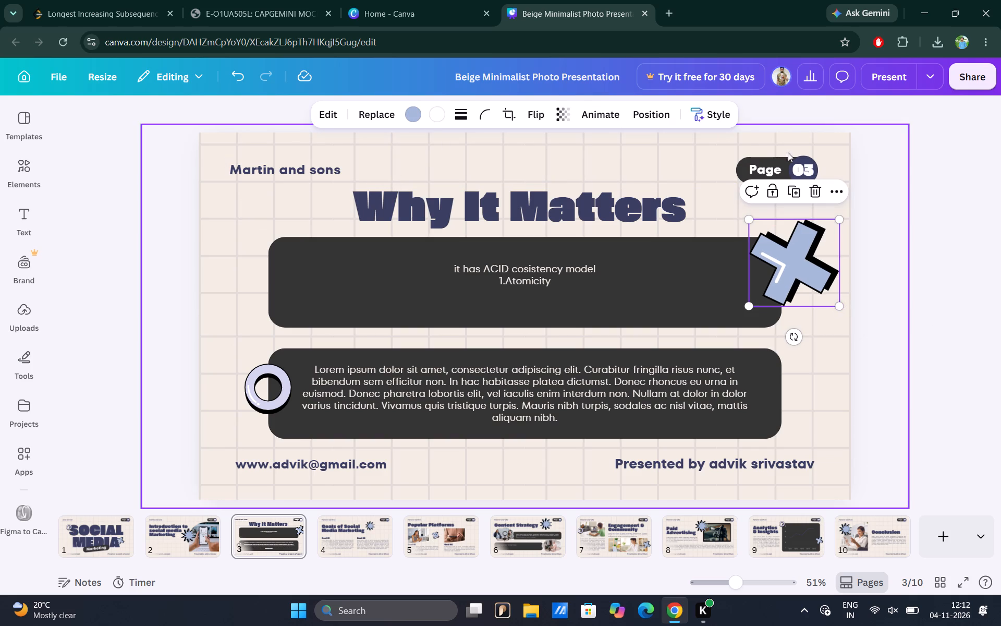
{"action": "left_click", "coordinate": [775, 166]}
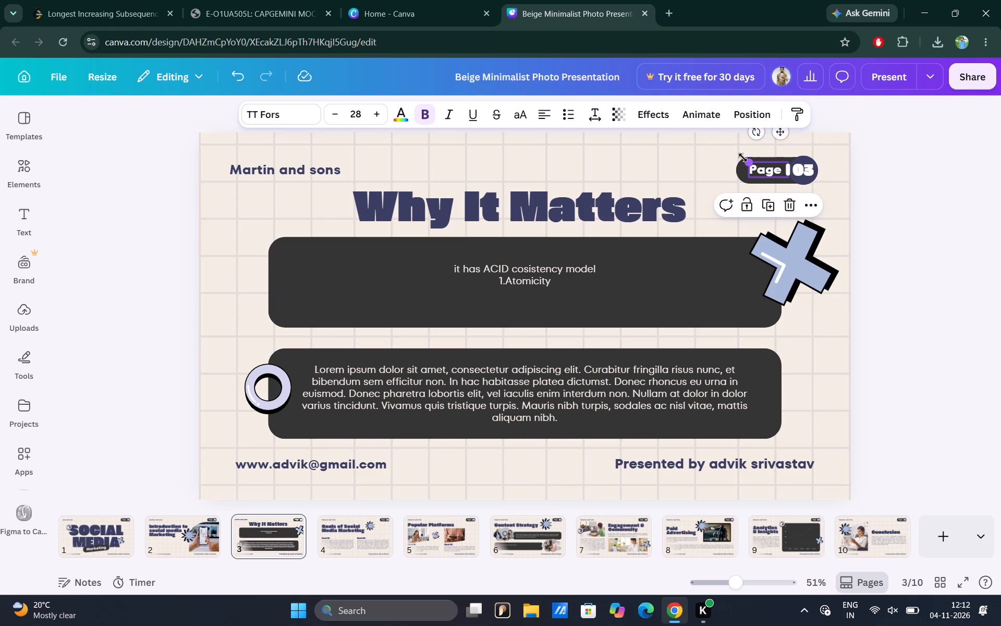
Shrink the upper dark box slightly by moving its upper-left corner inward.
{"action": "left_click", "coordinate": [652, 296]}
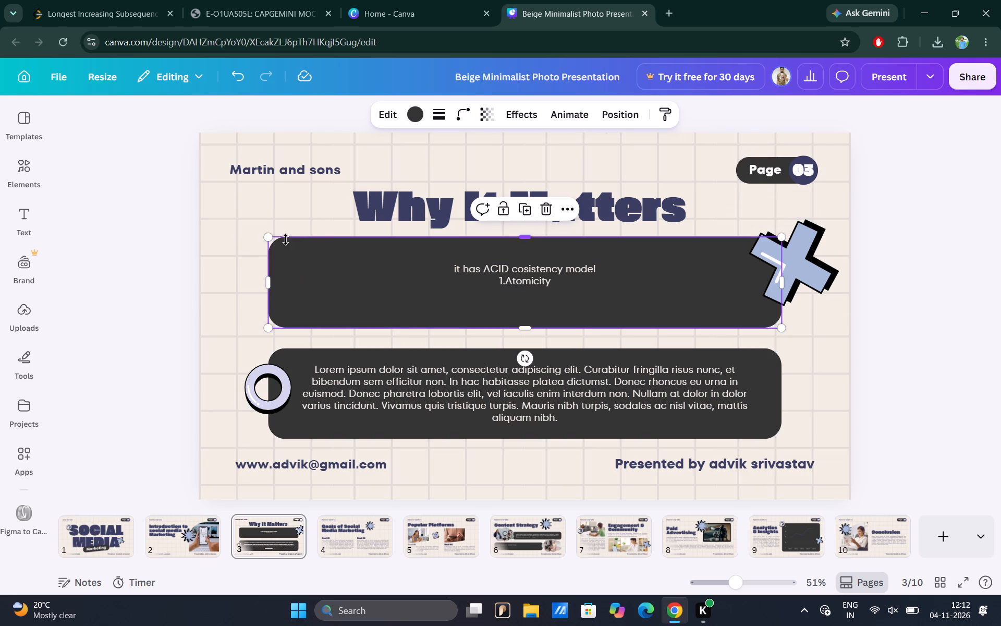
{"action": "left_click_drag", "start_coordinate": [268, 239], "coordinate": [274, 243]}
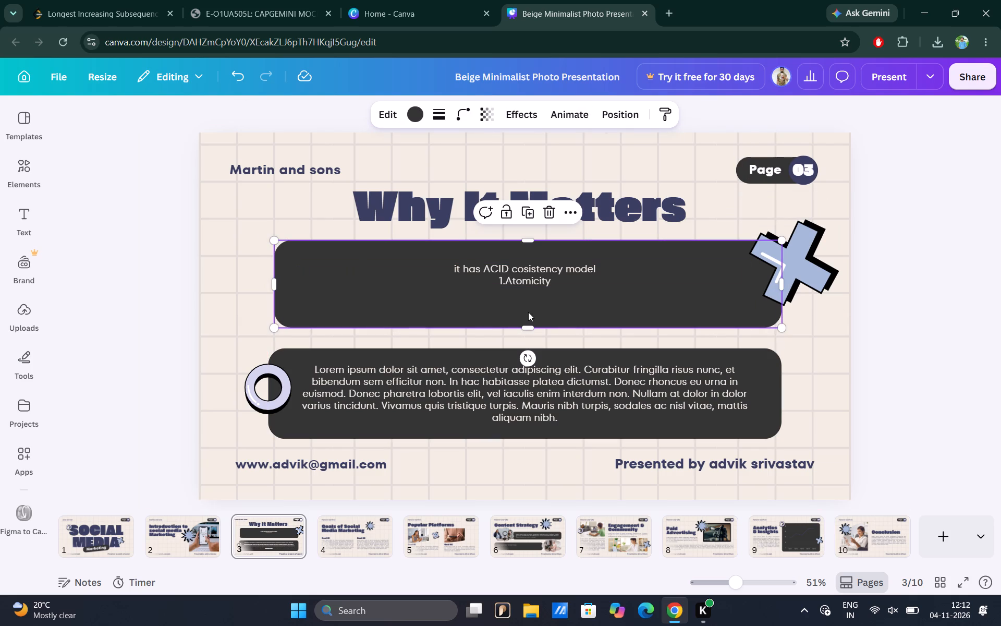
Add the lines "2.consistency" and "3.isolation" below "1.Atomicity" in the upper dark box.
{"action": "left_click", "coordinate": [556, 281]}
{"action": "left_click", "coordinate": [556, 281]}
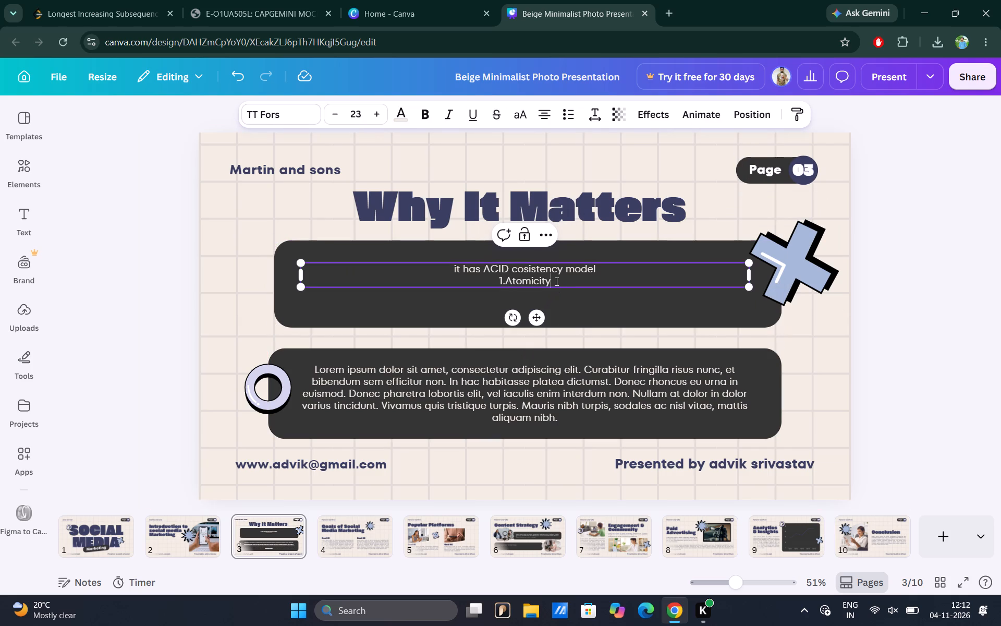
{"action": "key", "text": "Return"}
{"action": "type", "text": "2."}
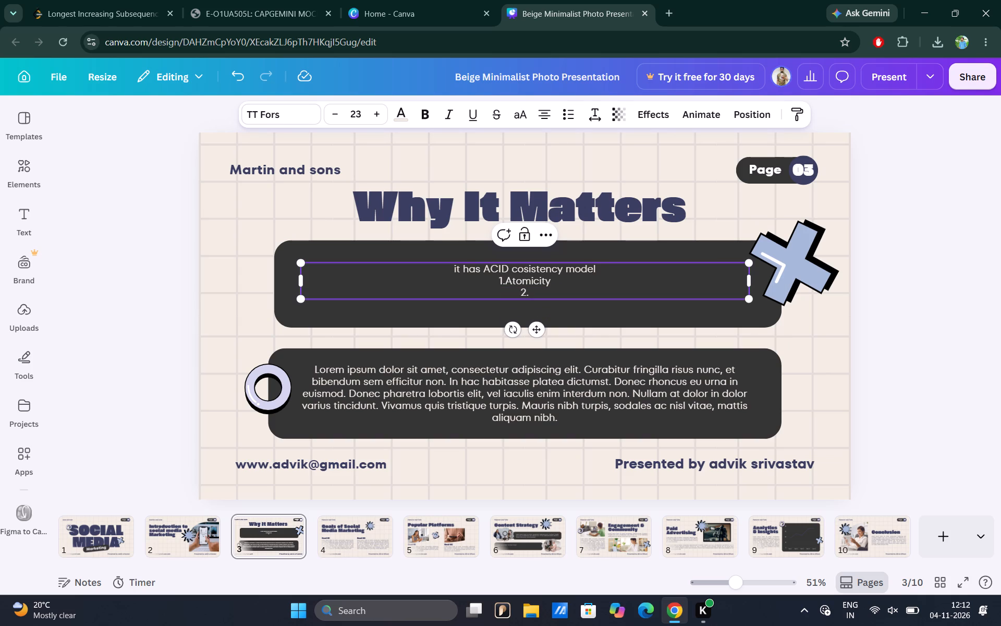
{"action": "type", "text": "co"}
{"action": "type", "text": "nsistency"}
{"action": "key", "text": "Return"}
{"action": "type", "text": "3."}
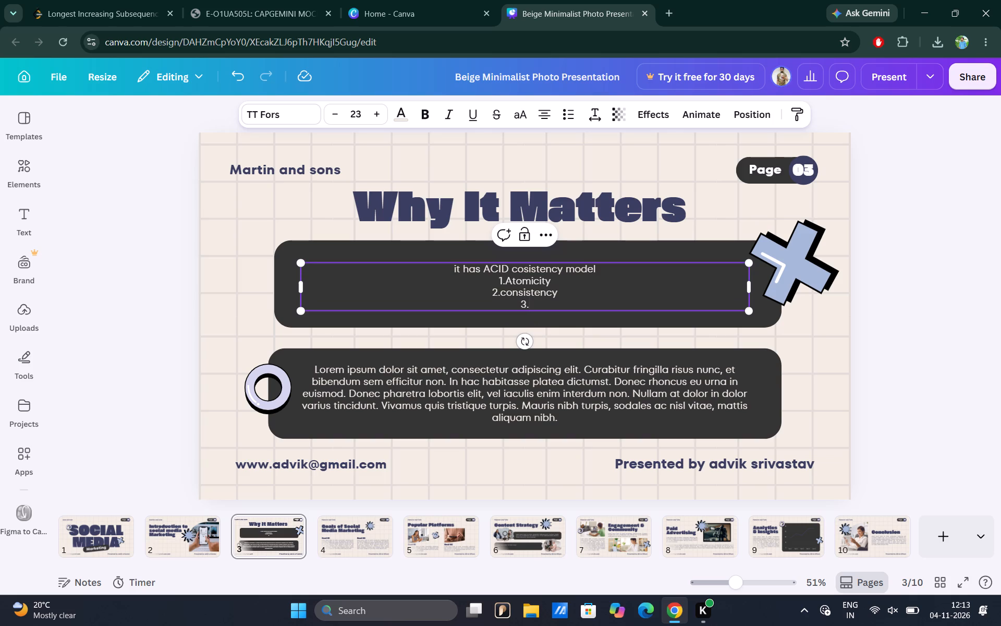
{"action": "type", "text": "isolation"}
Add a fourth item, "4. durability", as a numbered list line below "3.isolation".
{"action": "key", "text": "Return"}
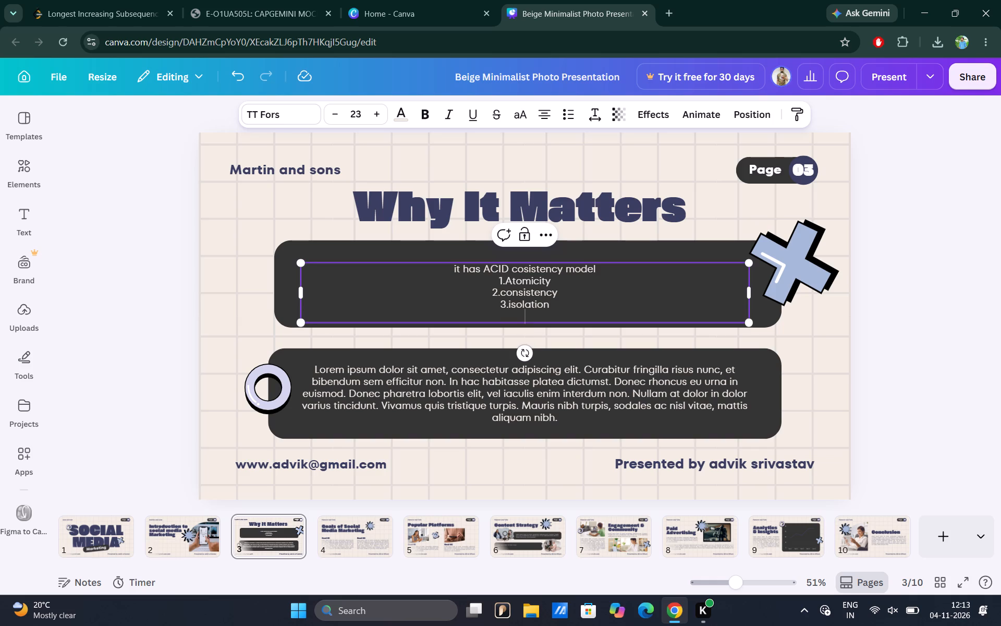
{"action": "type", "text": "4."}
{"action": "key", "text": "space"}
{"action": "type", "text": "durac"}
{"action": "key", "text": "BackSpace"}
{"action": "type", "text": "bility"}
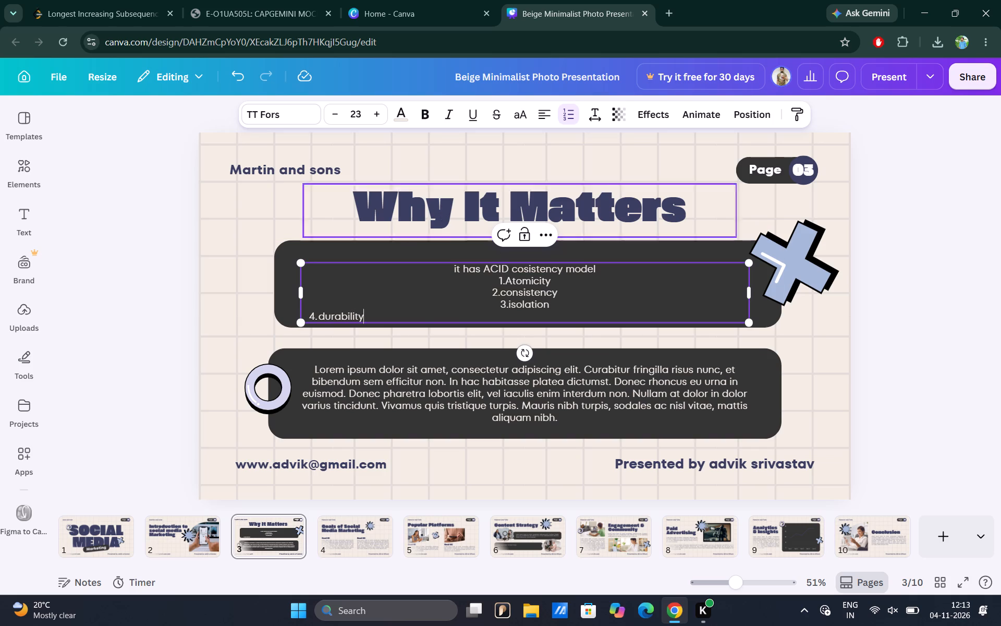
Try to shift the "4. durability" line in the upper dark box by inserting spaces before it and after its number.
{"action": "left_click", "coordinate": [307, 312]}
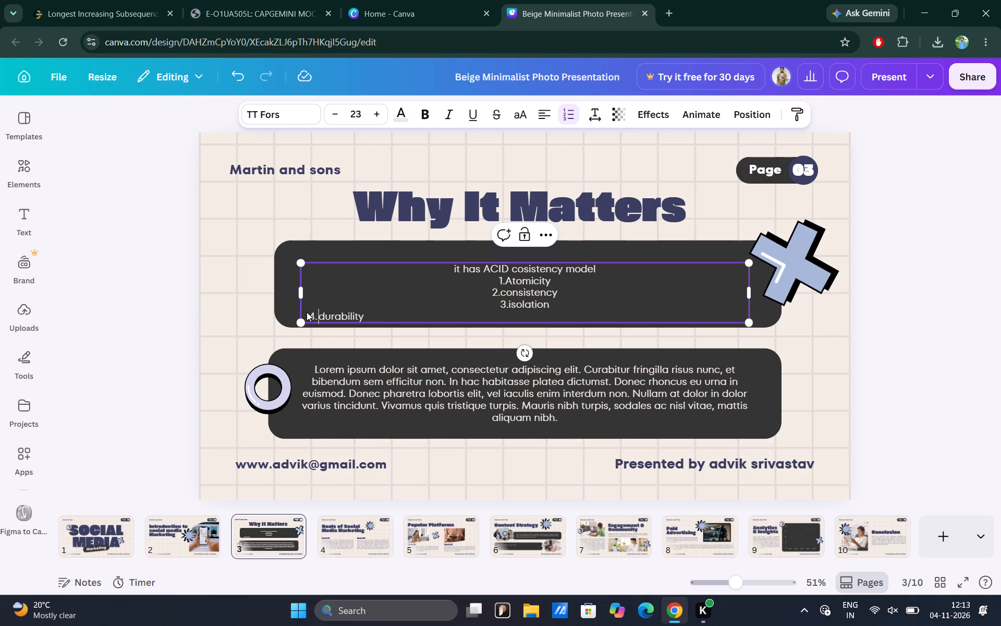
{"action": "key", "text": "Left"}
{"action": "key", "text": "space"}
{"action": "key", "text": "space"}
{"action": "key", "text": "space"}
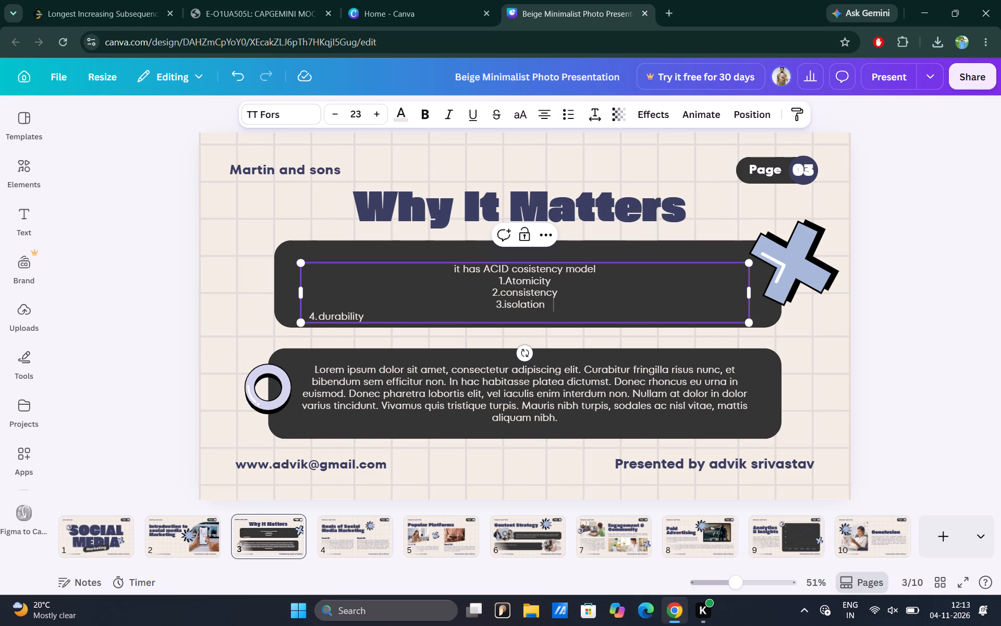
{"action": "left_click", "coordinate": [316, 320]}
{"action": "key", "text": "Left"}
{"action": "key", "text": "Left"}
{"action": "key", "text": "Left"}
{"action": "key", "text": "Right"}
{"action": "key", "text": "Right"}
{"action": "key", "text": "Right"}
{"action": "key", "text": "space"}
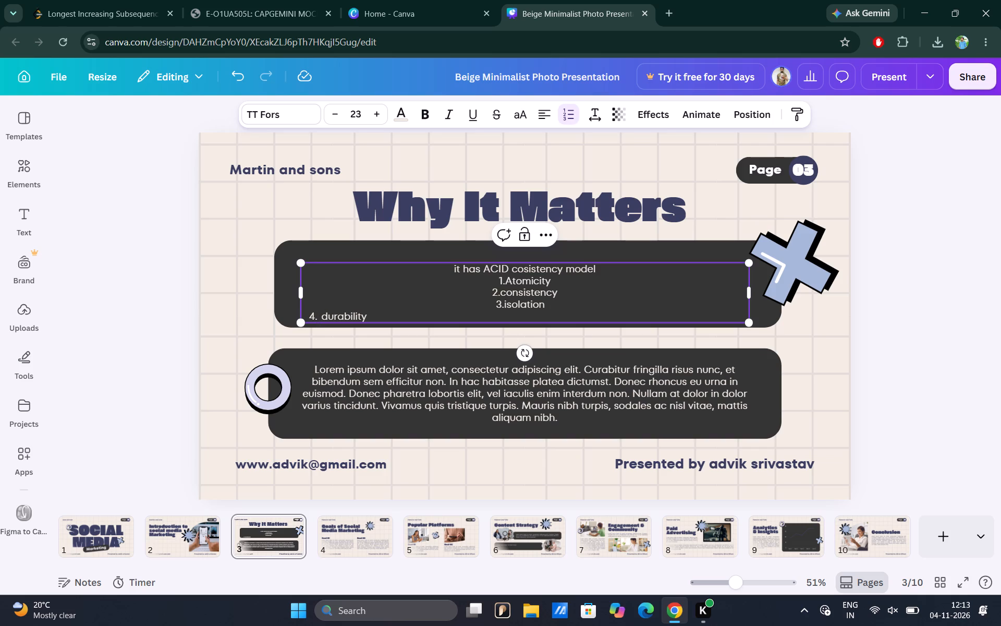
Delete the "4. durability" text and its list numbering from the upper dark box.
{"action": "left_click", "coordinate": [365, 319]}
{"action": "key", "text": "BackSpace"}
{"action": "key", "text": "BackSpace"}
{"action": "key", "text": "BackSpace"}
{"action": "key", "text": "BackSpace"}
{"action": "key", "text": "BackSpace"}
{"action": "key", "text": "BackSpace"}
{"action": "key", "text": "BackSpace"}
{"action": "key", "text": "BackSpace"}
{"action": "key", "text": "BackSpace"}
{"action": "key", "text": "BackSpace"}
{"action": "key", "text": "BackSpace"}
{"action": "key", "text": "BackSpace"}
Insert a line break after "3.isolation" in the upper dark box.
{"action": "left_click", "coordinate": [555, 309]}
{"action": "key", "text": "Return"}
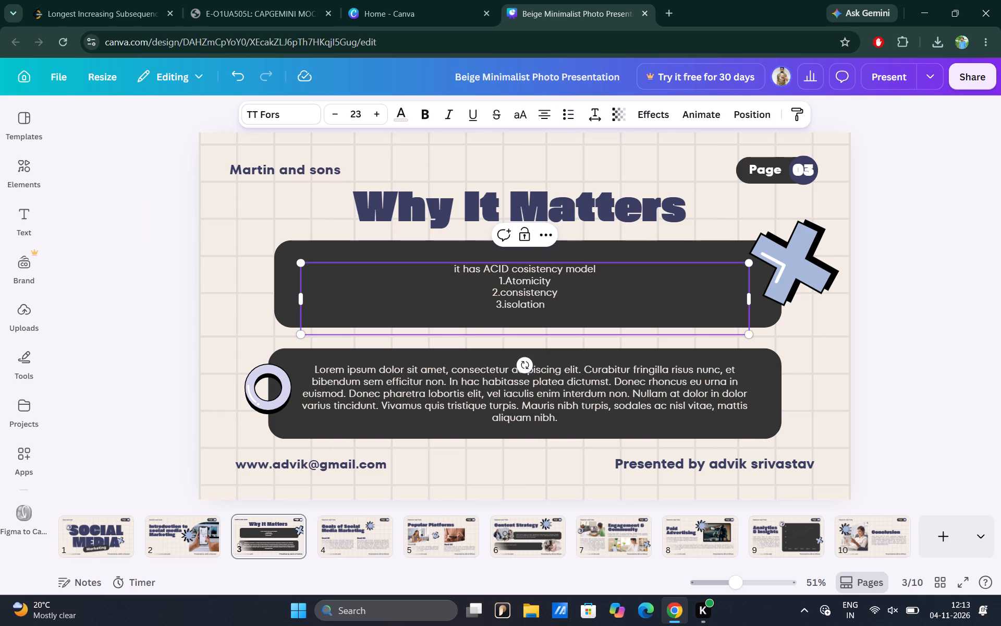
Delete the lorem ipsum placeholder text in the lower dark box from its end back to "Mauri".
{"action": "left_click", "coordinate": [593, 415]}
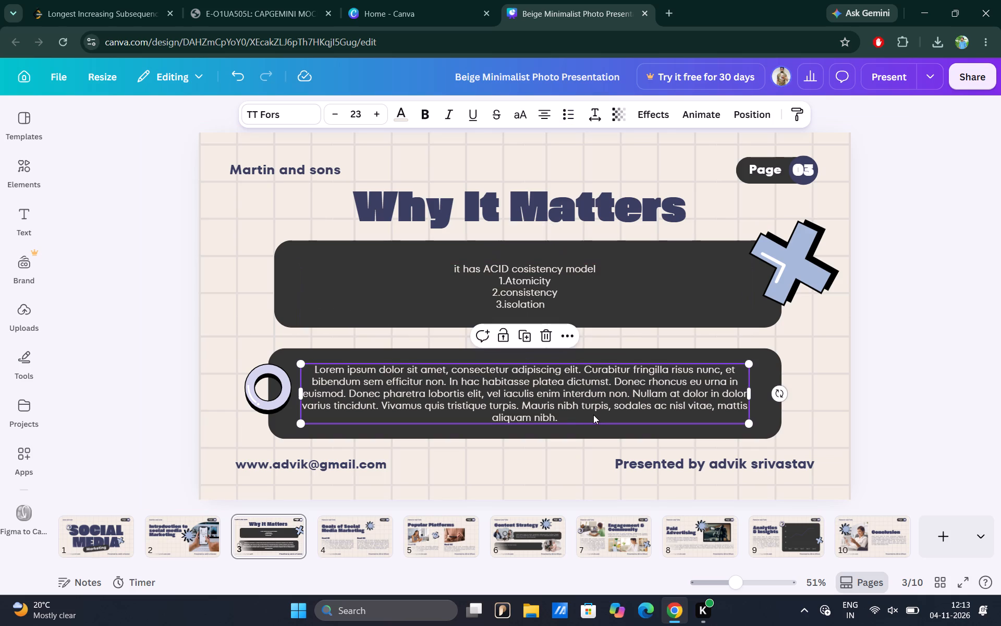
{"action": "left_click", "coordinate": [567, 415]}
{"action": "left_click", "coordinate": [567, 415]}
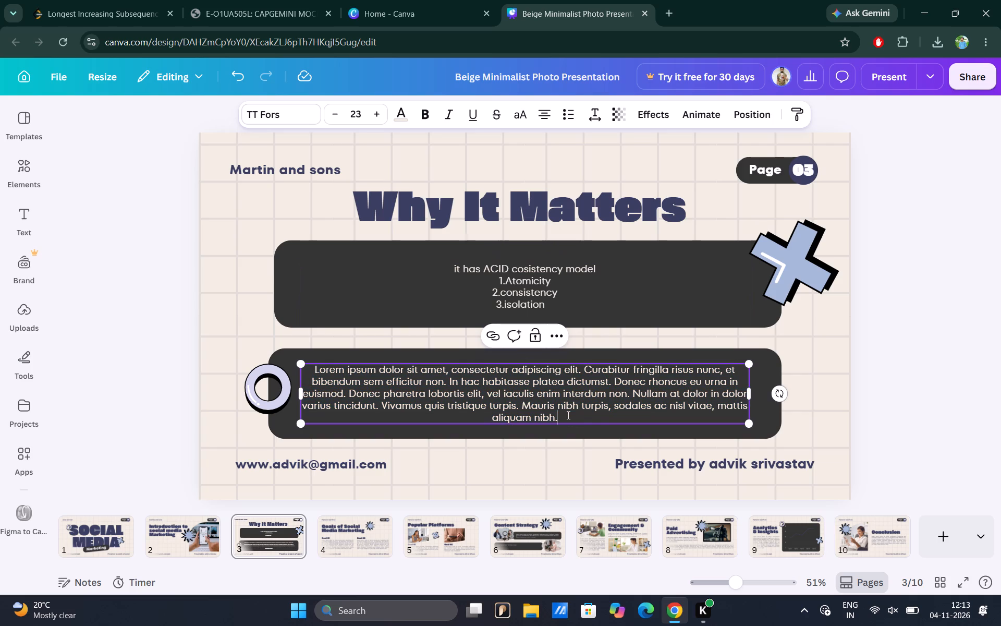
{"action": "key", "text": "BackSpace"}
{"action": "key", "text": "BackSpace"}
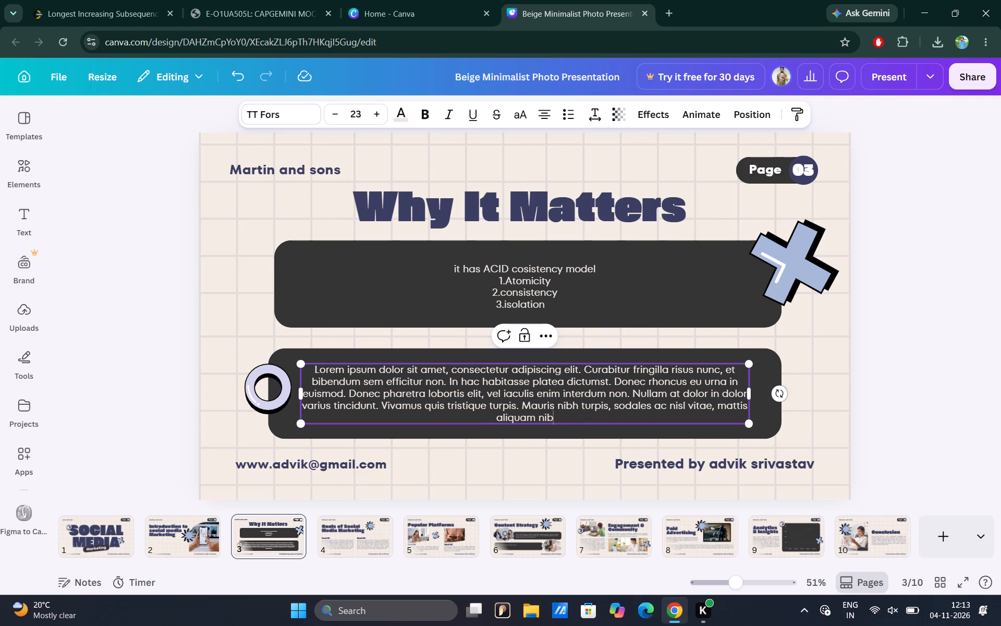
{"action": "key", "text": "BackSpace"}
{"action": "key", "text": "BackSpace"}
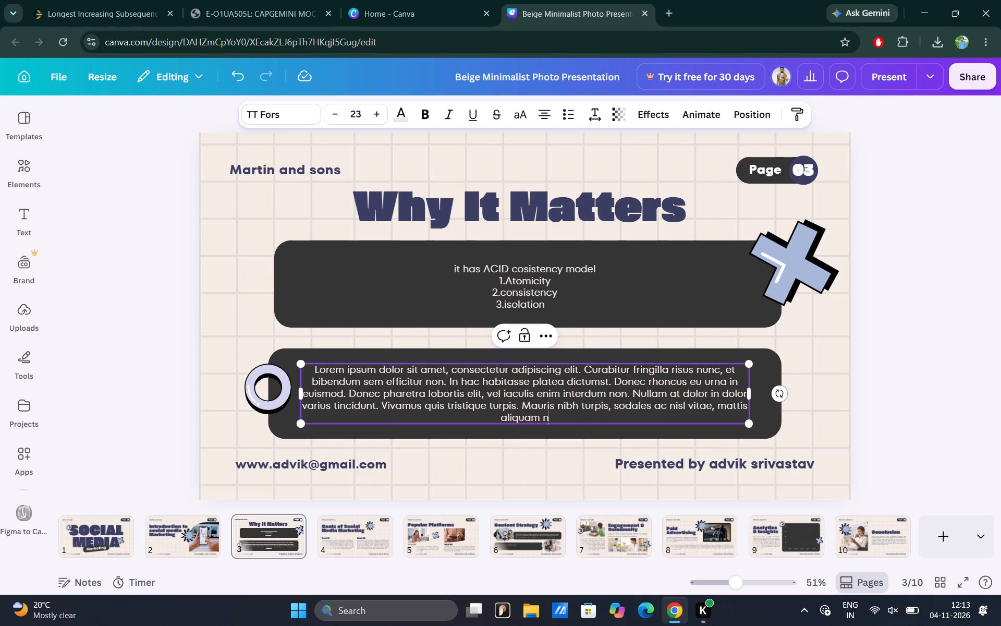
{"action": "key", "text": "BackSpace"}
{"action": "key", "text": "BackSpace"}
{"action": "key", "text": "BackSpace"}
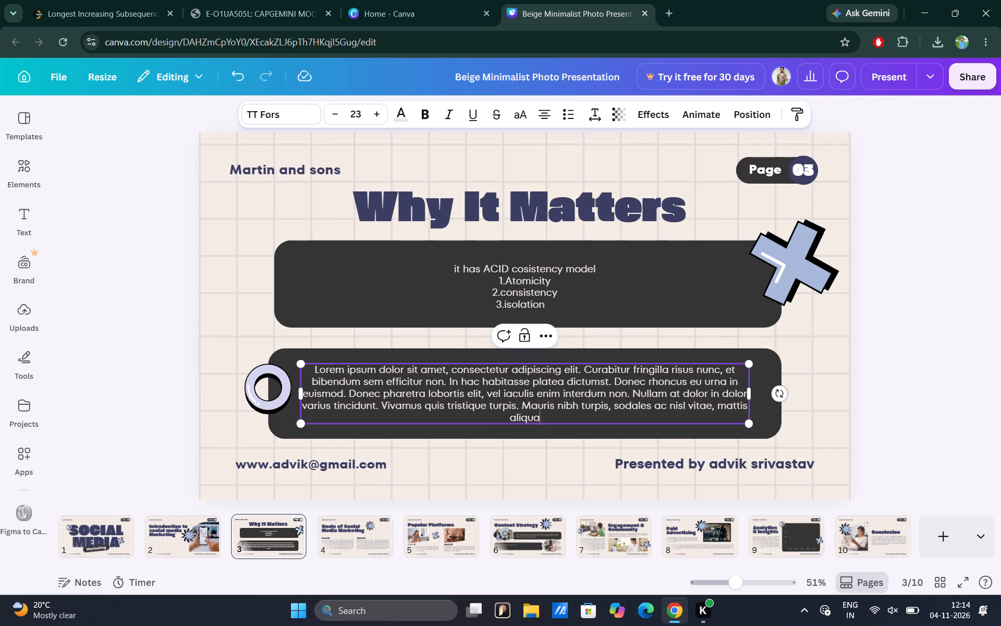
{"action": "key", "text": "BackSpace"}
{"action": "key", "text": "BackSpace"}
{"action": "key", "text": "BackSpace"}
{"action": "key", "text": "BackSpace"}
{"action": "key", "text": "BackSpace"}
{"action": "key", "text": "BackSpace"}
{"action": "key", "text": "BackSpace"}
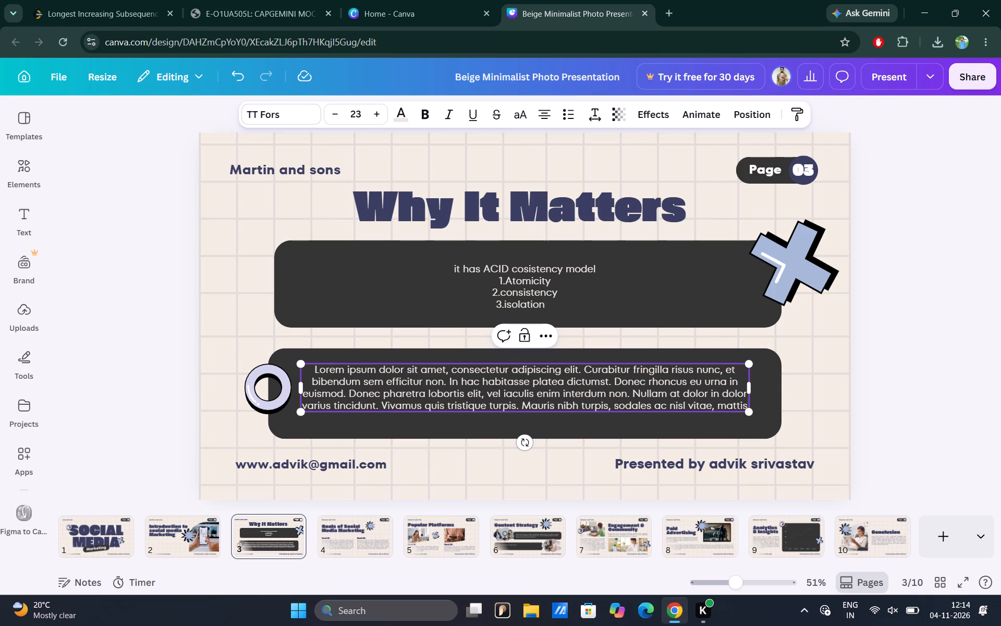
{"action": "key", "text": "BackSpace"}
{"action": "key", "text": "BackSpace"}
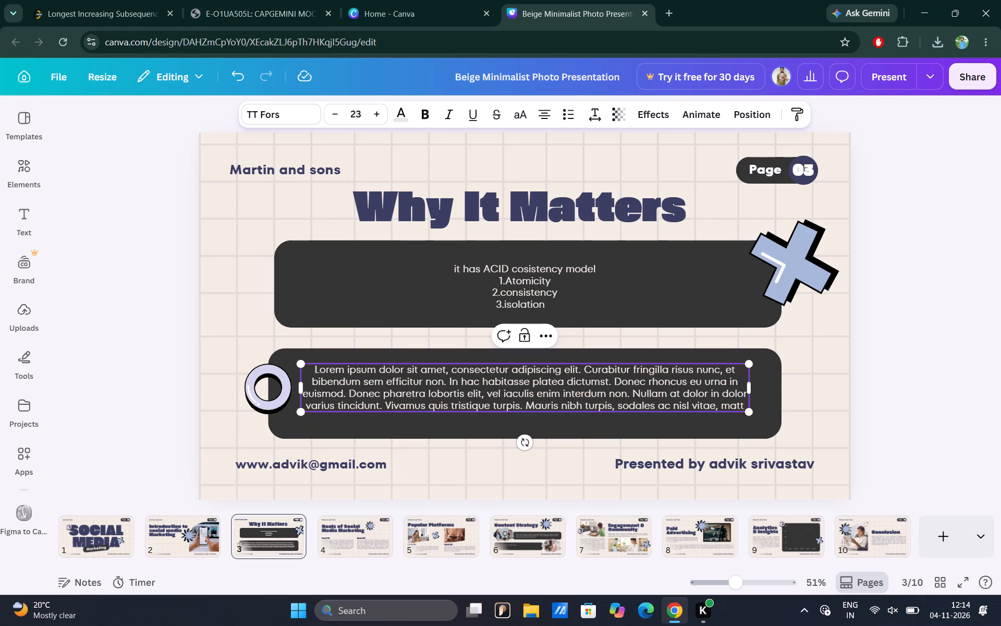
{"action": "key", "text": "BackSpace"}
{"action": "key", "text": "BackSpace"}
{"action": "key", "text": "BackSpace"}
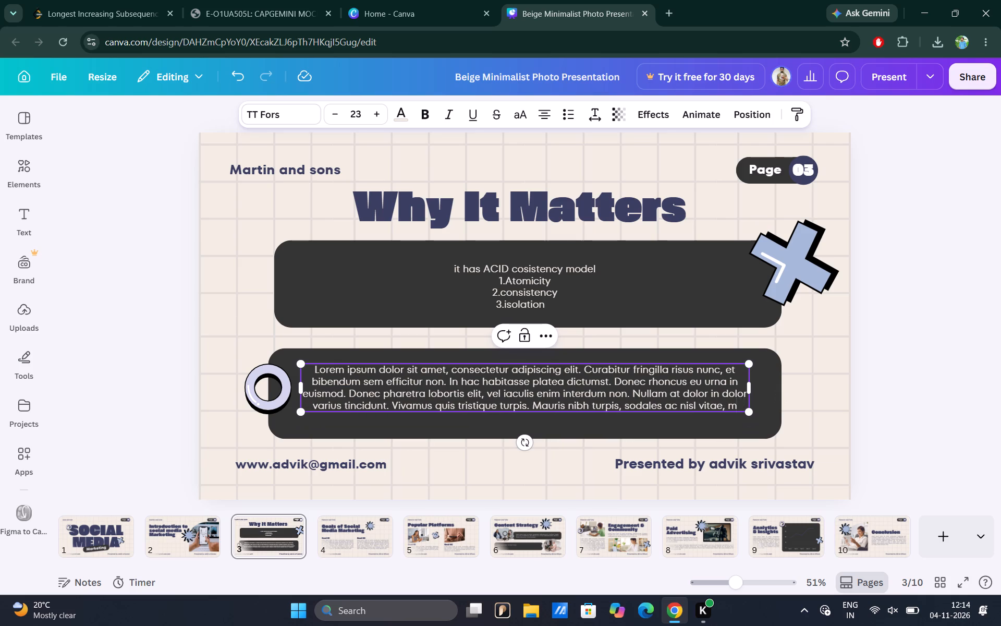
{"action": "key", "text": "BackSpace"}
{"action": "key", "text": "BackSpace"}
{"action": "key", "text": "BackSpace"}
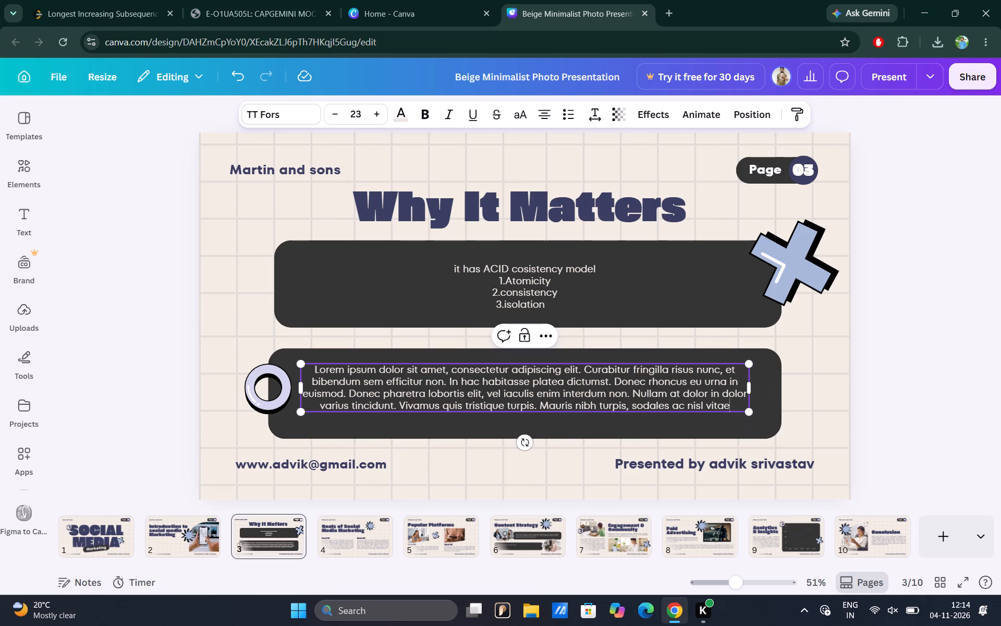
{"action": "key", "text": "BackSpace"}
{"action": "key", "text": "BackSpace"}
{"action": "key", "text": "BackSpace"}
{"action": "key", "text": "BackSpace"}
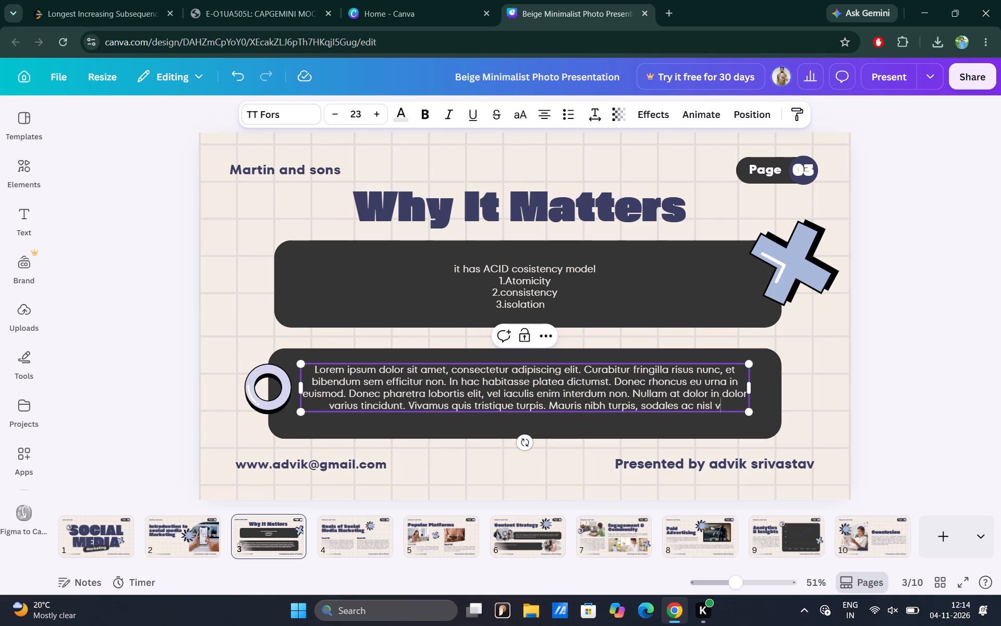
{"action": "key", "text": "BackSpace"}
{"action": "key", "text": "BackSpace"}
{"action": "key", "text": "BackSpace"}
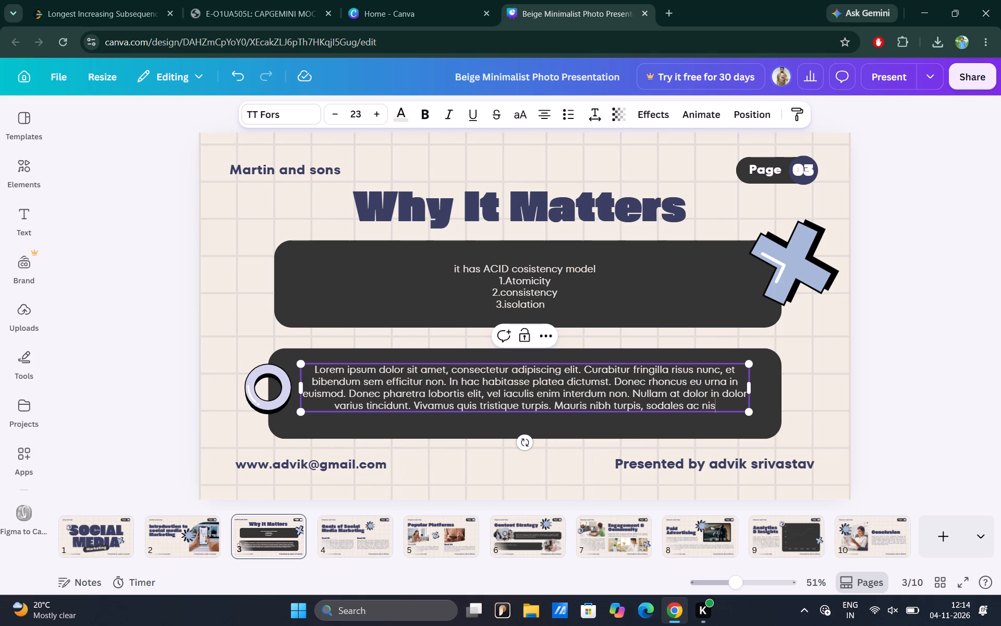
{"action": "key", "text": "BackSpace"}
{"action": "key", "text": "BackSpace"}
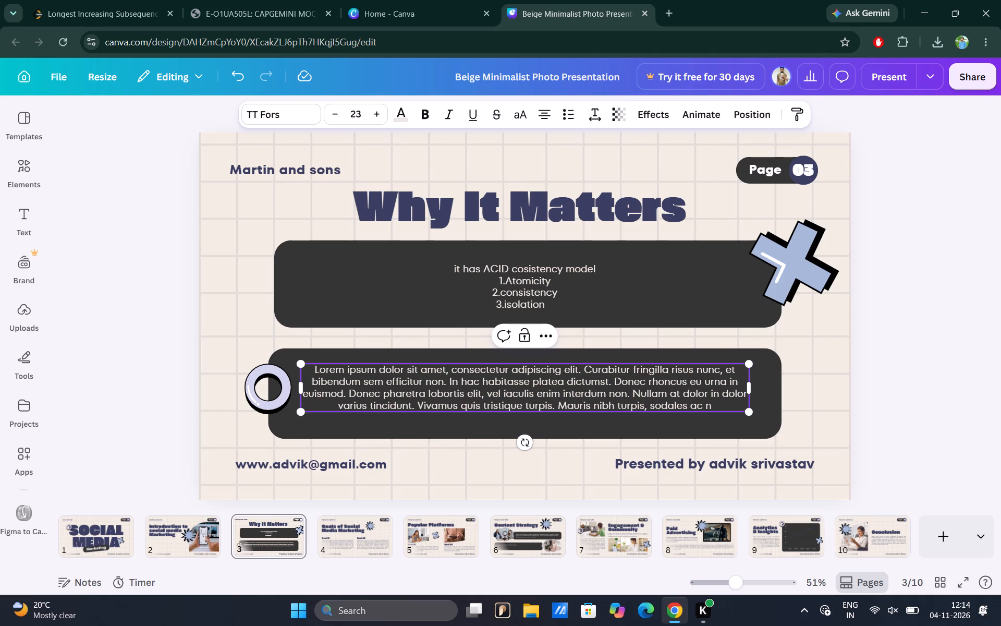
{"action": "key", "text": "BackSpace"}
{"action": "key", "text": "BackSpace"}
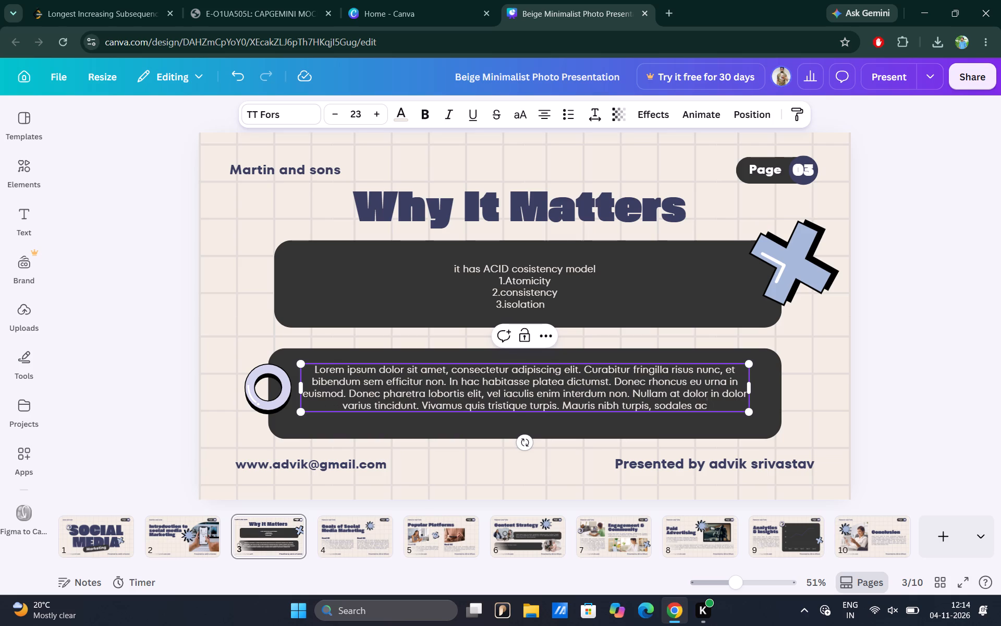
{"action": "key", "text": "BackSpace"}
{"action": "key", "text": "BackSpace"}
{"action": "key", "text": "BackSpace"}
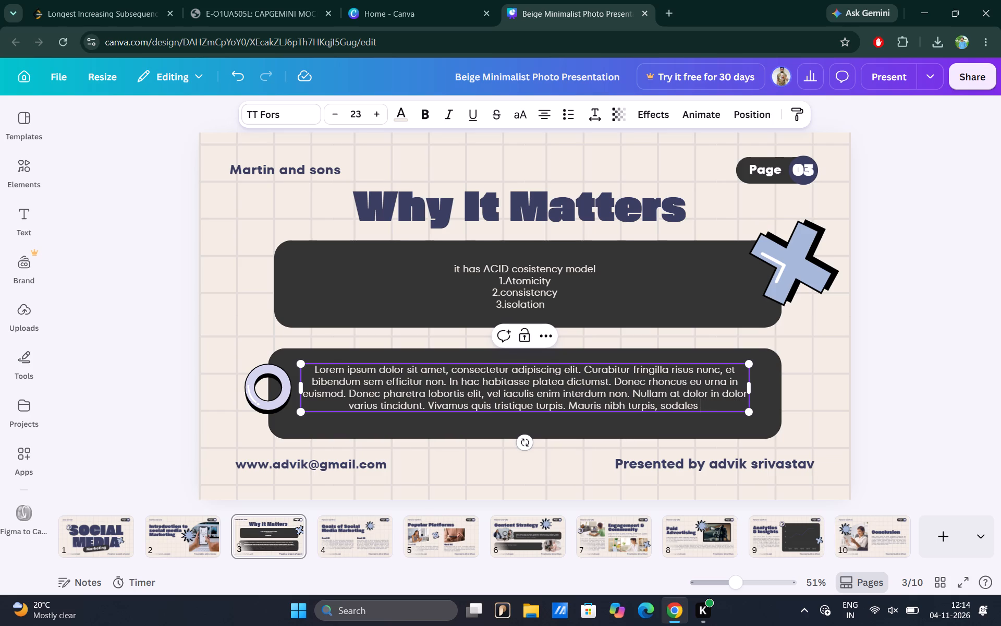
{"action": "key", "text": "BackSpace"}
{"action": "key", "text": "BackSpace"}
{"action": "key", "text": "BackSpace"}
{"action": "key", "text": "BackSpace"}
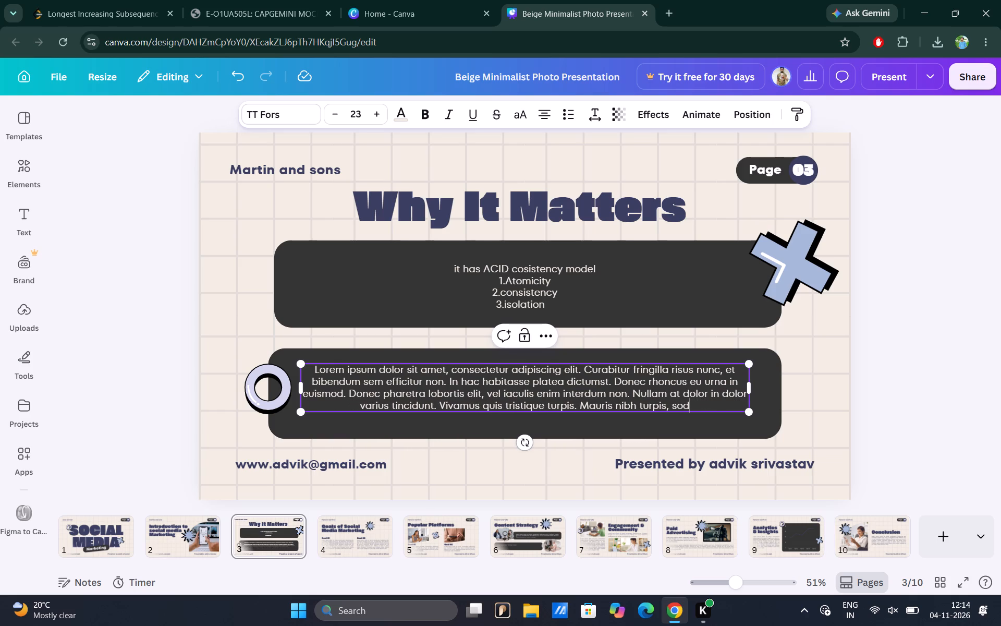
{"action": "key", "text": "BackSpace"}
{"action": "key", "text": "BackSpace"}
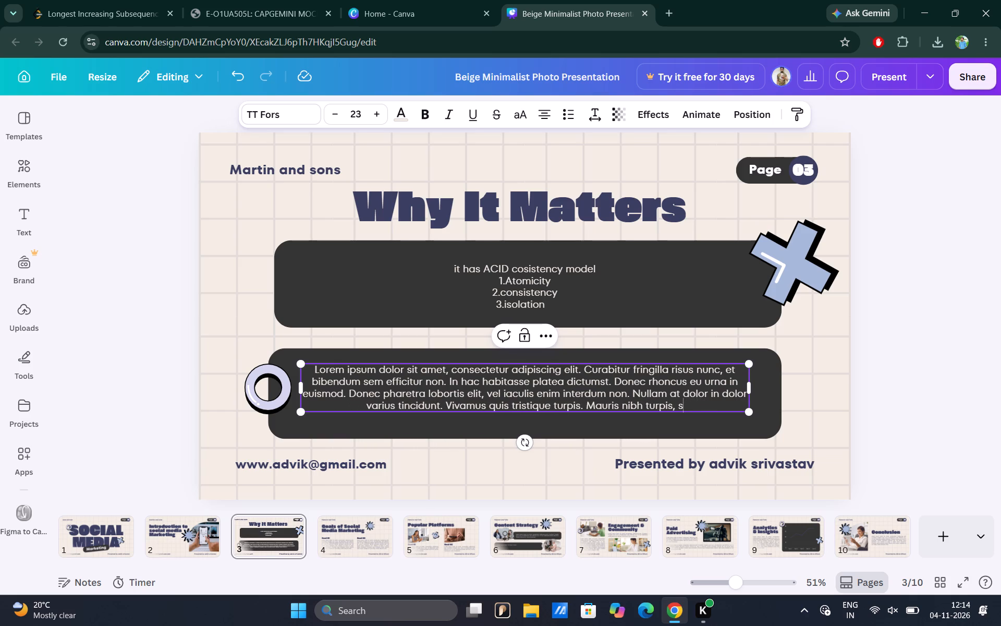
{"action": "key", "text": "BackSpace"}
{"action": "key", "text": "BackSpace"}
{"action": "key", "text": "BackSpace"}
{"action": "key", "text": "BackSpace"}
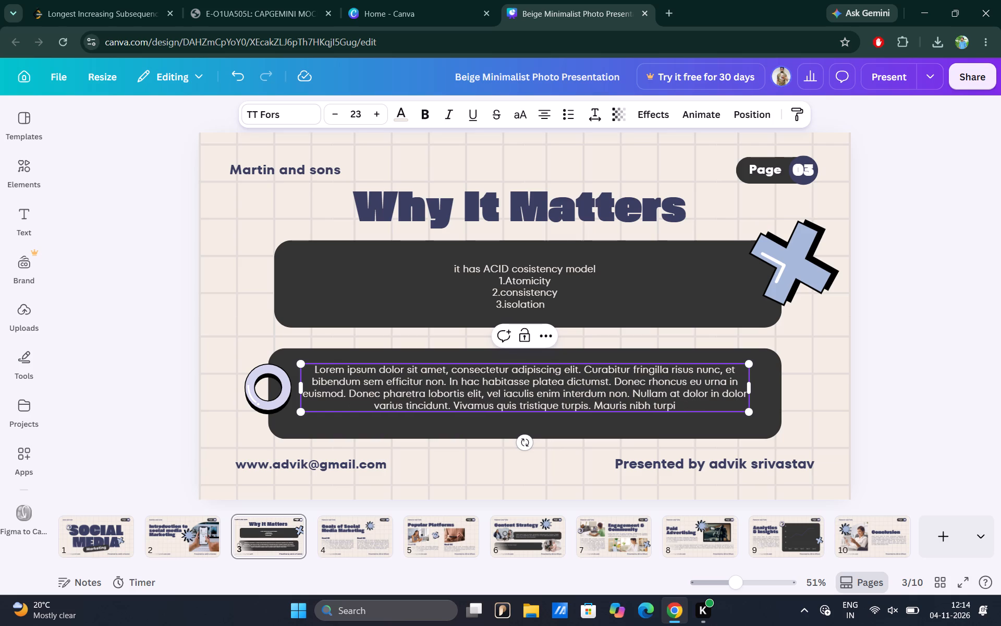
{"action": "key", "text": "BackSpace"}
{"action": "key", "text": "BackSpace"}
{"action": "key", "text": "BackSpace"}
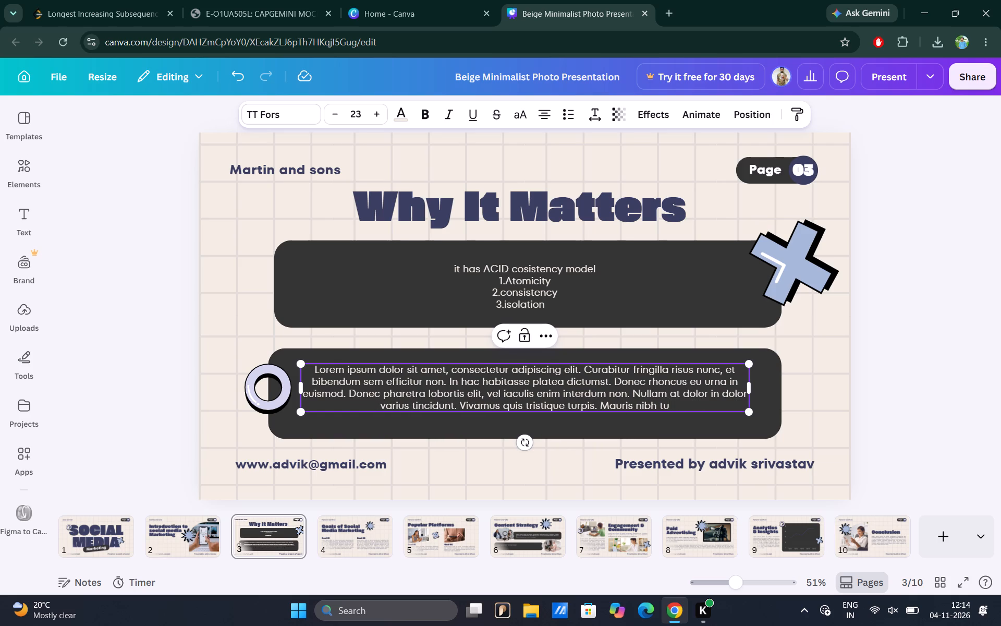
{"action": "key", "text": "BackSpace"}
{"action": "key", "text": "BackSpace"}
{"action": "key", "text": "BackSpace"}
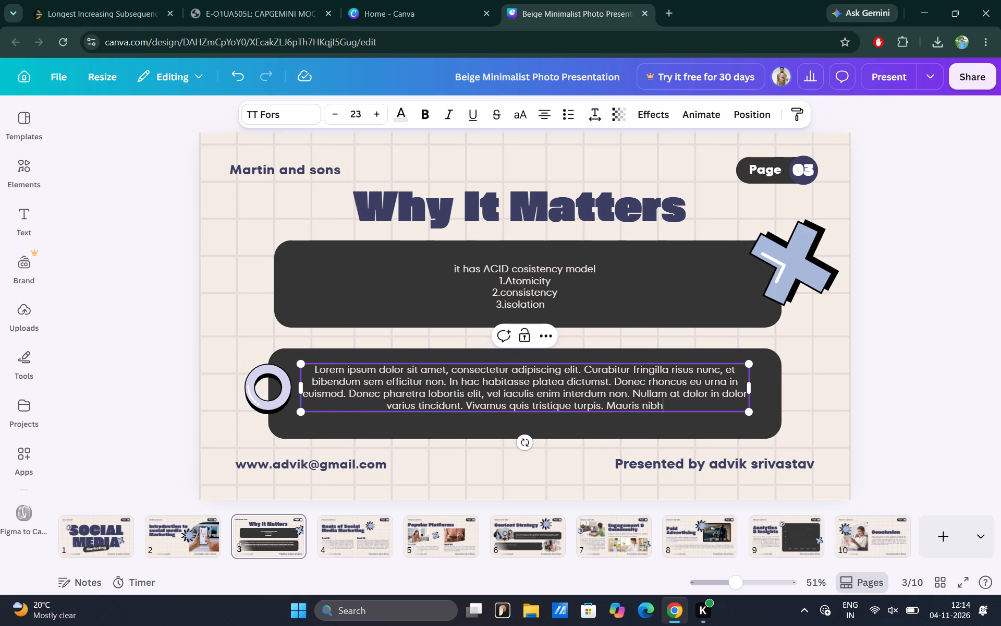
{"action": "key", "text": "BackSpace"}
{"action": "key", "text": "BackSpace"}
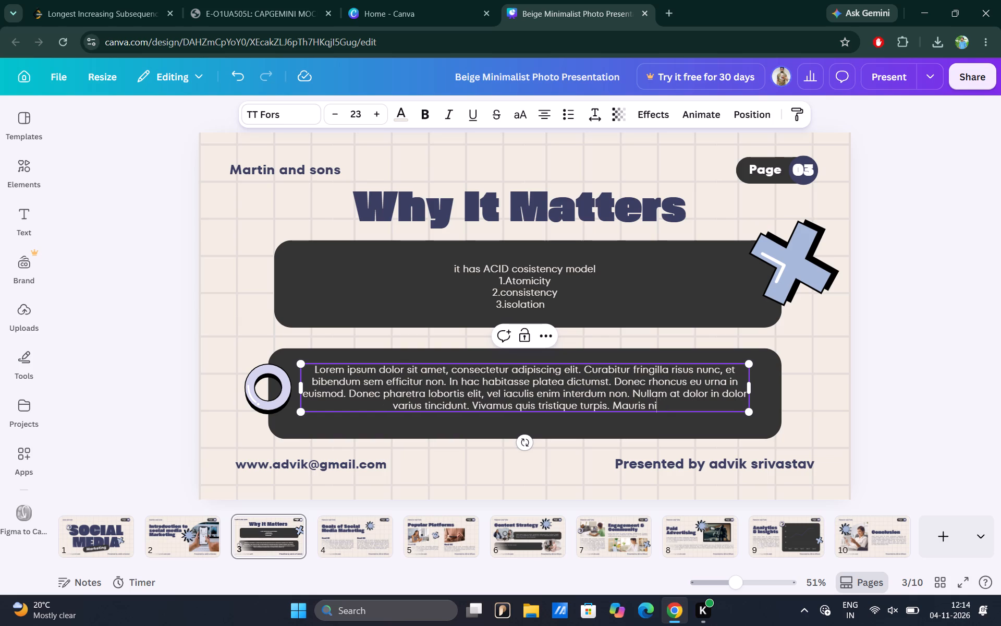
{"action": "key", "text": "BackSpace"}
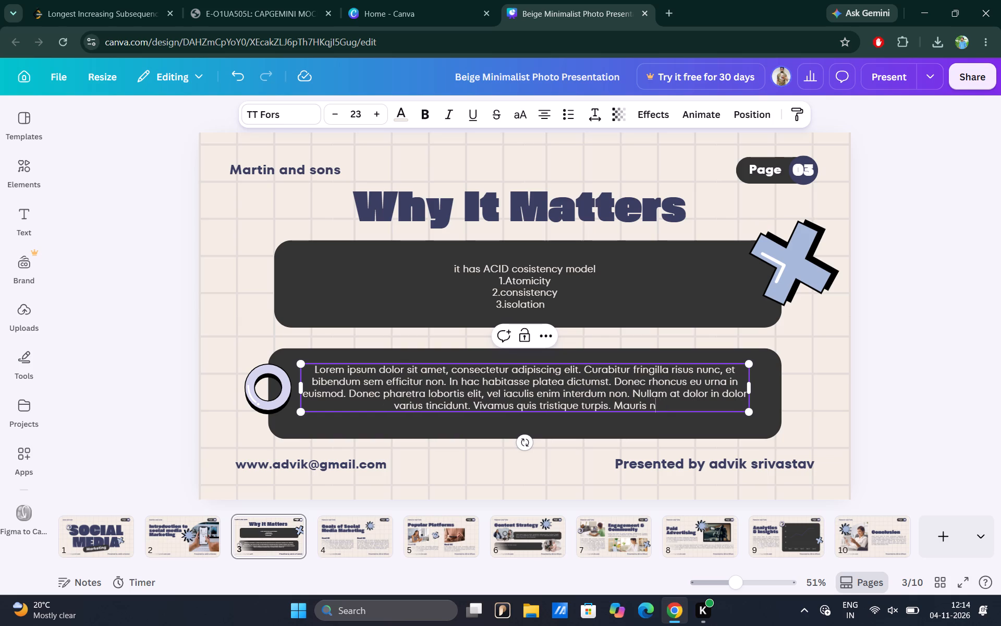
{"action": "key", "text": "BackSpace"}
{"action": "key", "text": "BackSpace"}
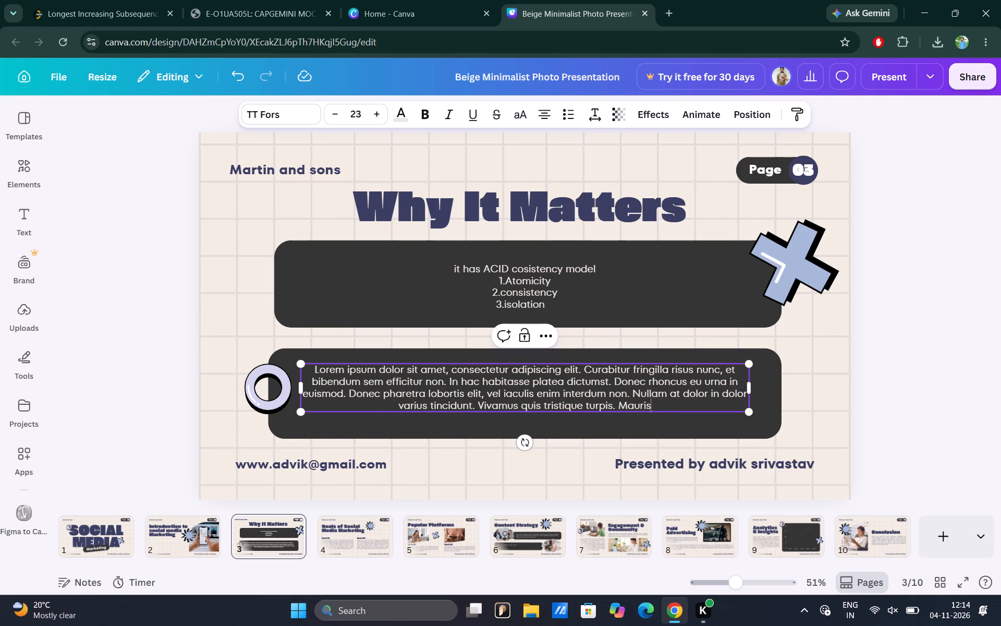
{"action": "key", "text": "BackSpace"}
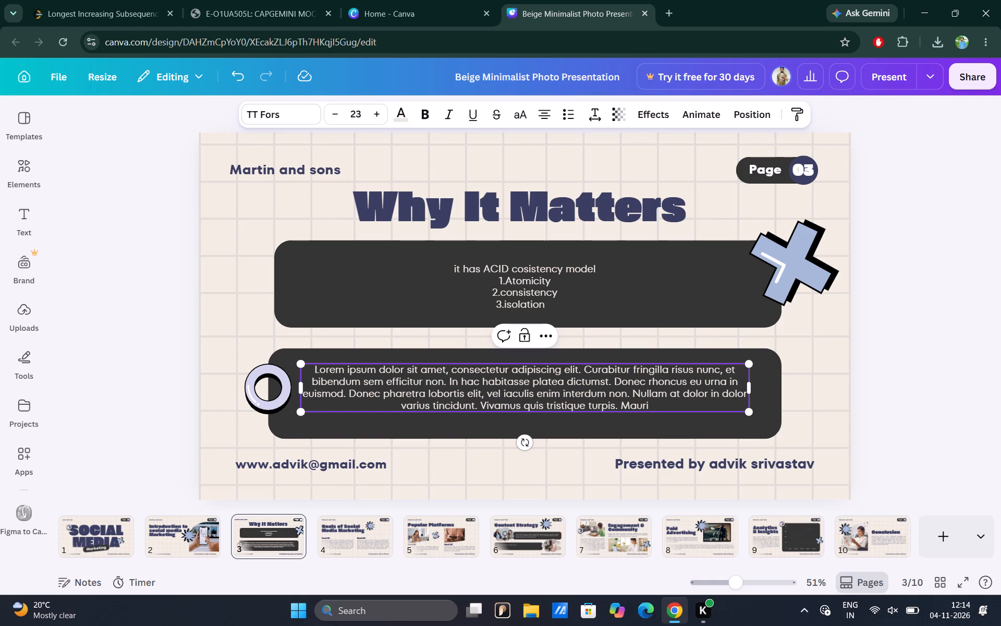
Delete the placeholder text "Vivamus quis tristique turpis. Mauri" from the end of the lower dark box's paragraph.
{"action": "key", "text": "BackSpace"}
{"action": "key", "text": "BackSpace"}
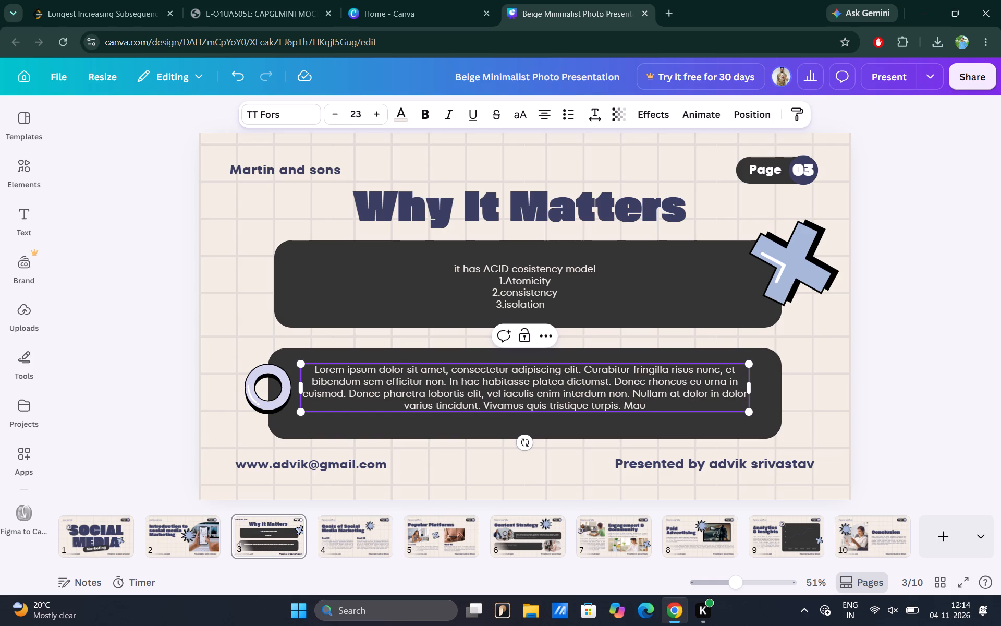
{"action": "key", "text": "BackSpace"}
{"action": "key", "text": "BackSpace"}
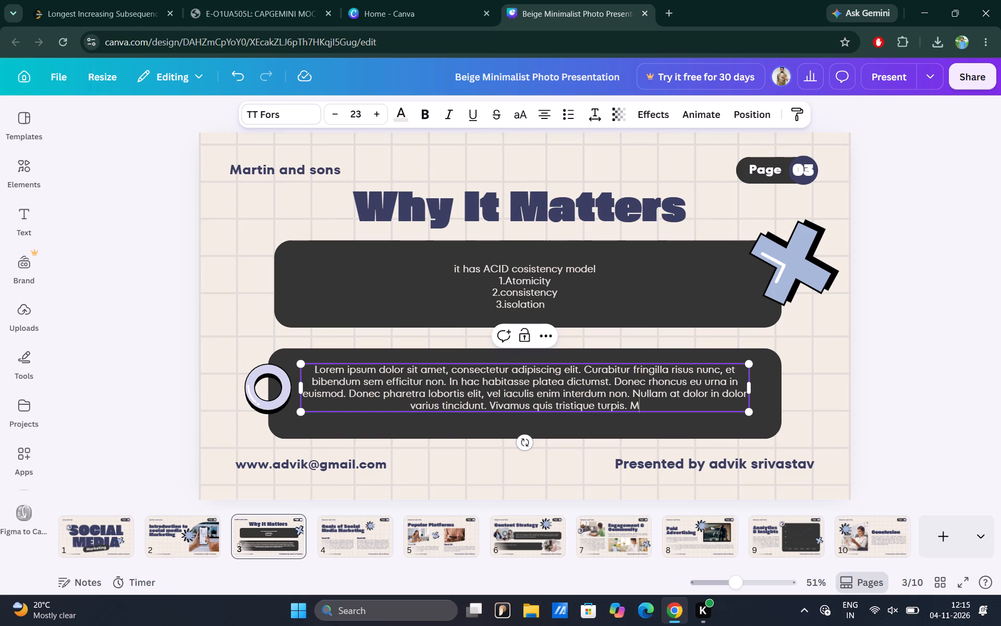
{"action": "key", "text": "BackSpace"}
{"action": "key", "text": "BackSpace"}
{"action": "key", "text": "BackSpace"}
{"action": "key", "text": "BackSpace"}
{"action": "key", "text": "BackSpace"}
{"action": "key", "text": "BackSpace"}
{"action": "key", "text": "BackSpace"}
{"action": "key", "text": "BackSpace"}
{"action": "key", "text": "BackSpace"}
{"action": "key", "text": "BackSpace"}
{"action": "key", "text": "BackSpace"}
{"action": "key", "text": "BackSpace"}
{"action": "key", "text": "BackSpace"}
{"action": "key", "text": "BackSpace"}
{"action": "key", "text": "BackSpace"}
{"action": "key", "text": "BackSpace"}
{"action": "key", "text": "BackSpace"}
{"action": "key", "text": "BackSpace"}
{"action": "key", "text": "BackSpace"}
{"action": "key", "text": "BackSpace"}
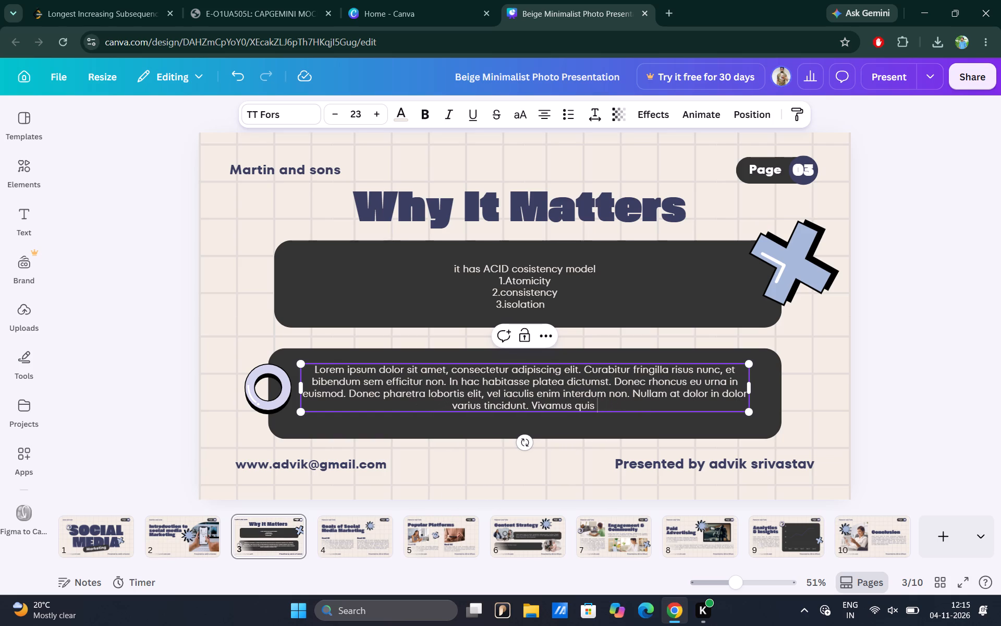
{"action": "key", "text": "BackSpace"}
{"action": "key", "text": "BackSpace"}
{"action": "key", "text": "BackSpace"}
{"action": "key", "text": "BackSpace"}
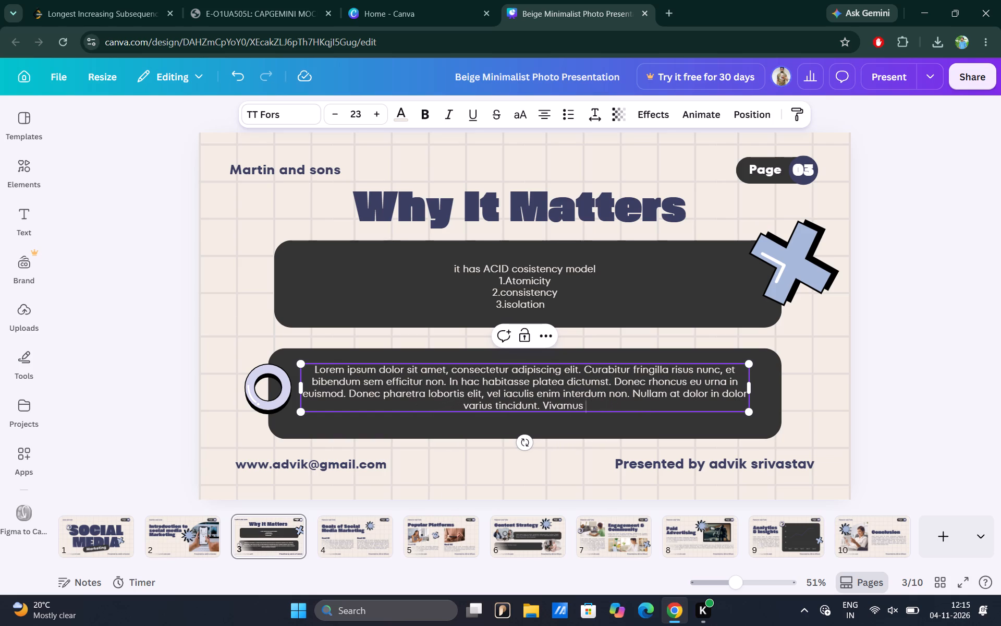
{"action": "key", "text": "BackSpace"}
{"action": "key", "text": "BackSpace"}
{"action": "key", "text": "BackSpace"}
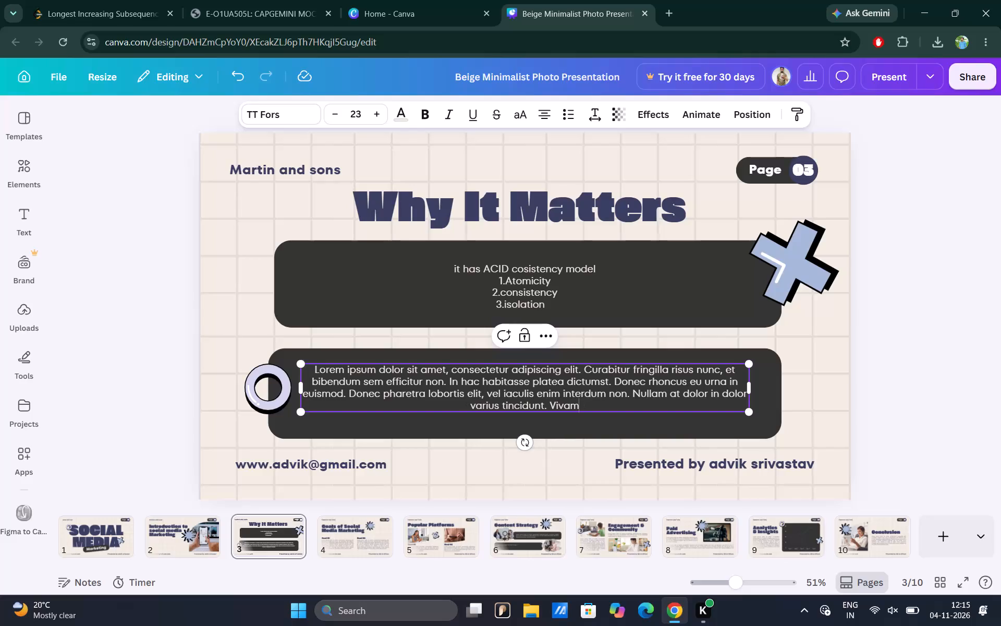
{"action": "key", "text": "BackSpace"}
{"action": "key", "text": "BackSpace"}
{"action": "key", "text": "BackSpace"}
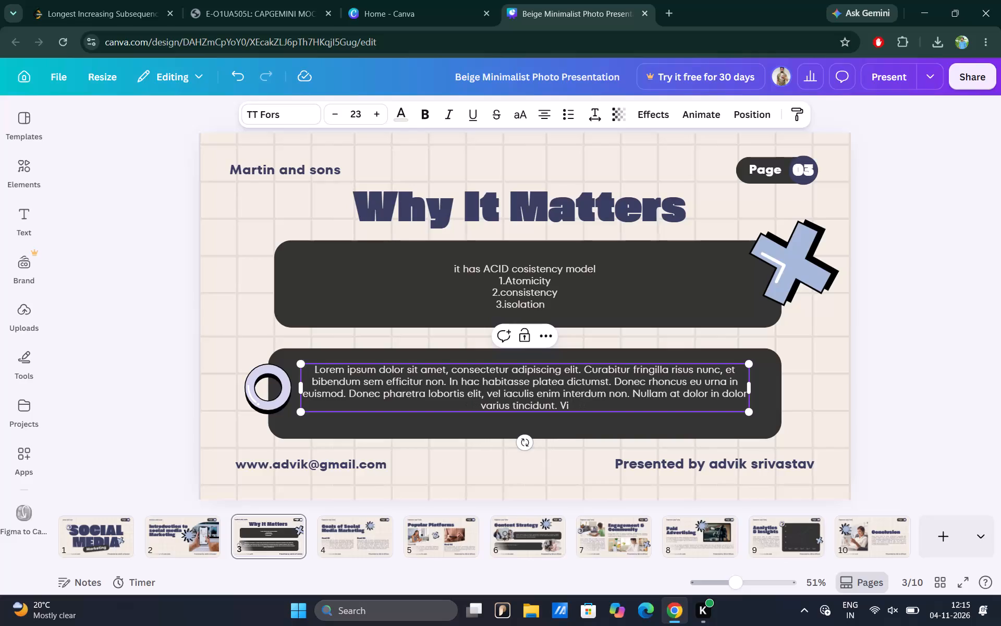
{"action": "key", "text": "BackSpace"}
{"action": "key", "text": "BackSpace"}
{"action": "key", "text": "BackSpace"}
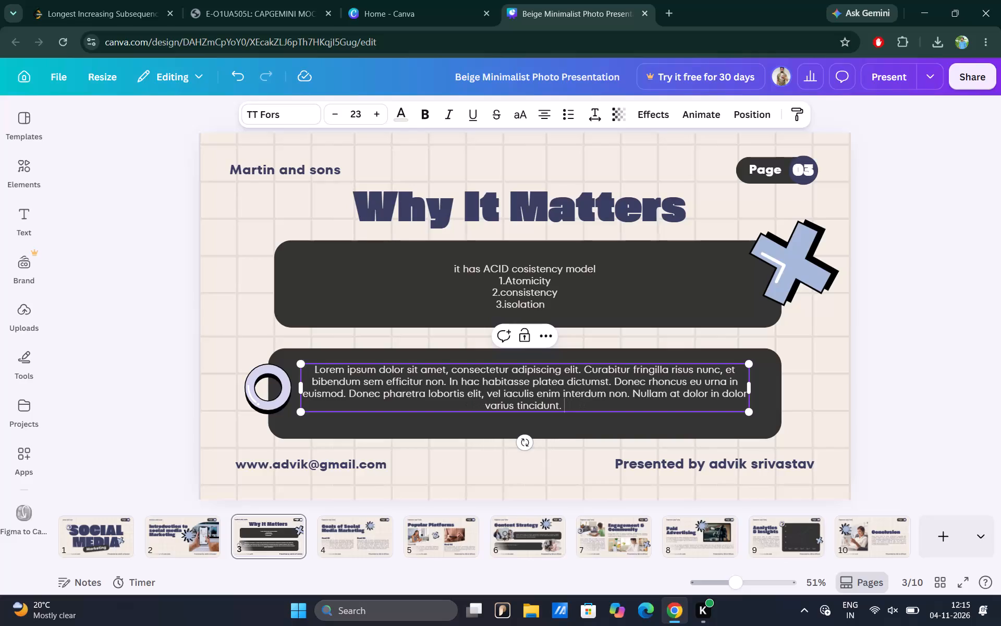
Delete the placeholder sentence "Nullam at dolor in dolor varius tincidunt." from the end of the lower dark box's paragraph.
{"action": "key", "text": "BackSpace"}
{"action": "key", "text": "BackSpace"}
{"action": "key", "text": "BackSpace"}
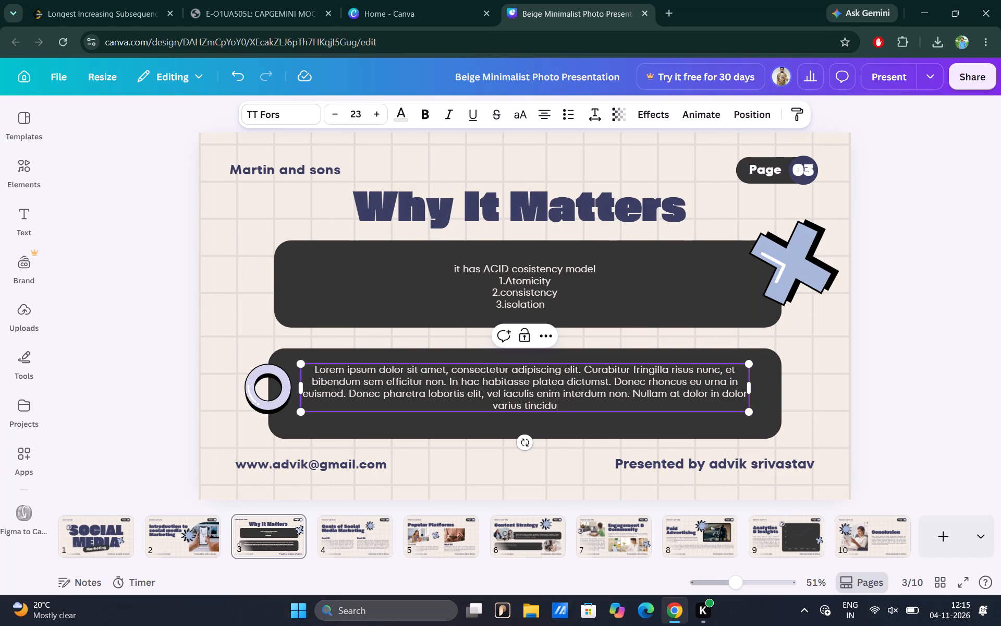
{"action": "key", "text": "BackSpace"}
{"action": "key", "text": "BackSpace"}
{"action": "key", "text": "BackSpace"}
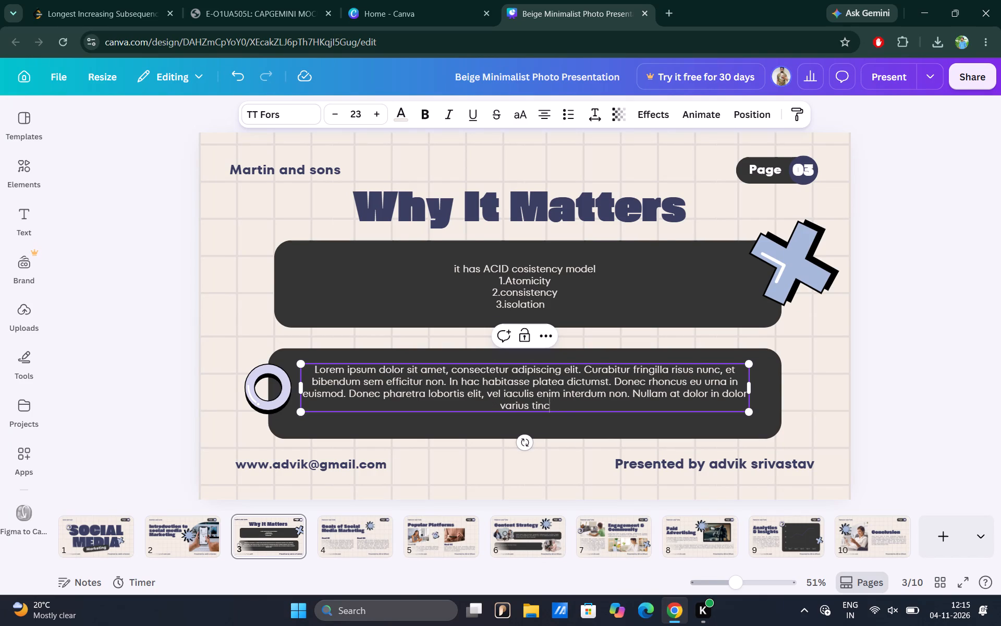
{"action": "key", "text": "BackSpace"}
{"action": "key", "text": "BackSpace"}
{"action": "key", "text": "BackSpace"}
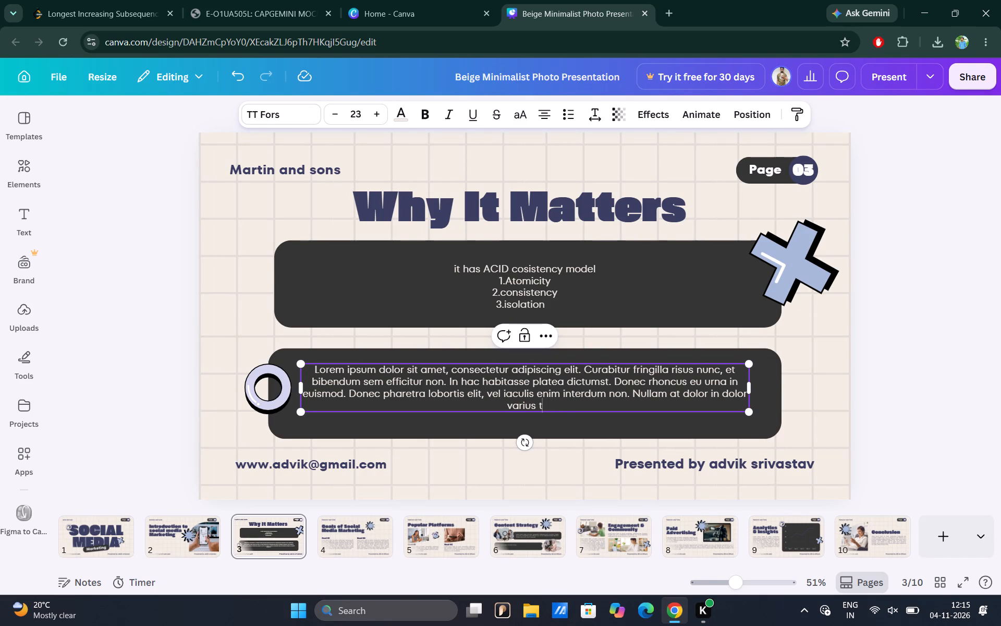
{"action": "key", "text": "BackSpace"}
{"action": "key", "text": "BackSpace"}
{"action": "key", "text": "BackSpace"}
{"action": "key", "text": "BackSpace"}
{"action": "key", "text": "BackSpace"}
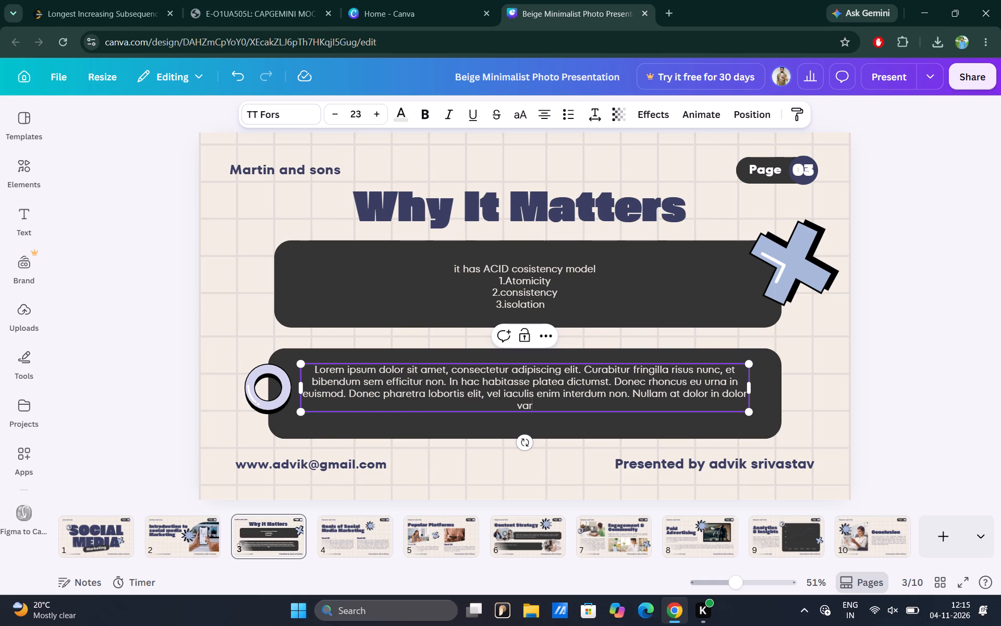
{"action": "key", "text": "BackSpace"}
{"action": "key", "text": "BackSpace"}
{"action": "key", "text": "BackSpace"}
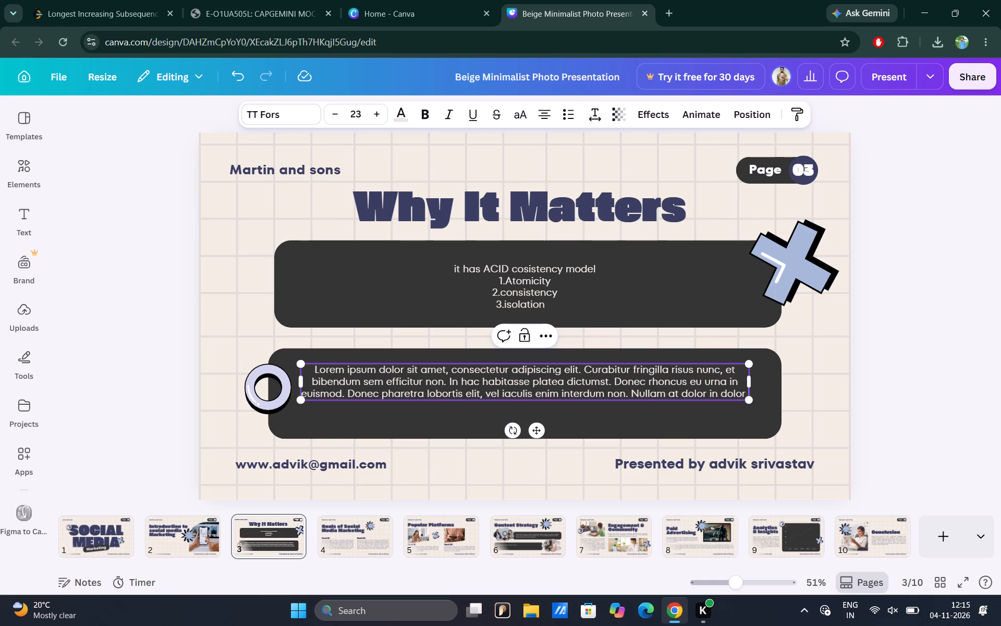
{"action": "key", "text": "BackSpace"}
{"action": "key", "text": "BackSpace"}
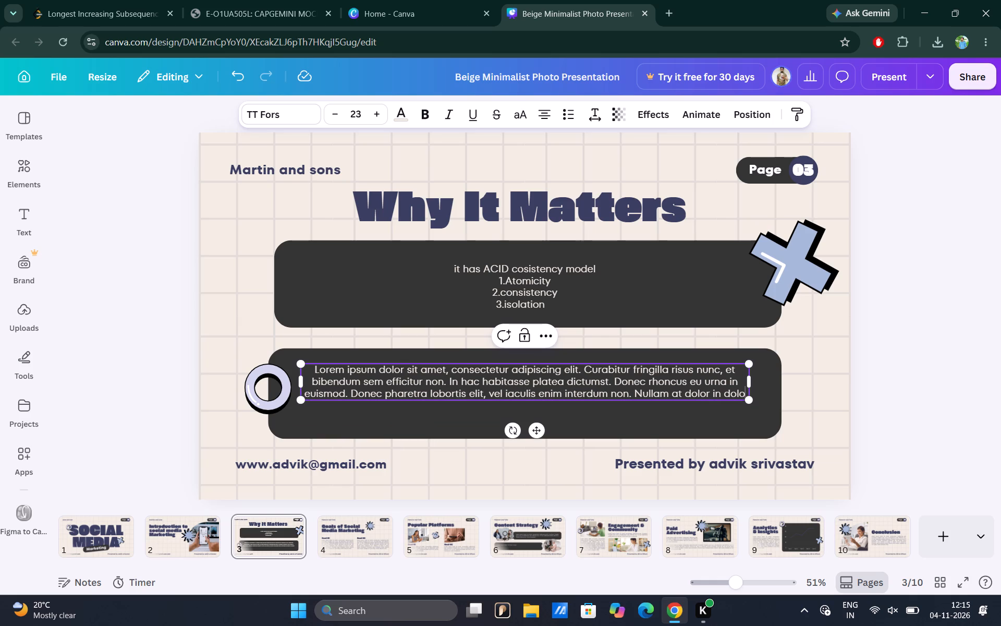
{"action": "key", "text": "BackSpace"}
{"action": "key", "text": "BackSpace"}
{"action": "key", "text": "BackSpace"}
{"action": "key", "text": "BackSpace"}
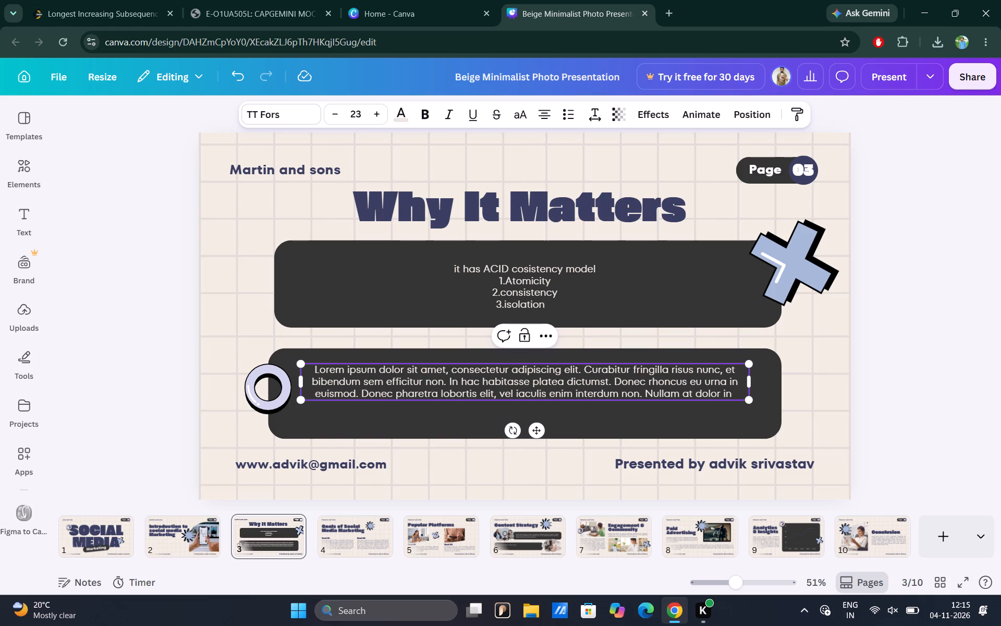
{"action": "key", "text": "BackSpace"}
{"action": "key", "text": "BackSpace"}
{"action": "key", "text": "BackSpace"}
{"action": "key", "text": "BackSpace"}
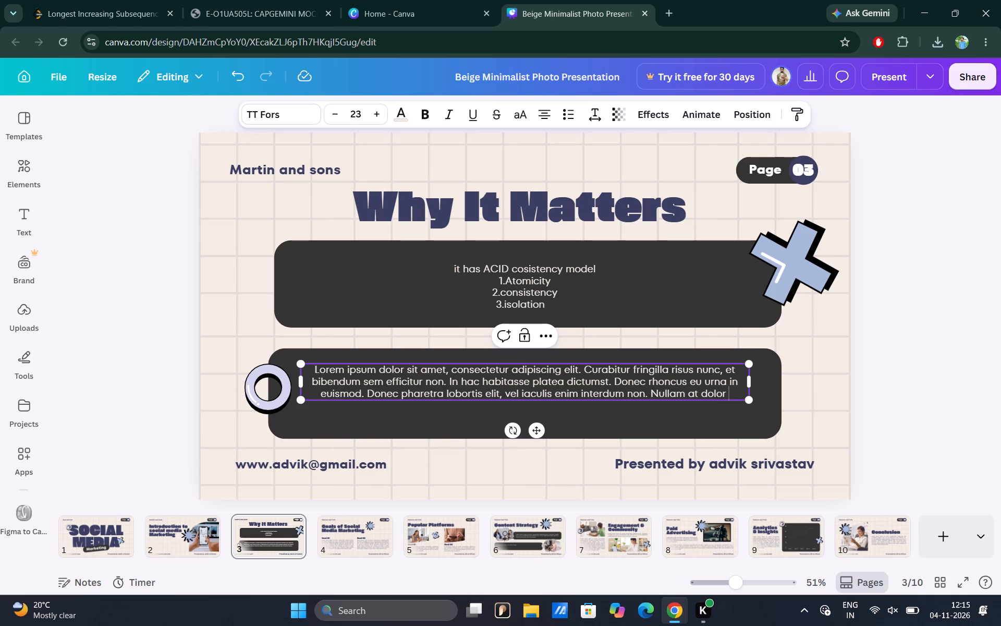
{"action": "key", "text": "BackSpace"}
{"action": "key", "text": "BackSpace"}
{"action": "key", "text": "BackSpace"}
{"action": "key", "text": "BackSpace"}
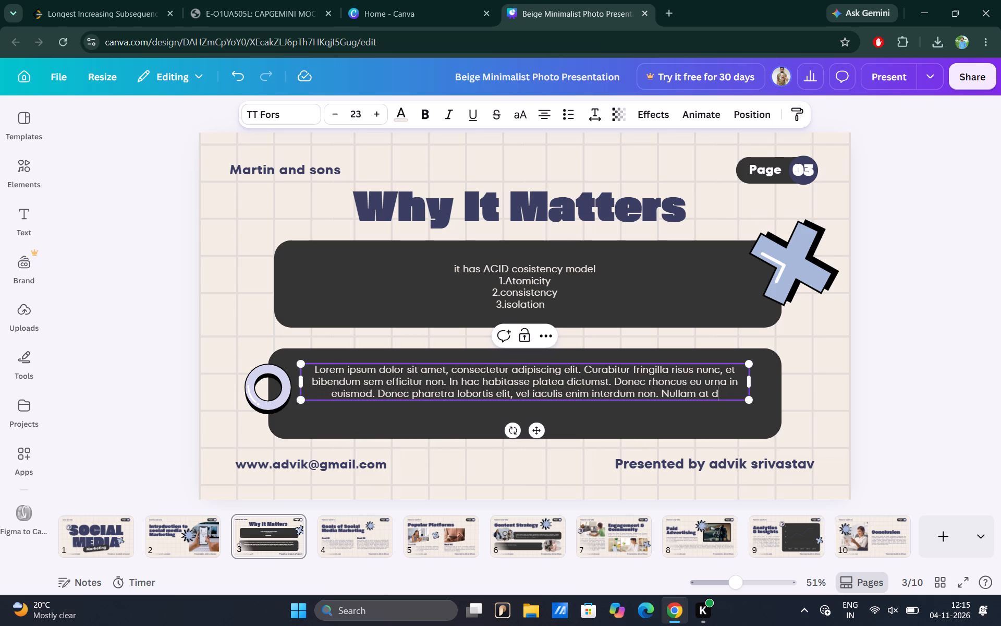
{"action": "key", "text": "BackSpace"}
{"action": "key", "text": "BackSpace"}
{"action": "key", "text": "BackSpace"}
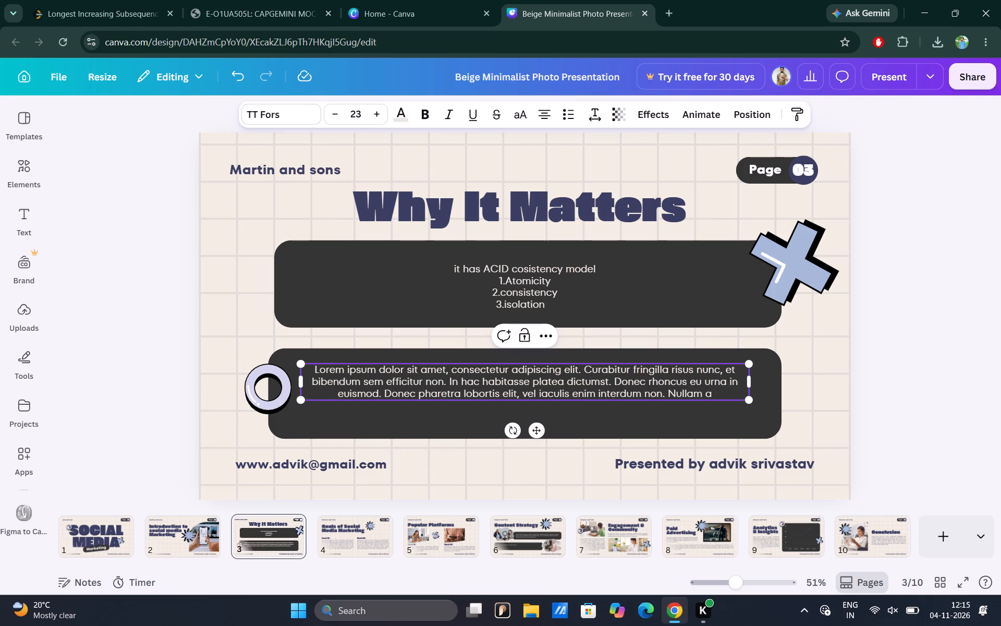
{"action": "key", "text": "BackSpace"}
{"action": "key", "text": "BackSpace"}
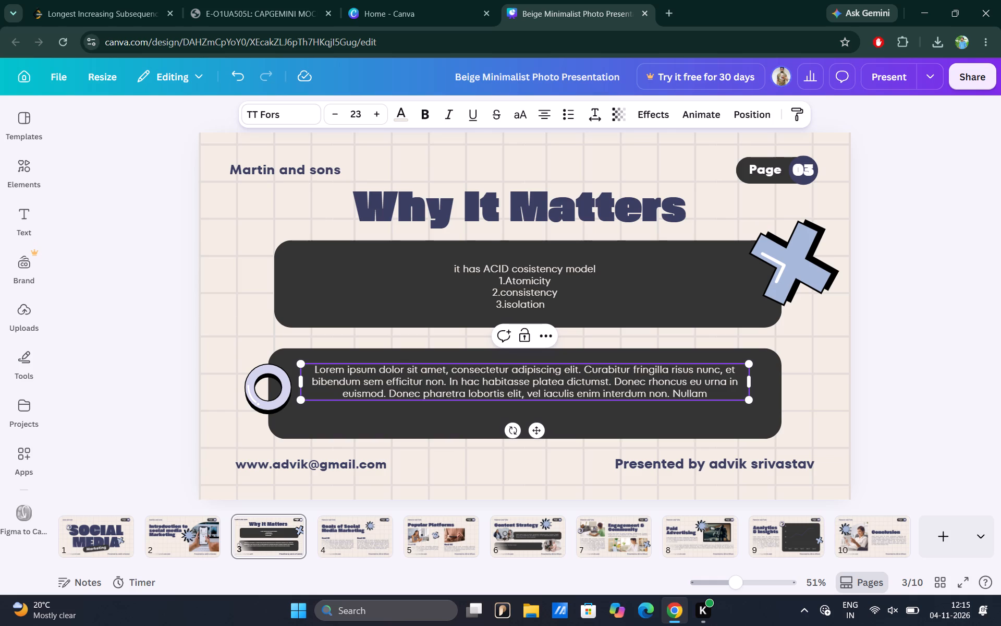
{"action": "key", "text": "BackSpace"}
{"action": "key", "text": "BackSpace"}
{"action": "key", "text": "BackSpace"}
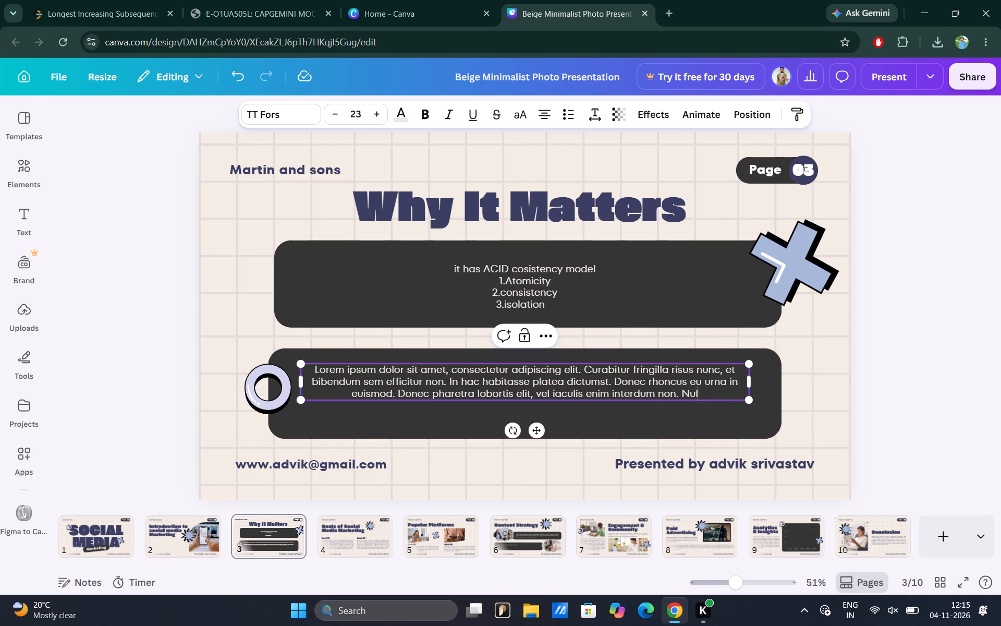
{"action": "key", "text": "BackSpace"}
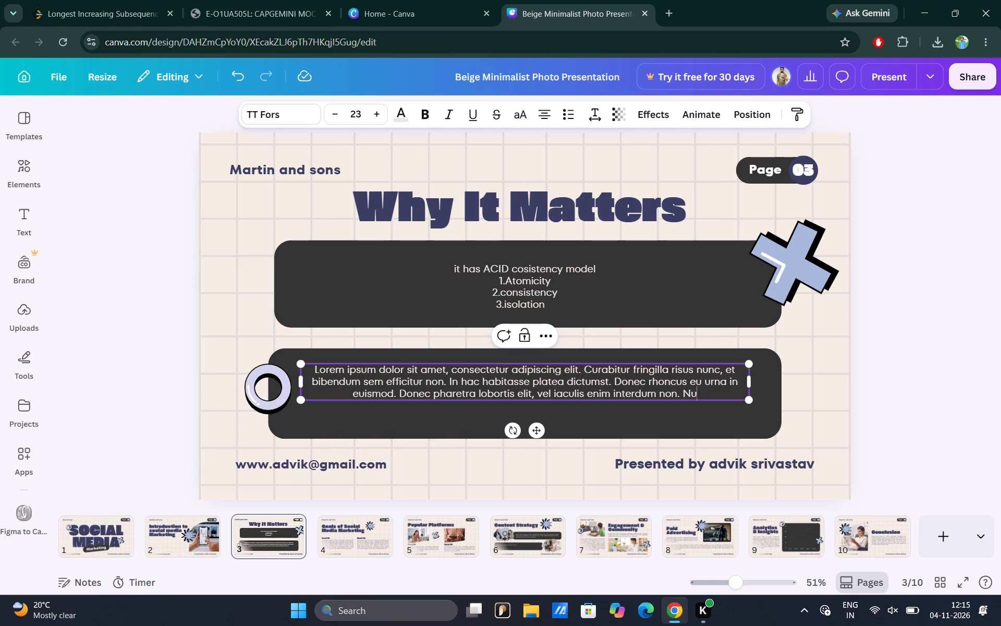
{"action": "key", "text": "BackSpace"}
{"action": "key", "text": "BackSpace"}
{"action": "key", "text": "BackSpace"}
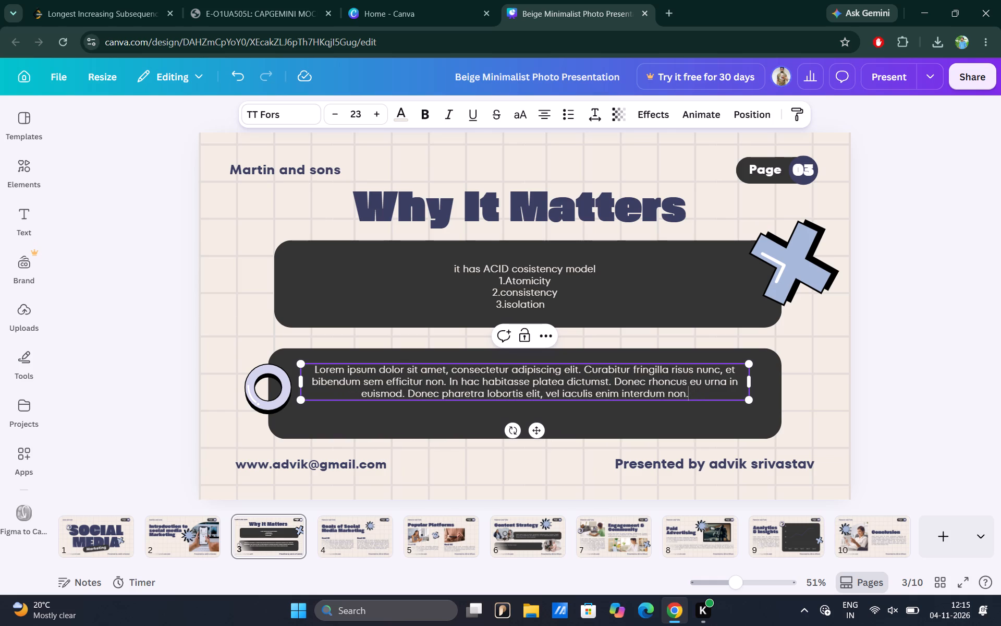
Delete the placeholder sentence "Donec pharetra lobortis elit, vel iaculis enim interdum non." from the end of the lower dark box's paragraph.
{"action": "key", "text": "BackSpace"}
{"action": "key", "text": "BackSpace"}
{"action": "key", "text": "BackSpace"}
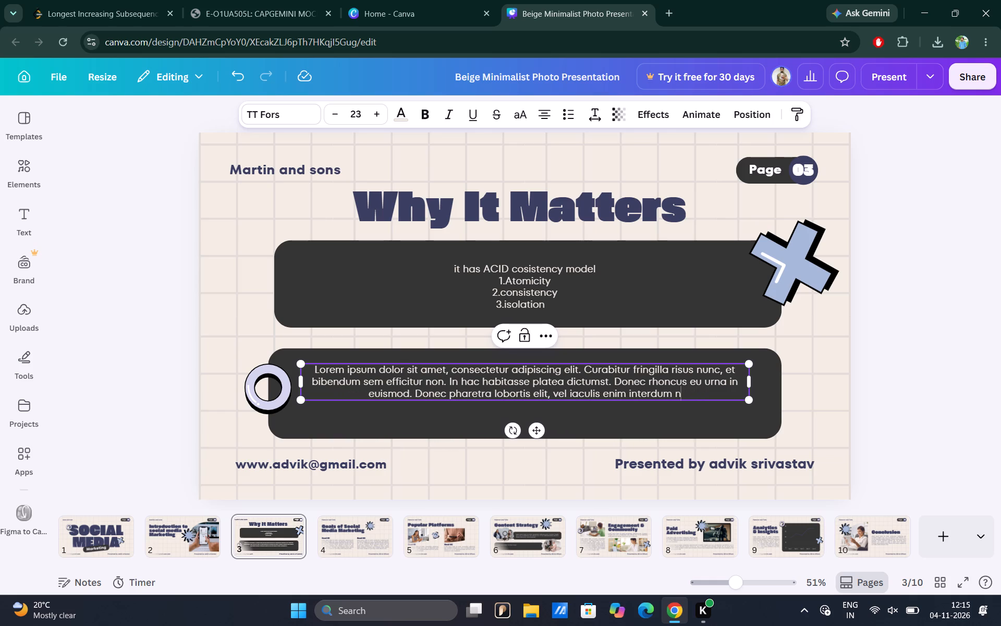
{"action": "key", "text": "BackSpace"}
{"action": "key", "text": "BackSpace"}
{"action": "key", "text": "BackSpace"}
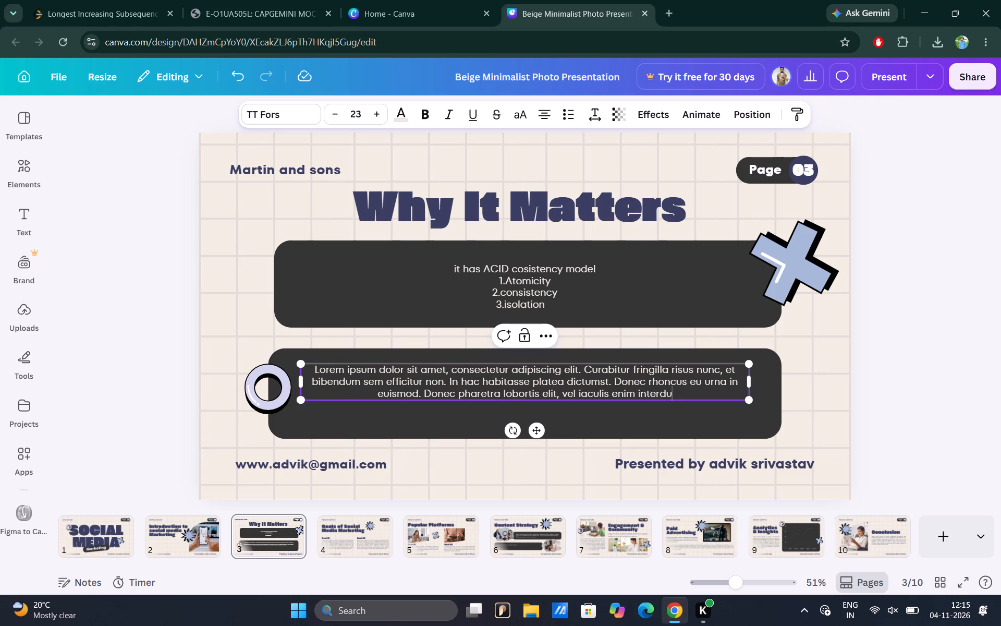
{"action": "key", "text": "BackSpace"}
{"action": "key", "text": "BackSpace"}
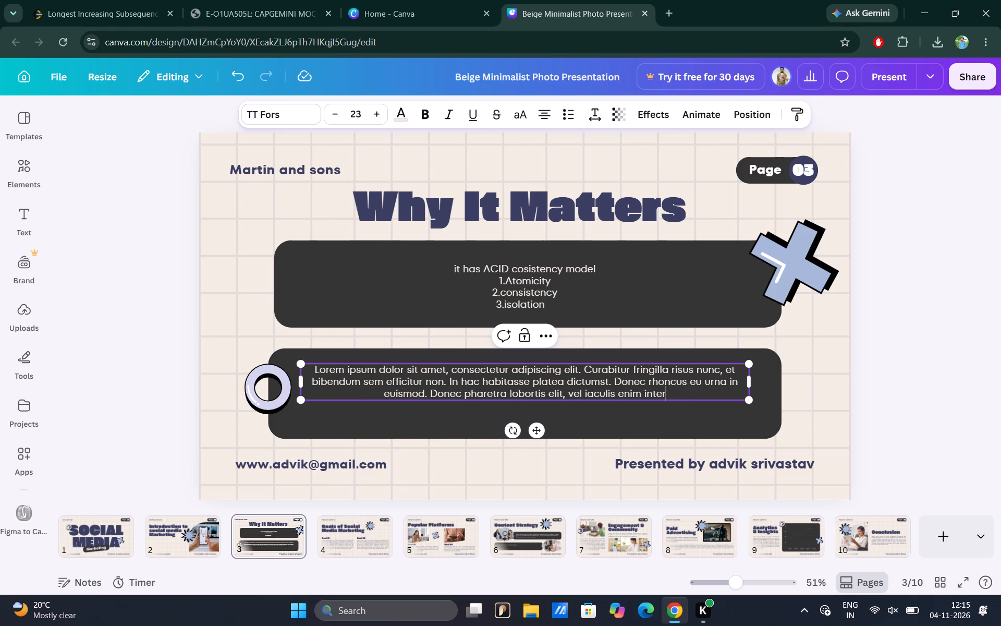
{"action": "key", "text": "BackSpace"}
{"action": "key", "text": "BackSpace"}
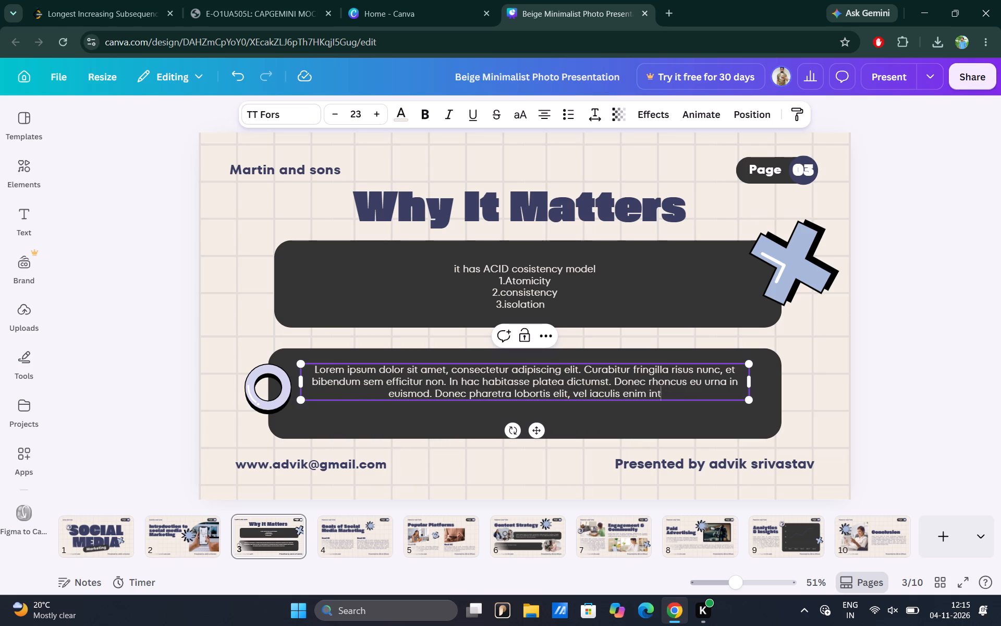
{"action": "key", "text": "BackSpace"}
{"action": "key", "text": "BackSpace"}
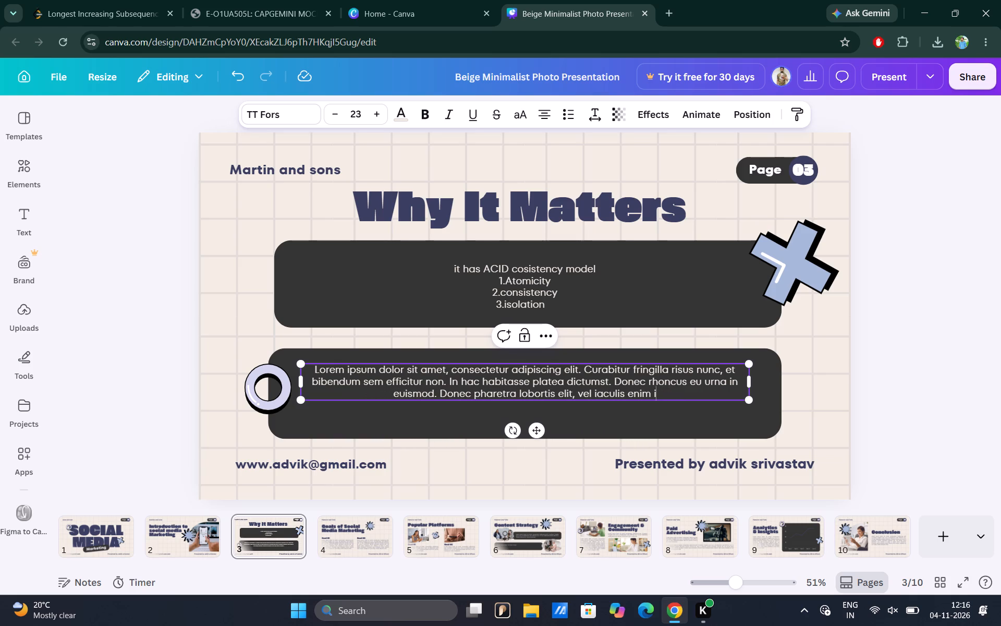
{"action": "key", "text": "BackSpace"}
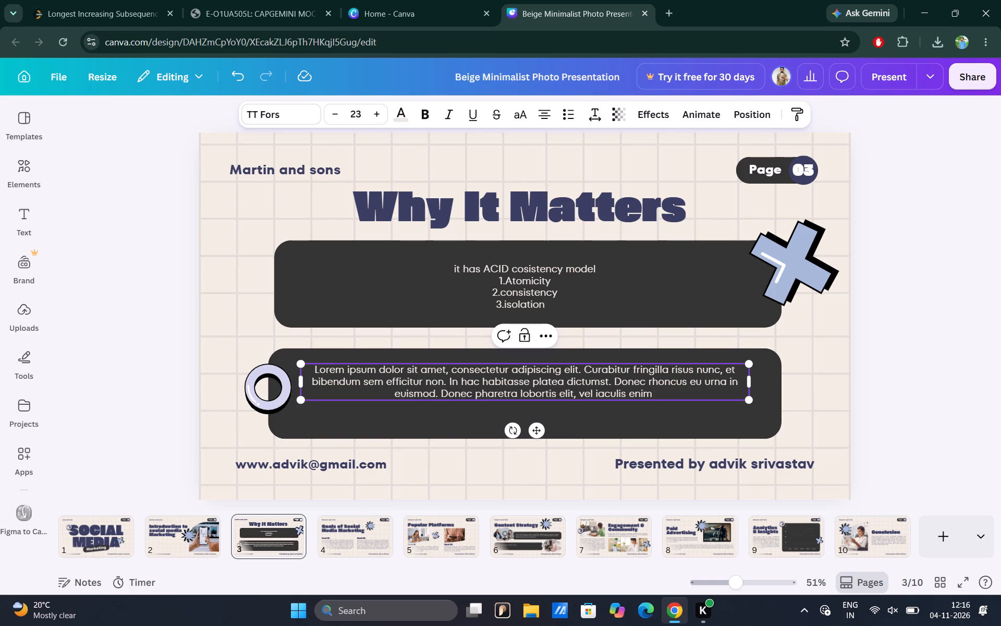
{"action": "key", "text": "BackSpace"}
{"action": "key", "text": "BackSpace"}
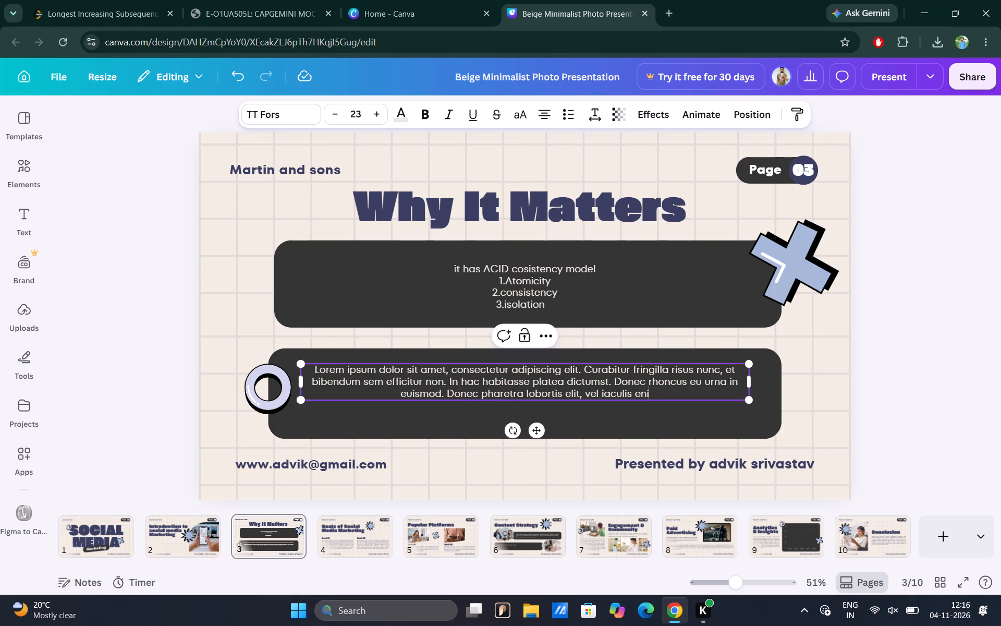
{"action": "key", "text": "BackSpace"}
{"action": "key", "text": "BackSpace"}
{"action": "key", "text": "BackSpace"}
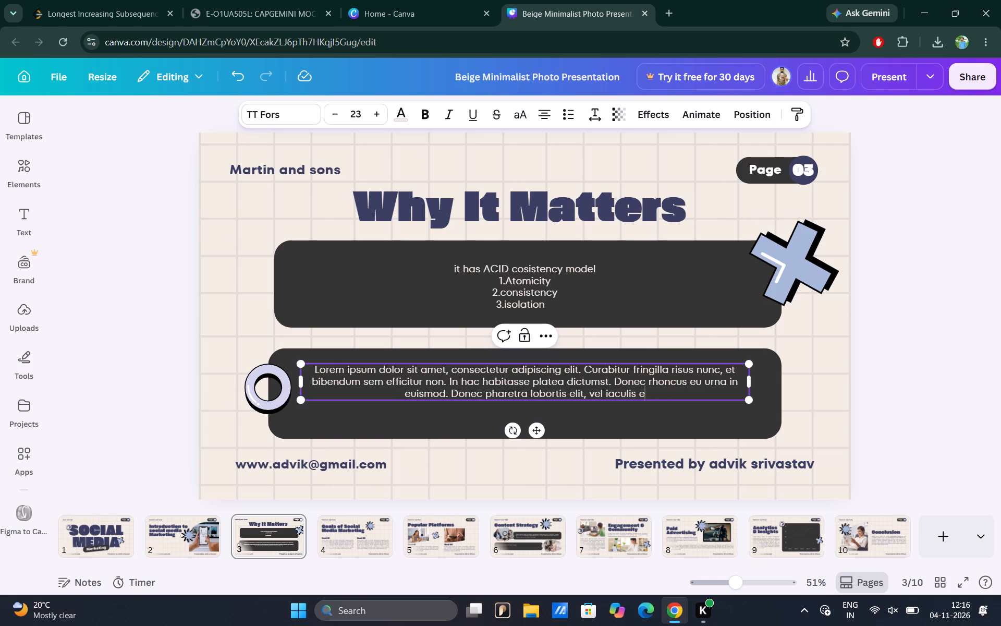
{"action": "key", "text": "BackSpace"}
{"action": "key", "text": "BackSpace"}
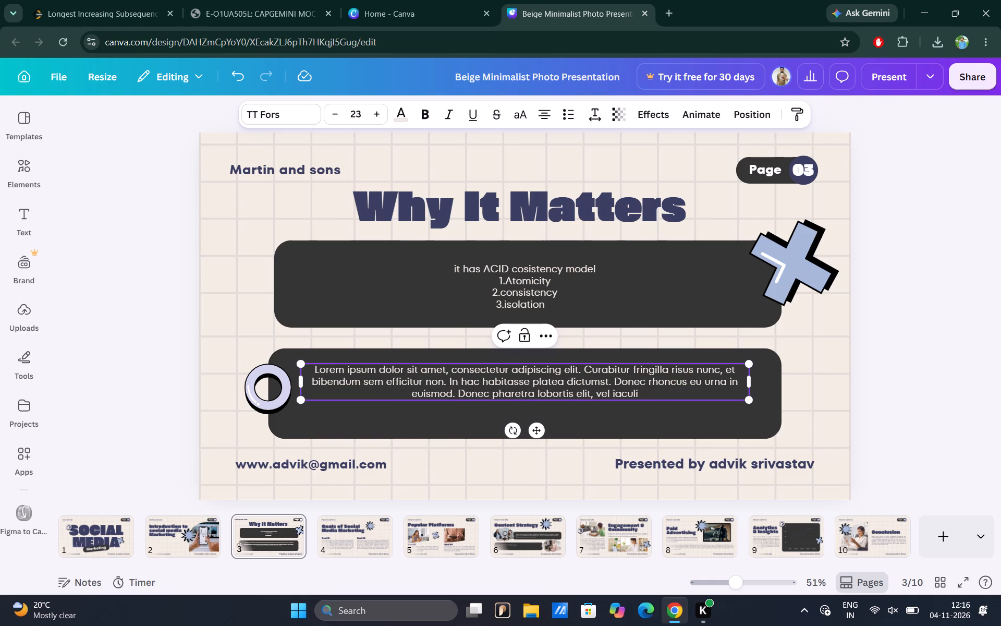
{"action": "key", "text": "BackSpace"}
{"action": "key", "text": "BackSpace"}
{"action": "key", "text": "BackSpace"}
{"action": "key", "text": "BackSpace"}
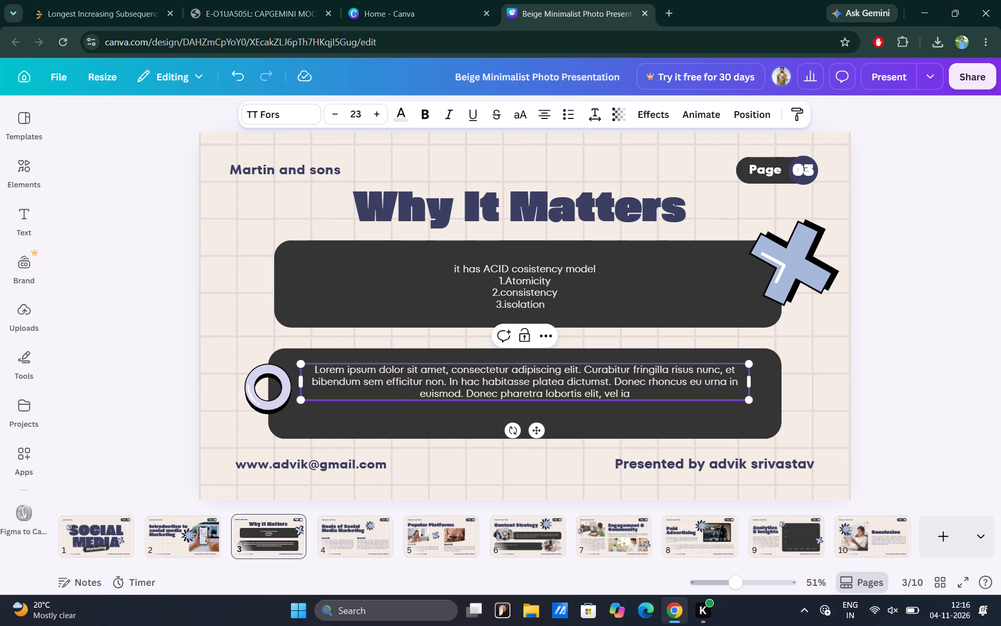
{"action": "key", "text": "BackSpace"}
{"action": "key", "text": "BackSpace"}
{"action": "key", "text": "BackSpace"}
{"action": "key", "text": "BackSpace"}
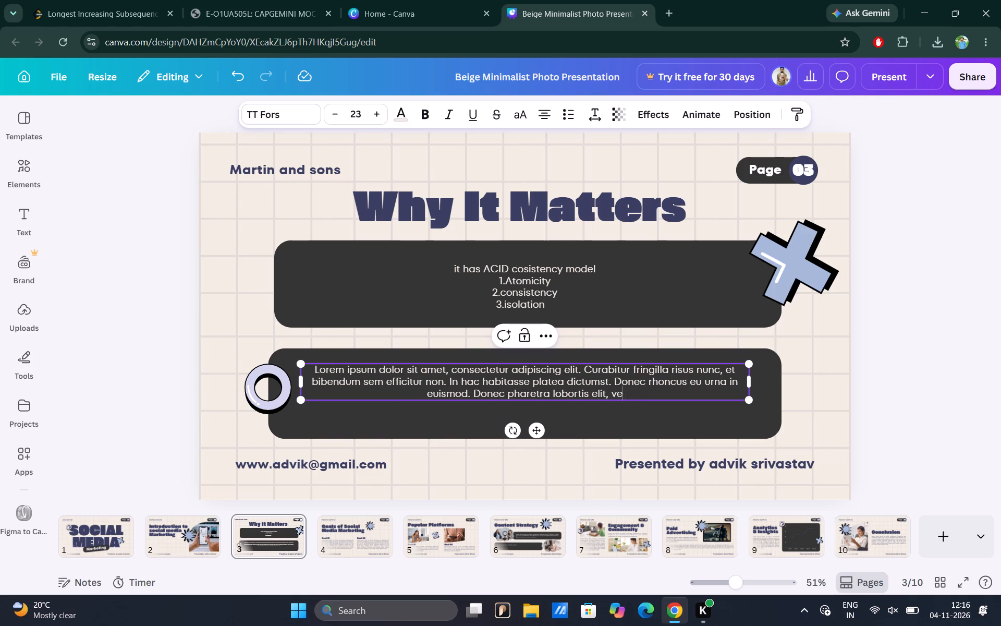
{"action": "key", "text": "BackSpace"}
{"action": "key", "text": "BackSpace"}
{"action": "key", "text": "BackSpace"}
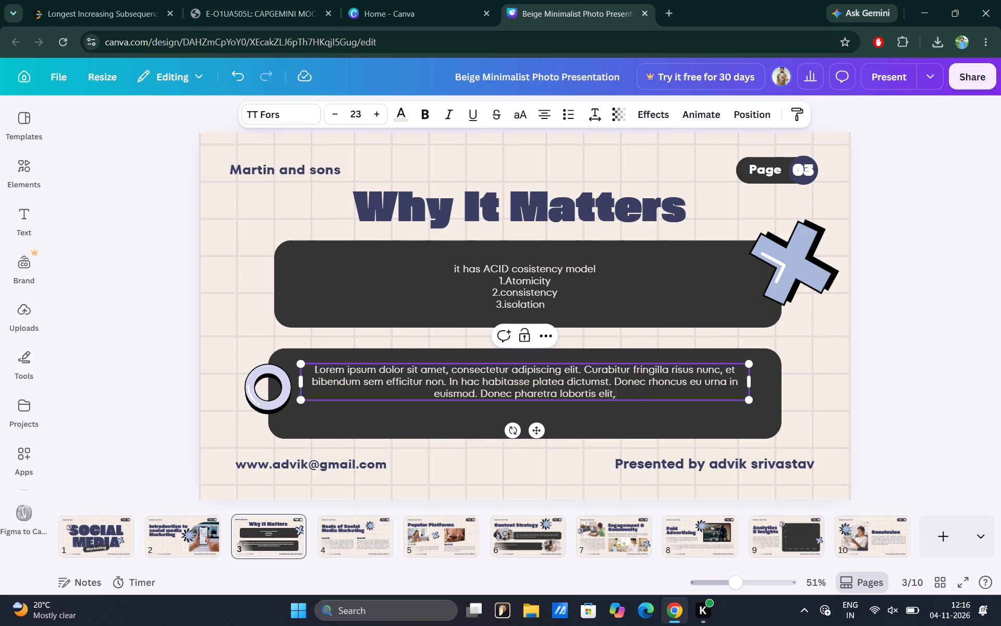
{"action": "key", "text": "BackSpace"}
{"action": "key", "text": "BackSpace"}
{"action": "key", "text": "BackSpace"}
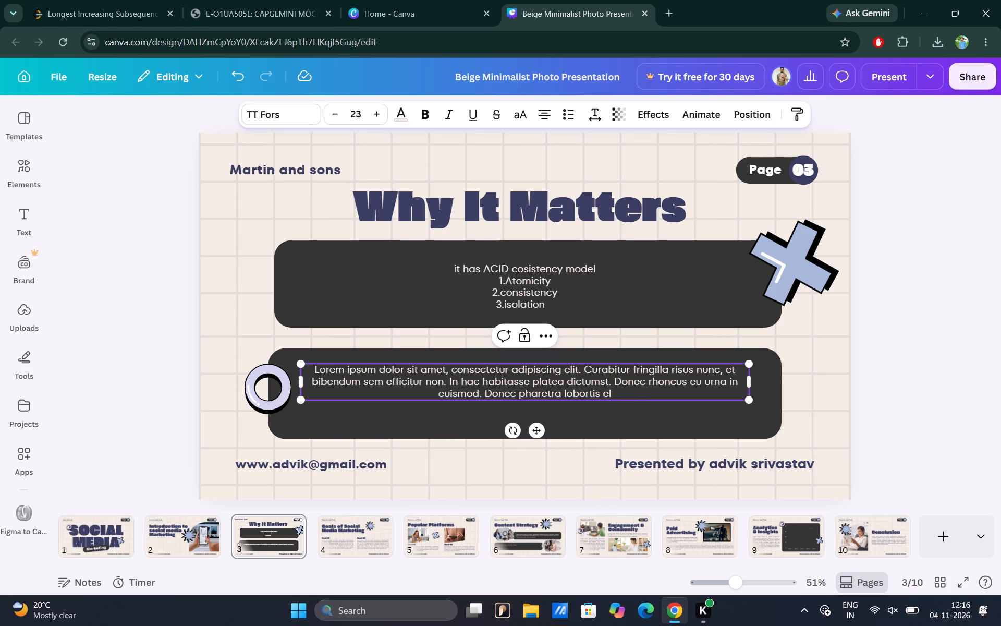
{"action": "key", "text": "BackSpace"}
{"action": "key", "text": "BackSpace"}
{"action": "key", "text": "BackSpace"}
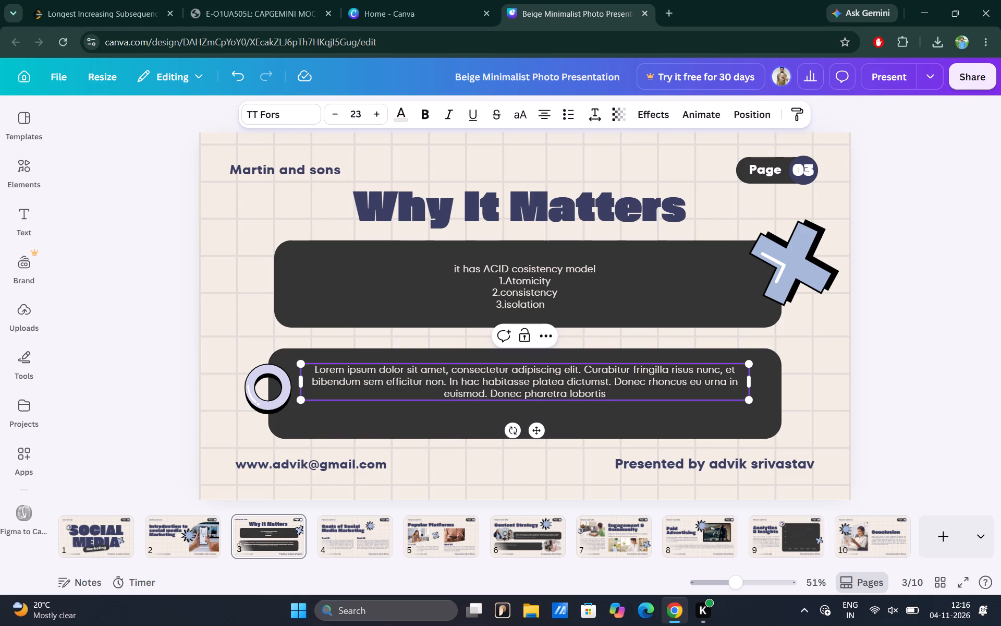
{"action": "key", "text": "BackSpace"}
{"action": "key", "text": "BackSpace"}
{"action": "key", "text": "BackSpace"}
{"action": "key", "text": "BackSpace"}
{"action": "key", "text": "BackSpace"}
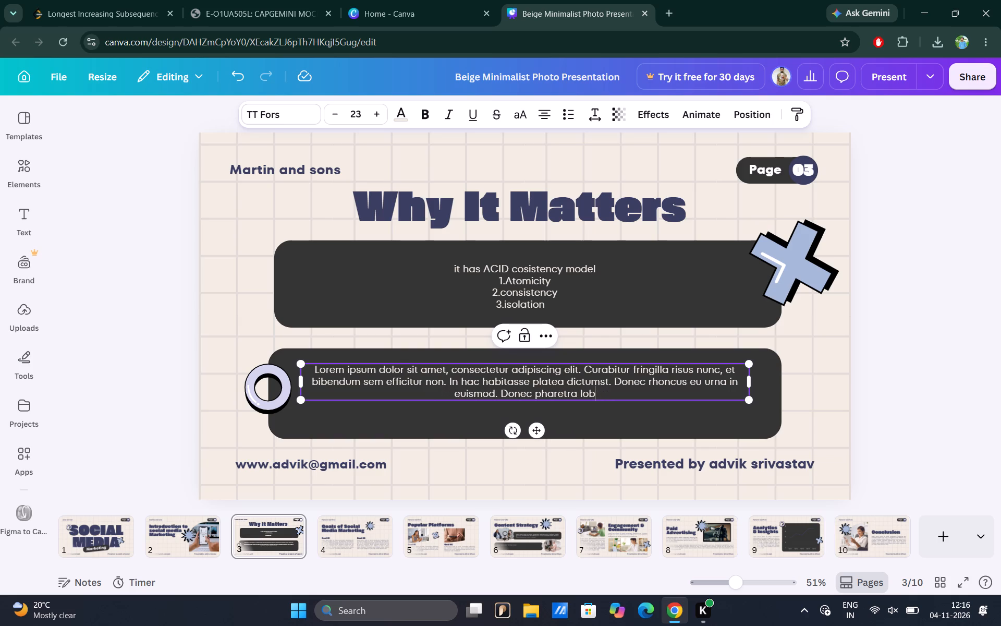
{"action": "key", "text": "BackSpace"}
{"action": "key", "text": "BackSpace"}
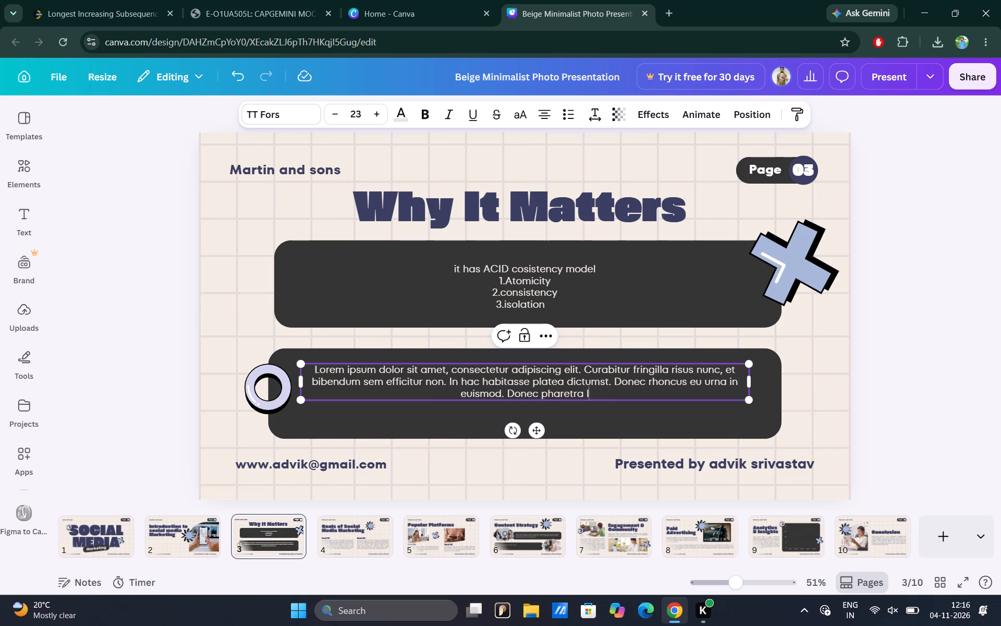
{"action": "key", "text": "BackSpace"}
{"action": "key", "text": "BackSpace"}
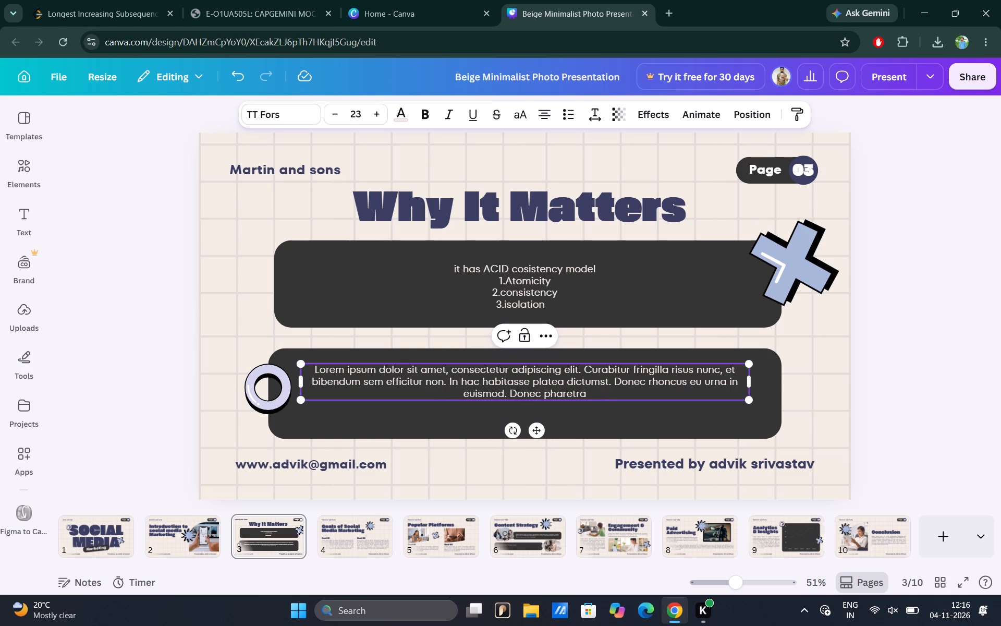
{"action": "key", "text": "BackSpace"}
{"action": "key", "text": "BackSpace"}
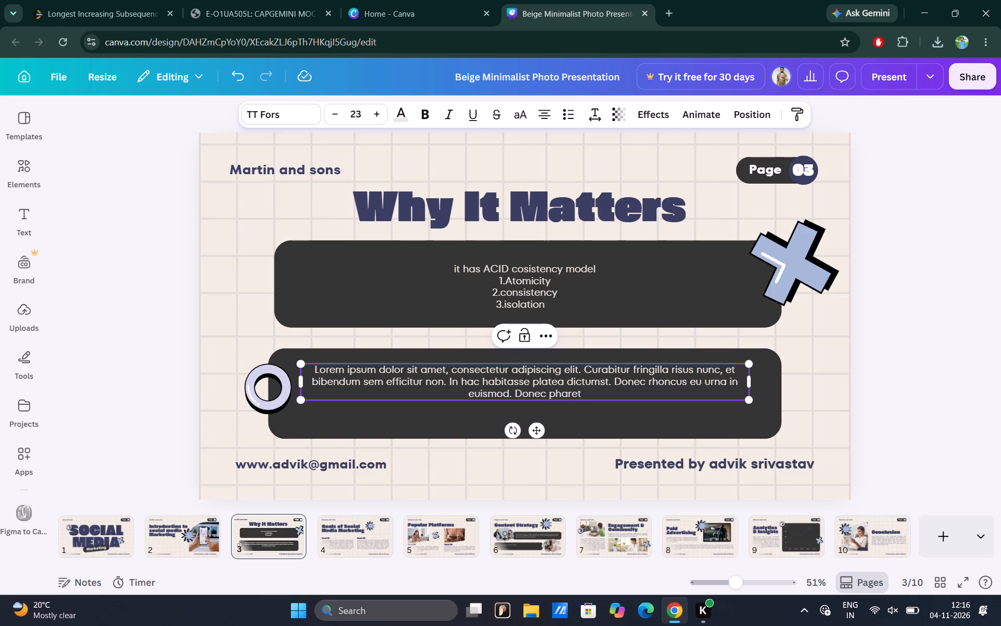
{"action": "key", "text": "BackSpace"}
{"action": "key", "text": "BackSpace"}
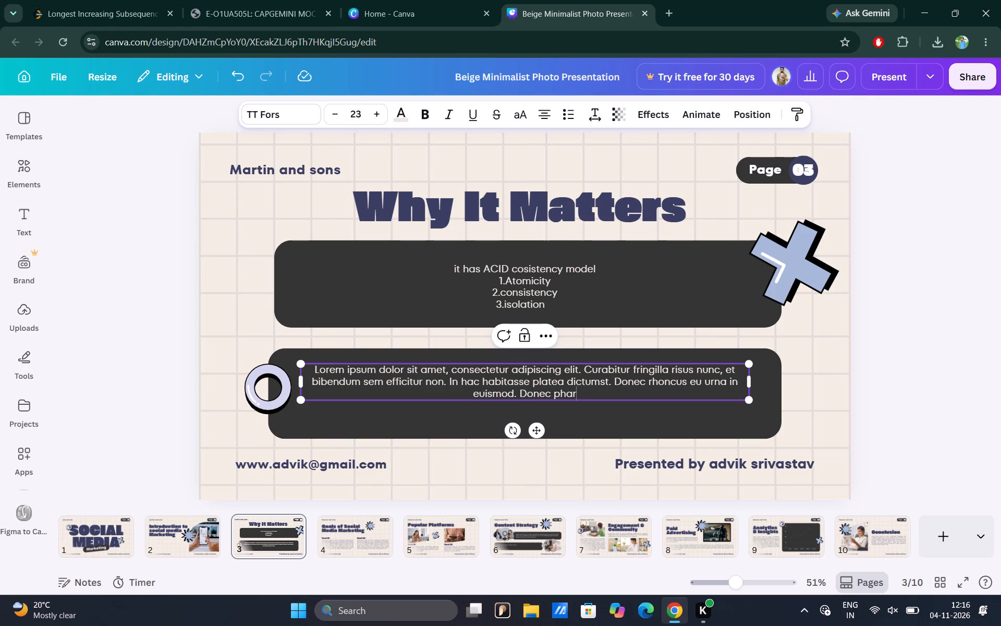
{"action": "key", "text": "BackSpace"}
{"action": "key", "text": "BackSpace"}
{"action": "key", "text": "BackSpace"}
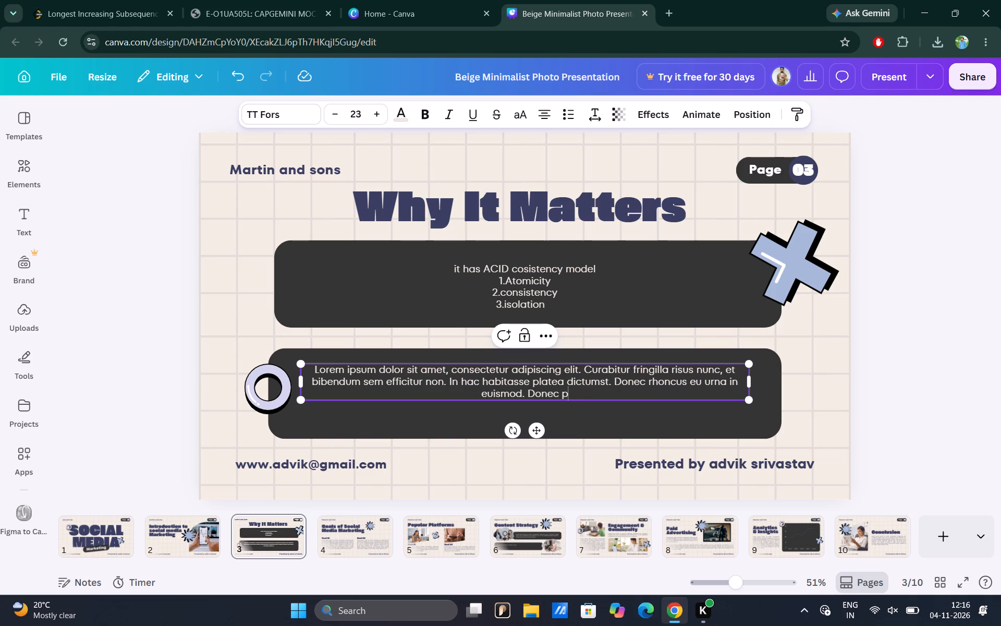
{"action": "key", "text": "BackSpace"}
{"action": "key", "text": "BackSpace"}
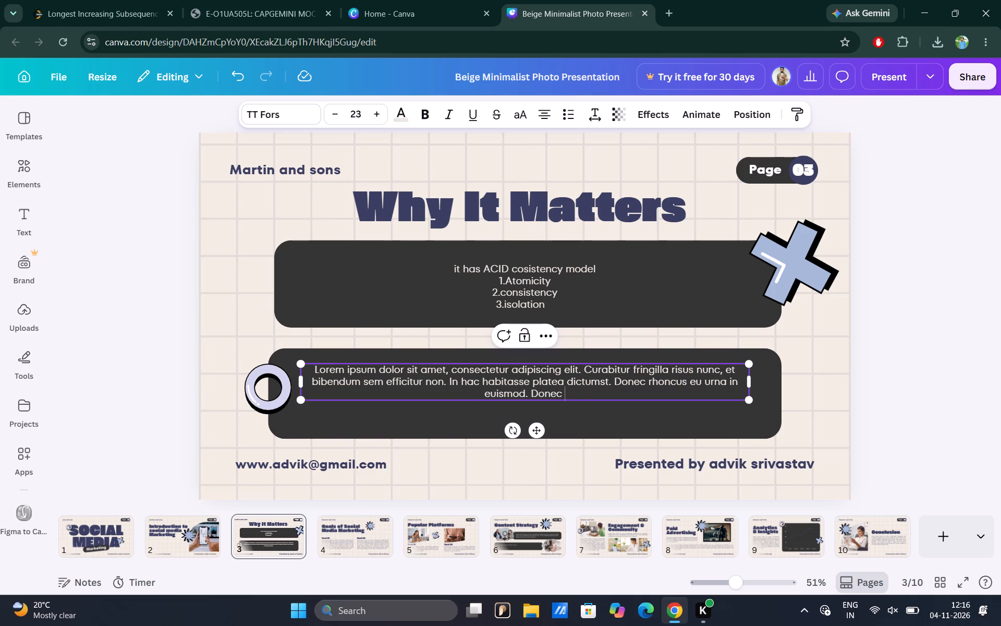
{"action": "key", "text": "BackSpace"}
{"action": "key", "text": "BackSpace"}
{"action": "key", "text": "BackSpace"}
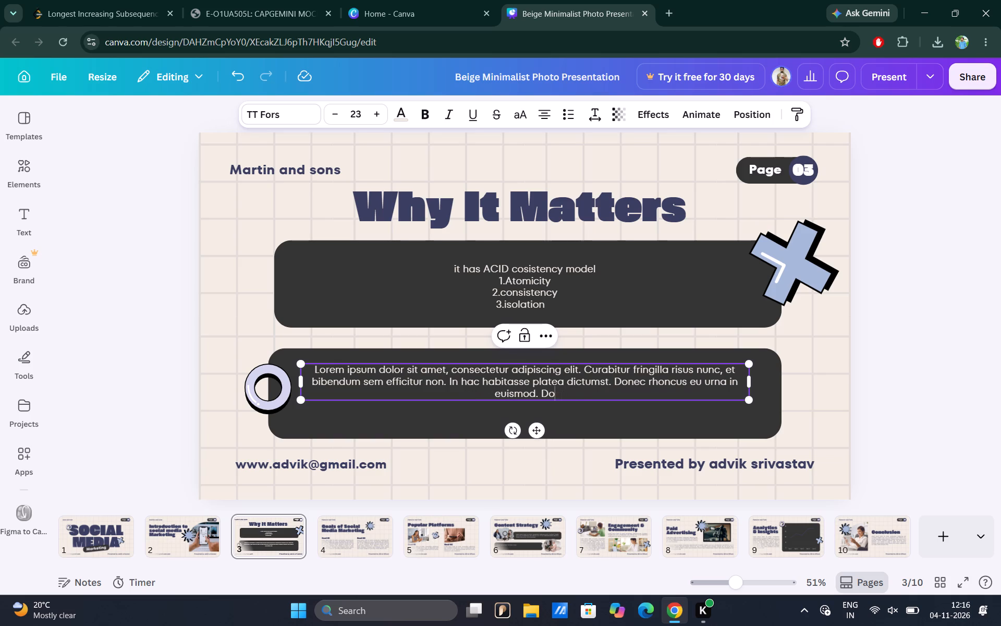
{"action": "key", "text": "BackSpace"}
{"action": "key", "text": "BackSpace"}
{"action": "key", "text": "BackSpace"}
Delete the leftover "Do" and the placeholder sentence "Donec rhoncus eu urna in euismod." from the end of the lower dark box's paragraph.
{"action": "key", "text": "BackSpace"}
{"action": "key", "text": "BackSpace"}
{"action": "key", "text": "BackSpace"}
{"action": "key", "text": "BackSpace"}
{"action": "key", "text": "BackSpace"}
{"action": "key", "text": "BackSpace"}
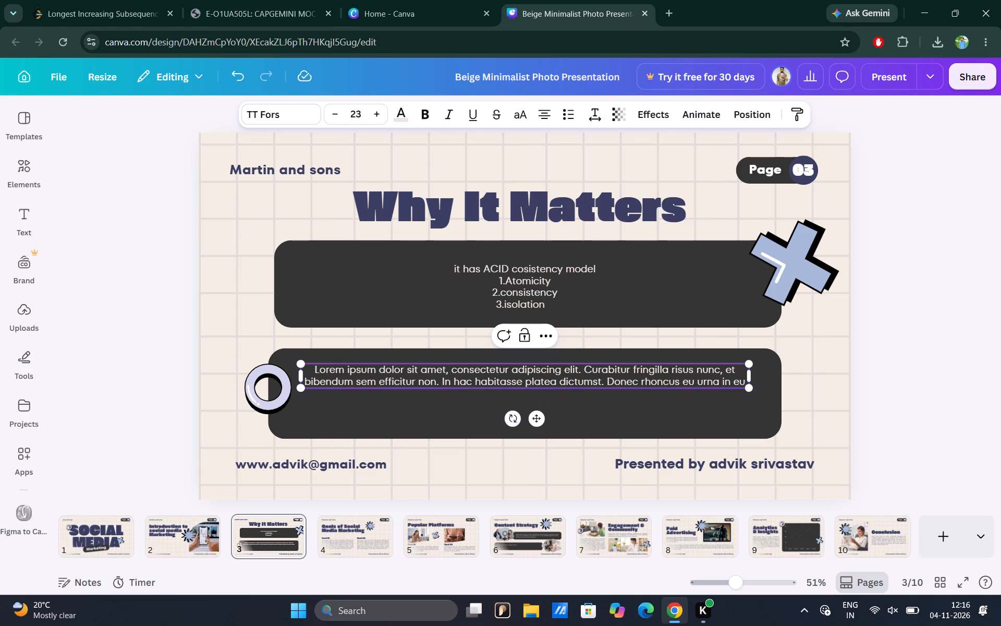
{"action": "key", "text": "BackSpace"}
{"action": "key", "text": "BackSpace"}
{"action": "key", "text": "BackSpace"}
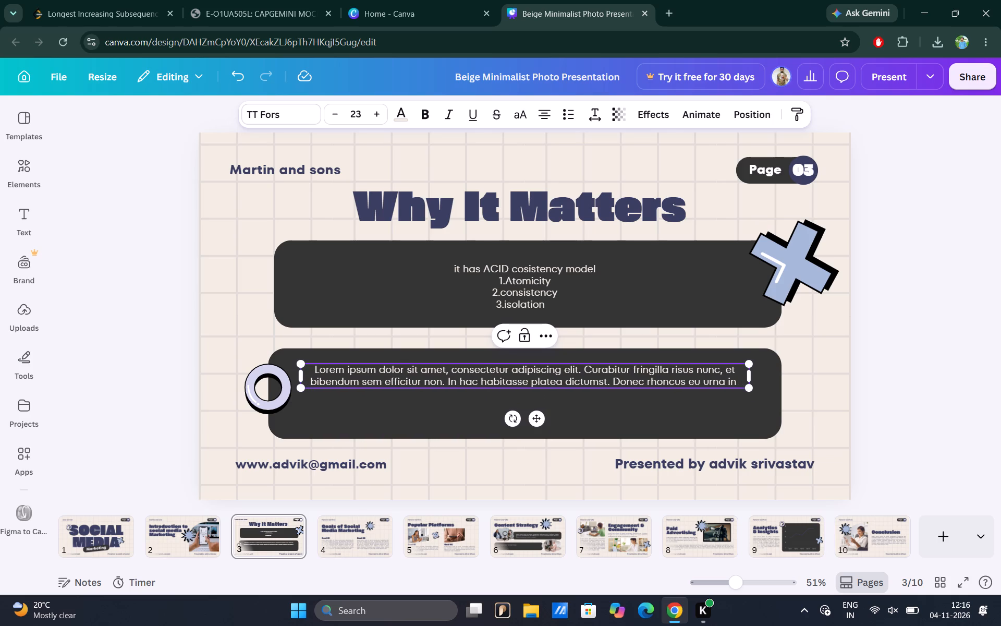
{"action": "key", "text": "BackSpace"}
{"action": "key", "text": "BackSpace"}
{"action": "key", "text": "BackSpace"}
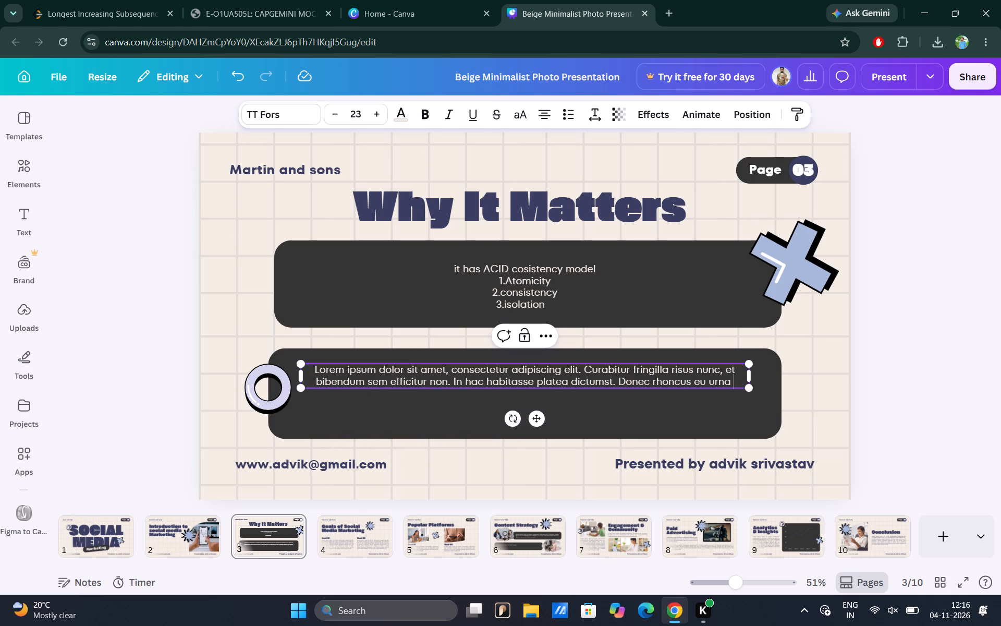
{"action": "key", "text": "BackSpace"}
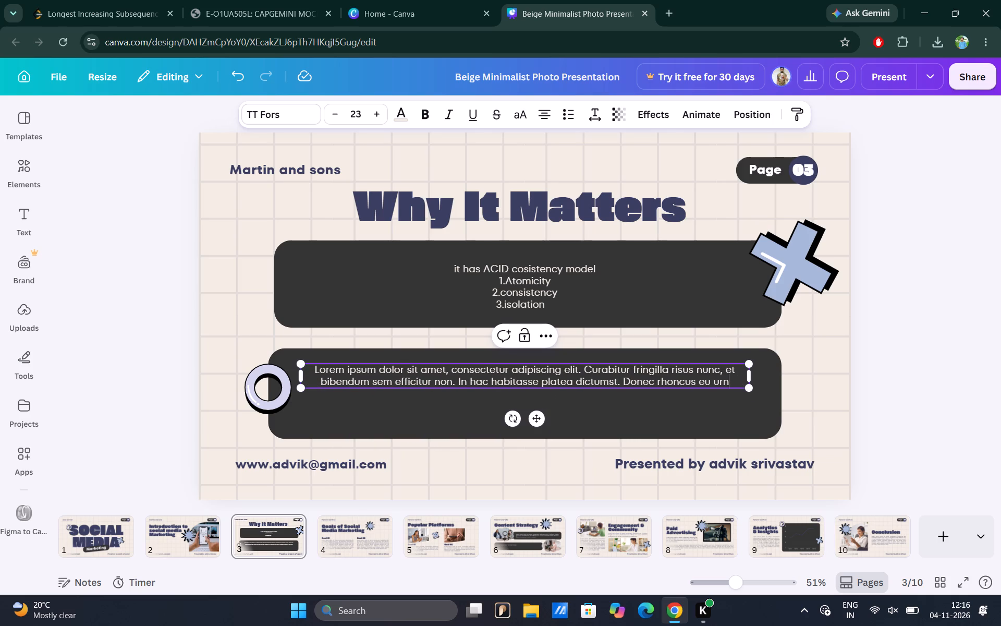
{"action": "key", "text": "BackSpace"}
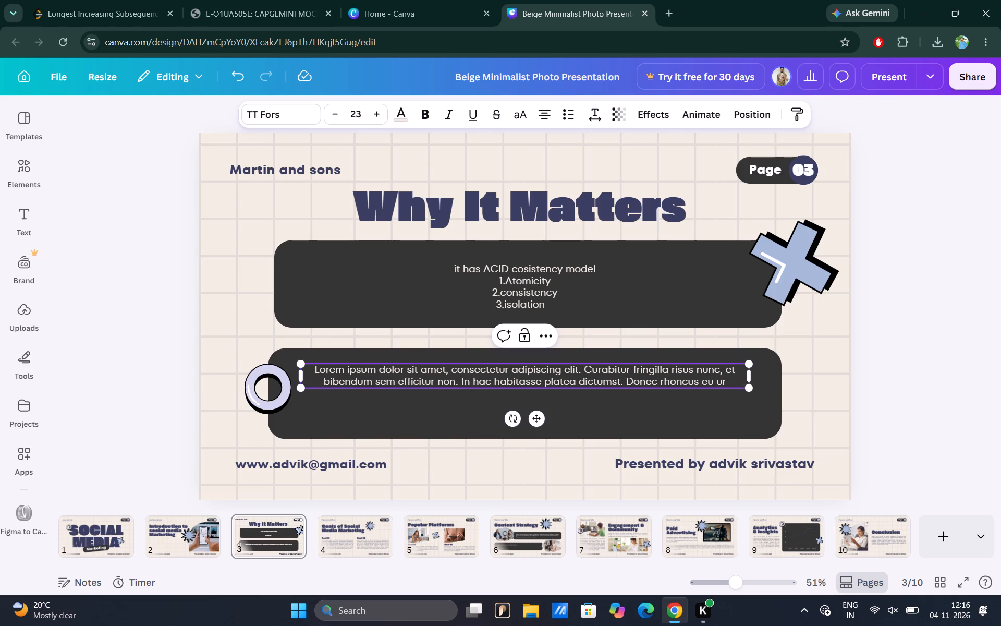
{"action": "key", "text": "BackSpace"}
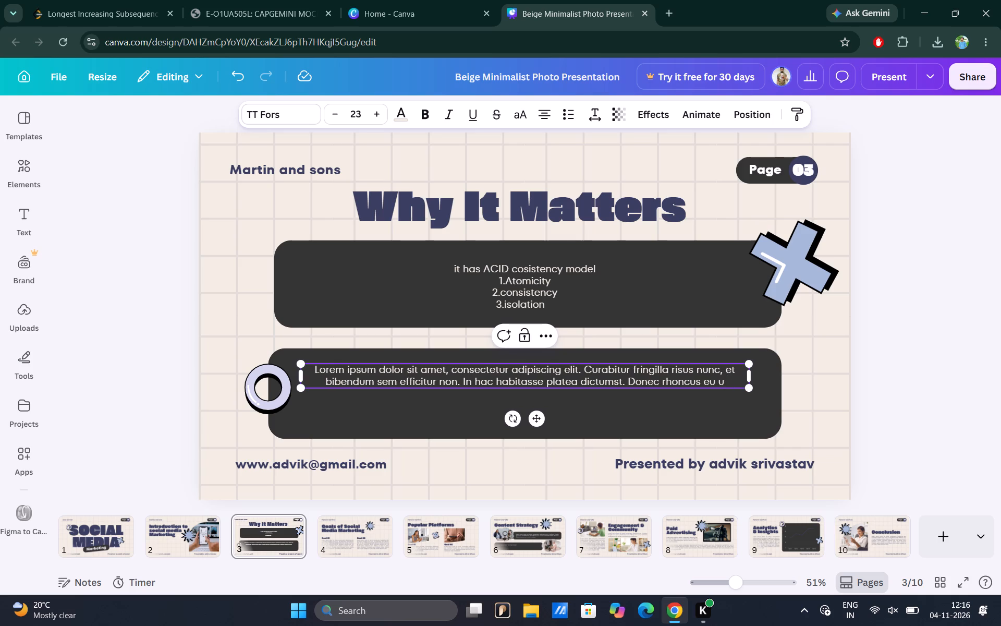
{"action": "key", "text": "BackSpace"}
{"action": "key", "text": "BackSpace"}
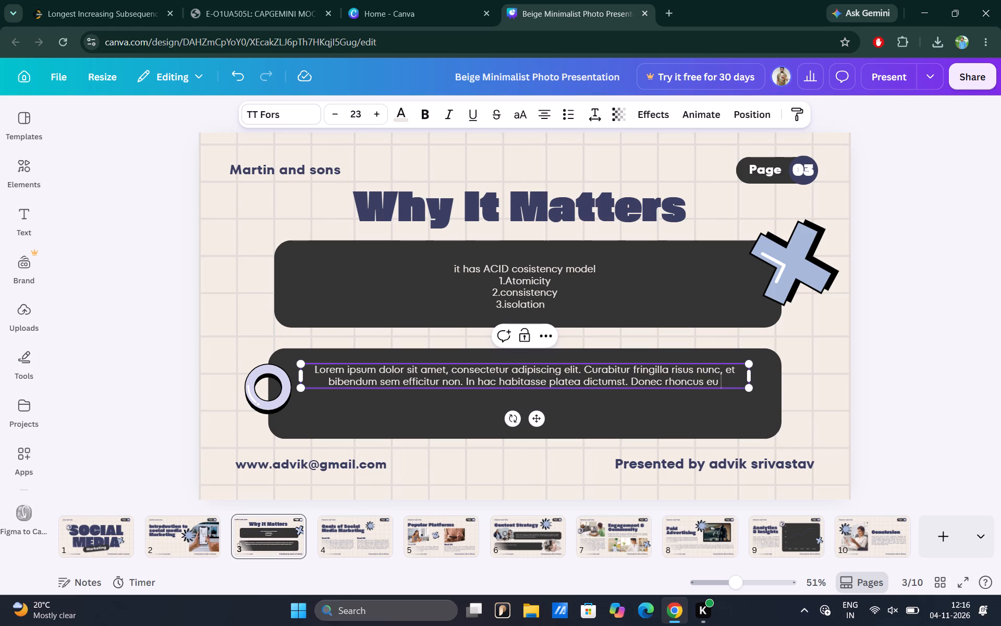
{"action": "key", "text": "BackSpace"}
{"action": "key", "text": "BackSpace"}
{"action": "key", "text": "BackSpace"}
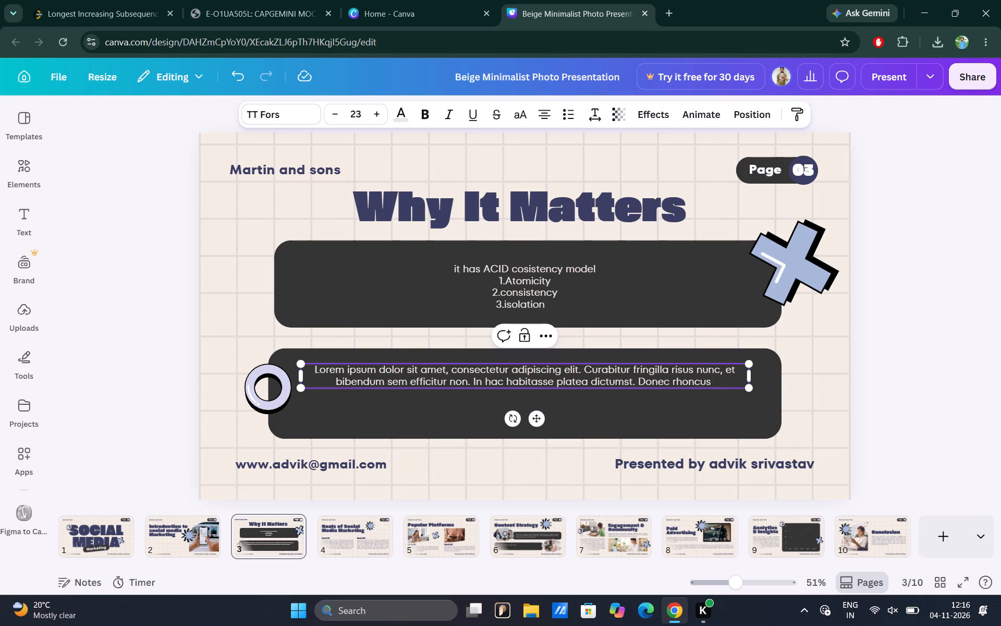
{"action": "key", "text": "BackSpace"}
{"action": "key", "text": "BackSpace"}
{"action": "key", "text": "BackSpace"}
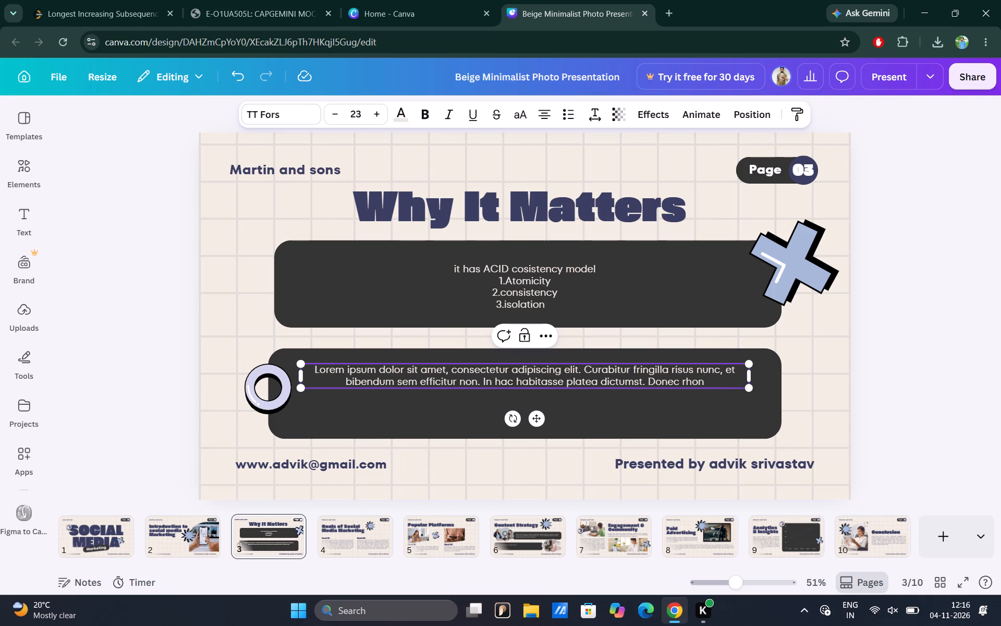
{"action": "key", "text": "BackSpace"}
{"action": "key", "text": "BackSpace"}
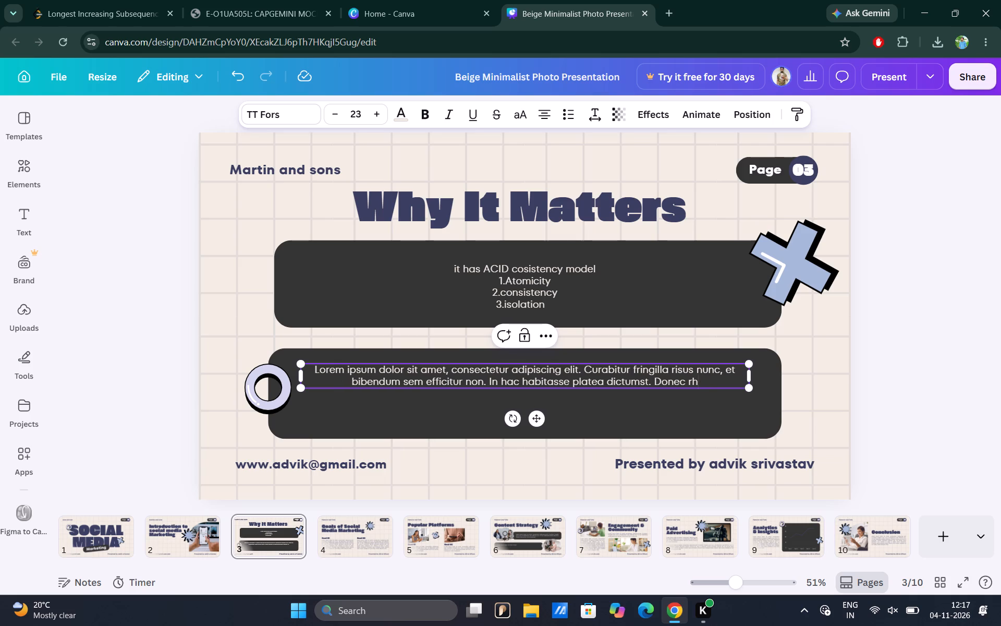
{"action": "key", "text": "BackSpace"}
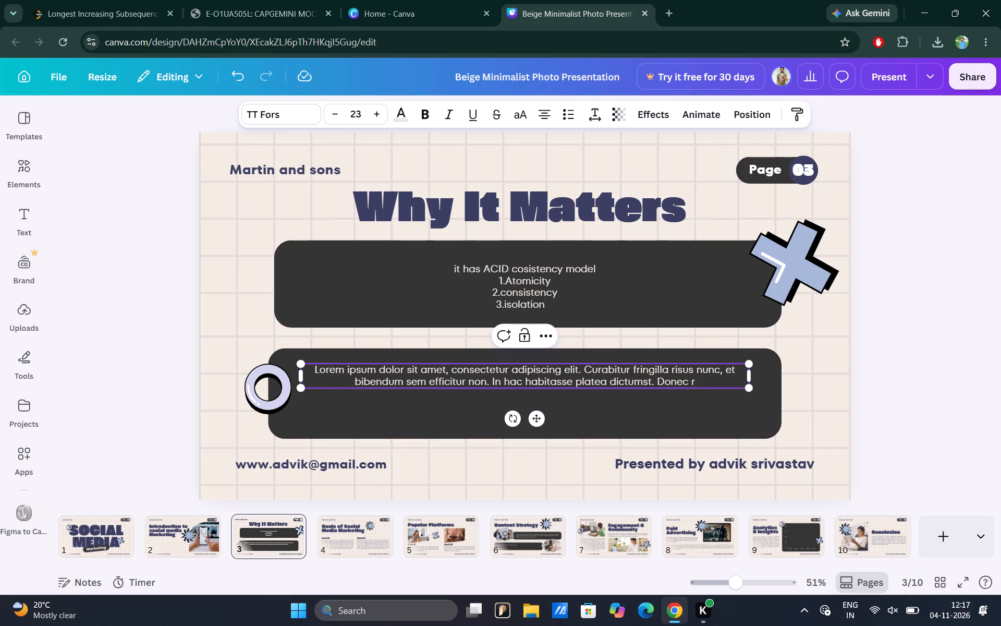
{"action": "key", "text": "BackSpace"}
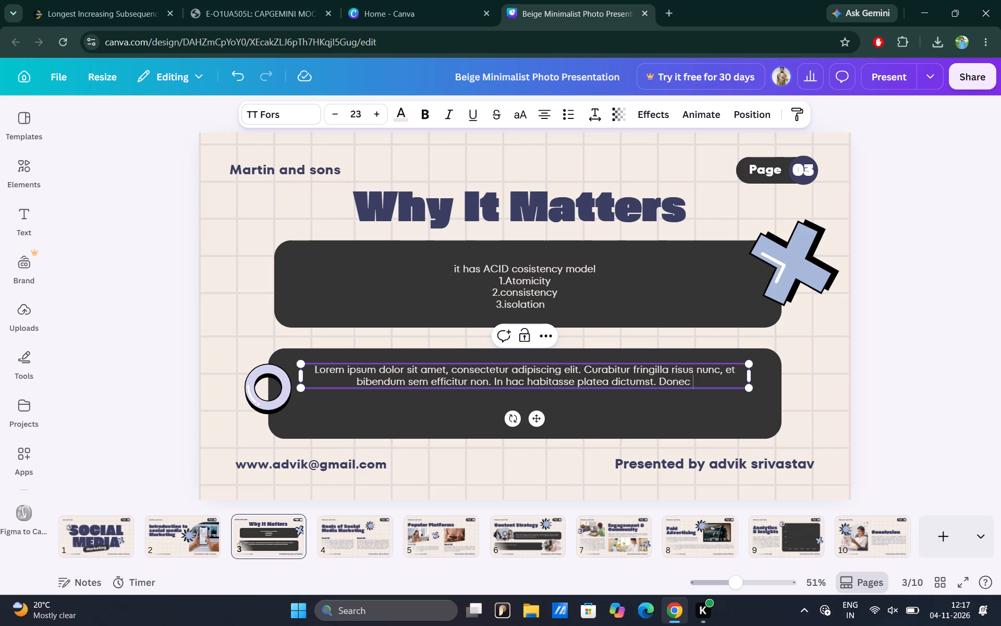
{"action": "key", "text": "BackSpace"}
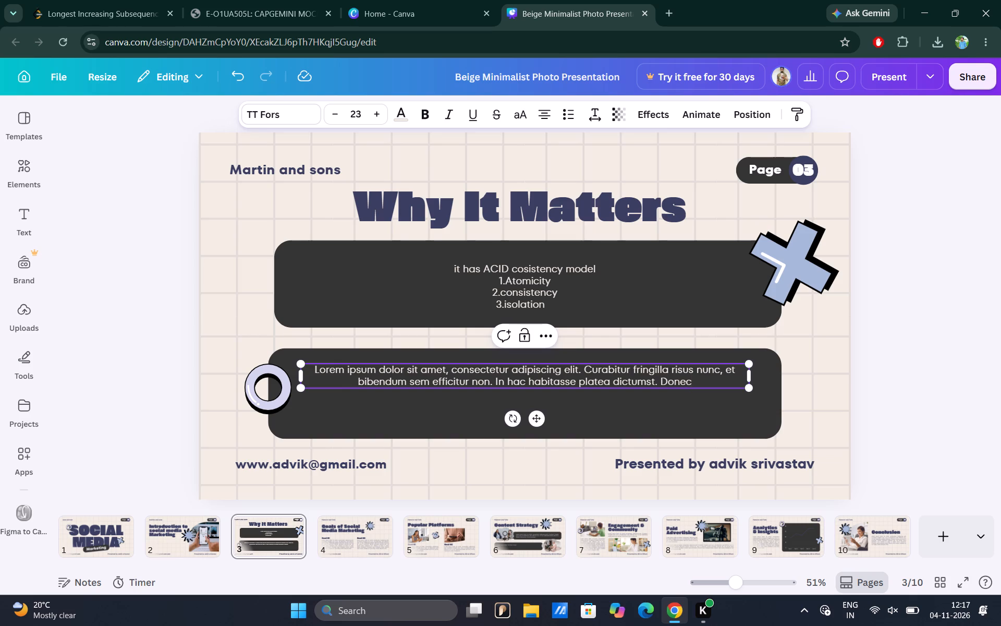
{"action": "key", "text": "BackSpace"}
{"action": "key", "text": "BackSpace"}
{"action": "key", "text": "plus"}
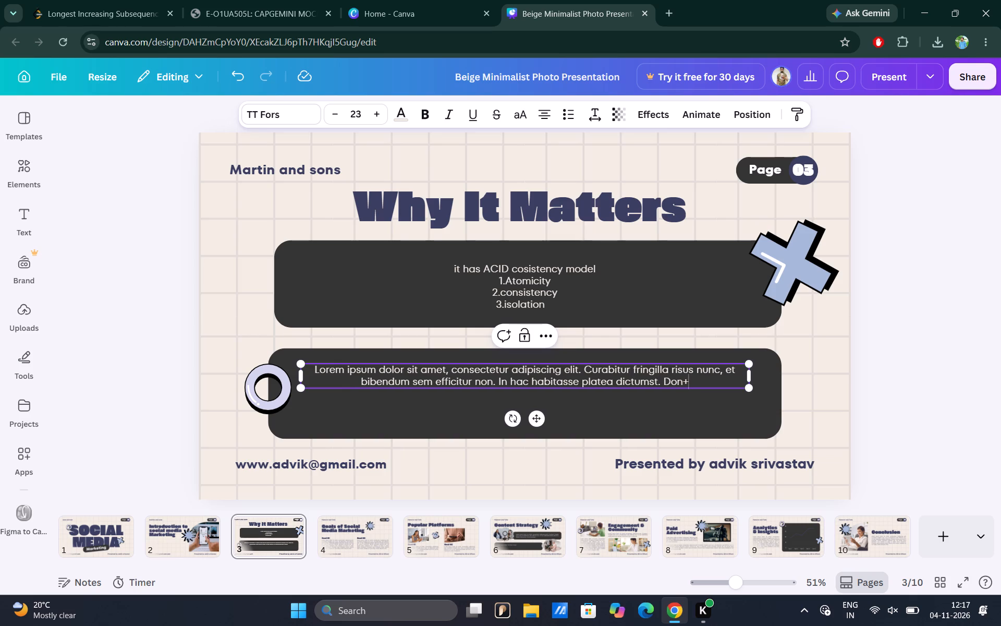
{"action": "key", "text": "BackSpace"}
{"action": "key", "text": "plus"}
{"action": "key", "text": "BackSpace"}
{"action": "key", "text": "BackSpace"}
{"action": "key", "text": "BackSpace"}
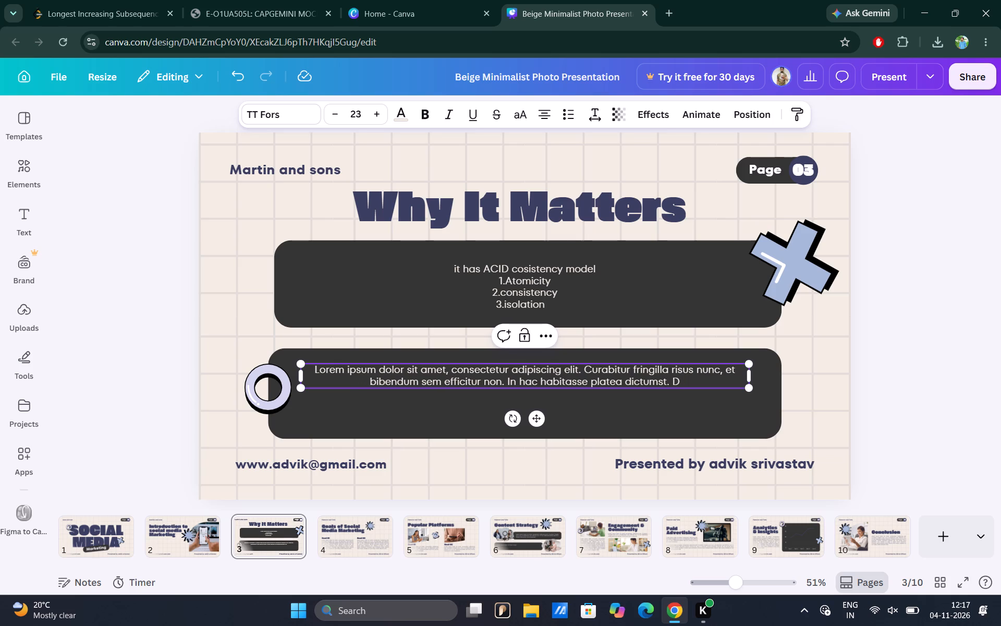
{"action": "key", "text": "BackSpace"}
{"action": "key", "text": "BackSpace"}
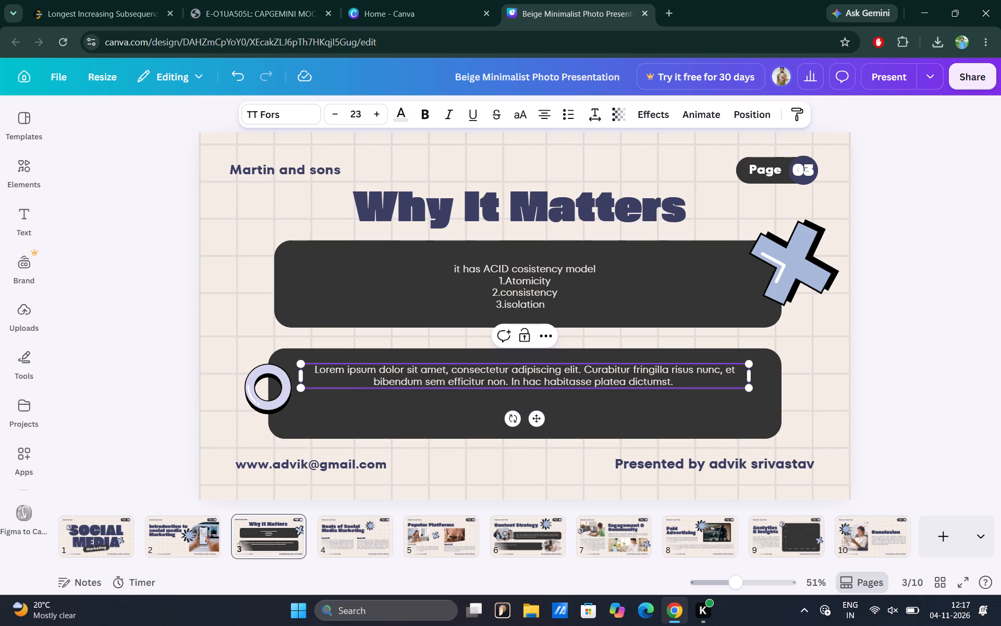
Delete the placeholder sentence "In hac habitasse platea dictumst." from the end of the lower dark box's paragraph.
{"action": "key", "text": "BackSpace"}
{"action": "key", "text": "BackSpace"}
{"action": "key", "text": "BackSpace"}
{"action": "key", "text": "BackSpace"}
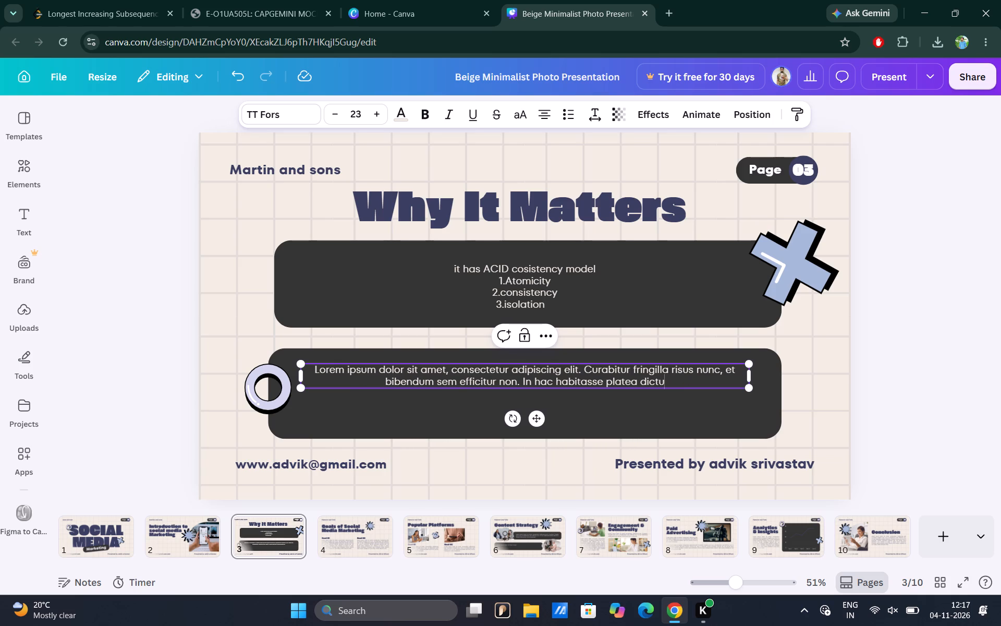
{"action": "key", "text": "BackSpace"}
{"action": "key", "text": "BackSpace"}
{"action": "key", "text": "BackSpace"}
{"action": "key", "text": "BackSpace"}
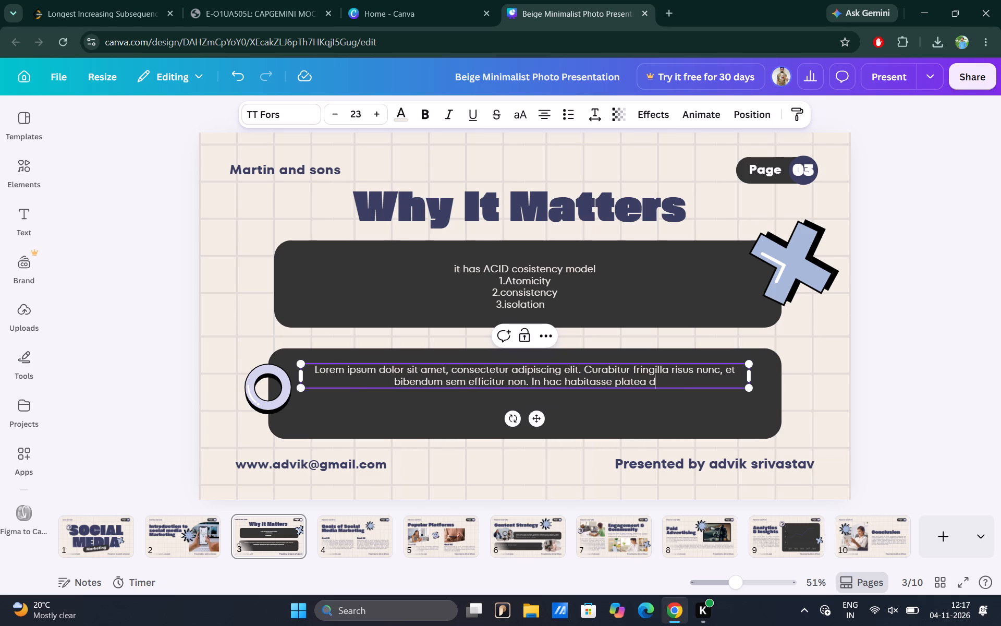
{"action": "key", "text": "BackSpace"}
{"action": "key", "text": "BackSpace"}
{"action": "key", "text": "BackSpace"}
{"action": "key", "text": "BackSpace"}
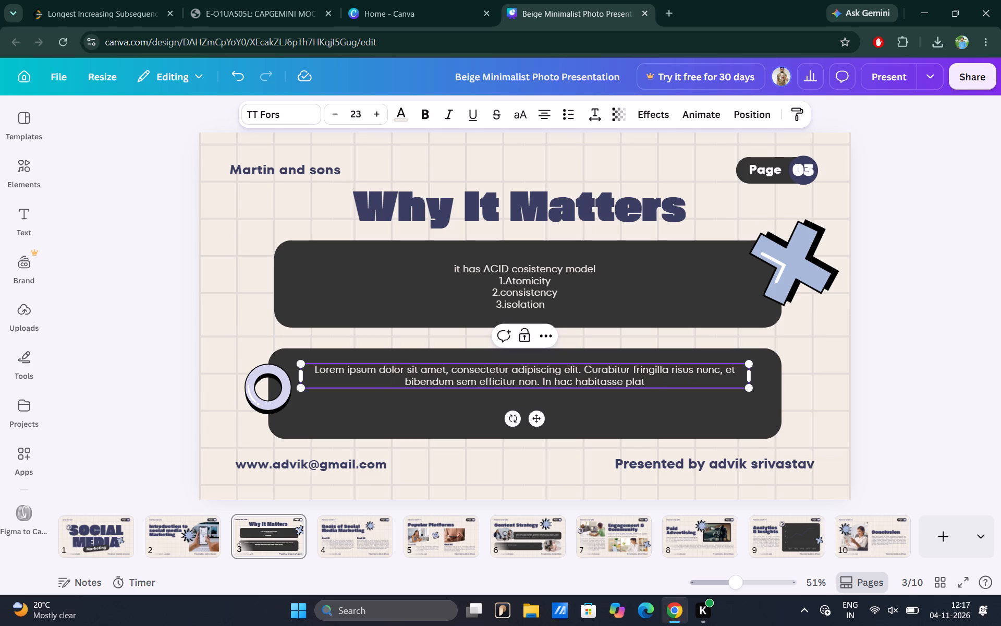
{"action": "key", "text": "BackSpace"}
{"action": "key", "text": "BackSpace"}
{"action": "key", "text": "BackSpace"}
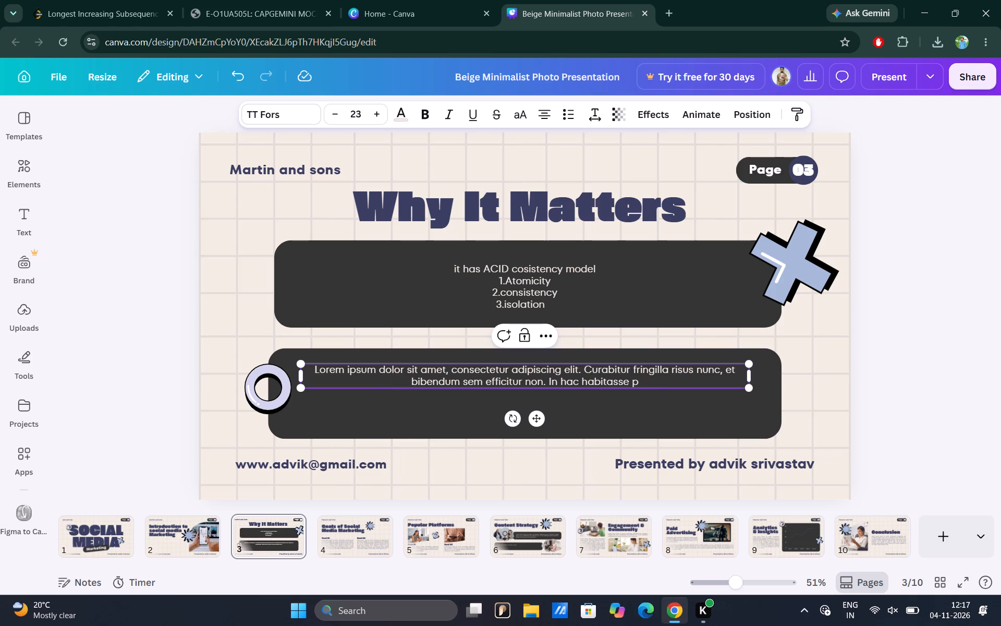
{"action": "key", "text": "BackSpace"}
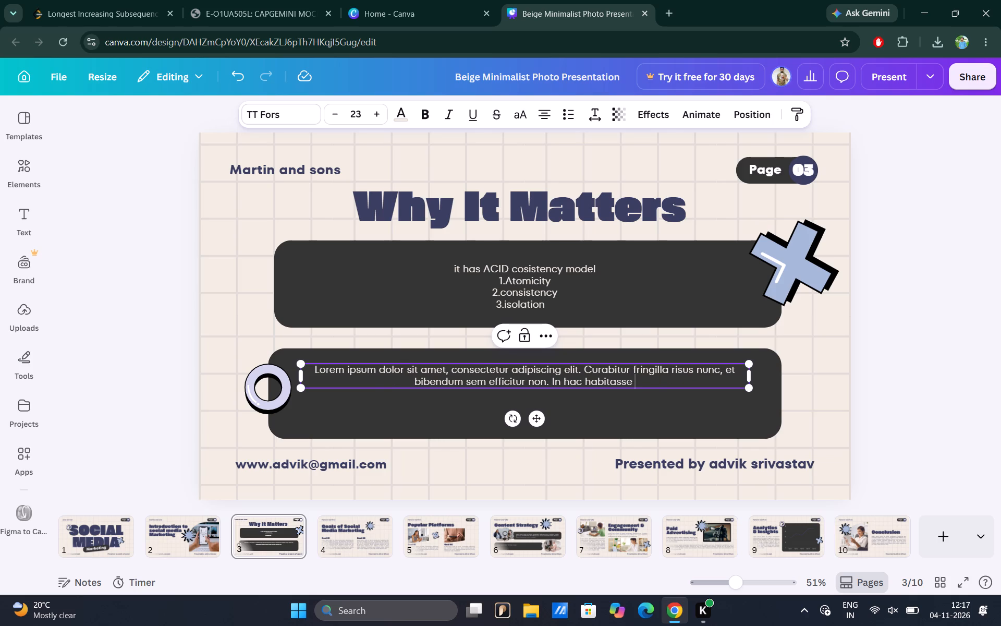
{"action": "key", "text": "BackSpace"}
{"action": "key", "text": "BackSpace"}
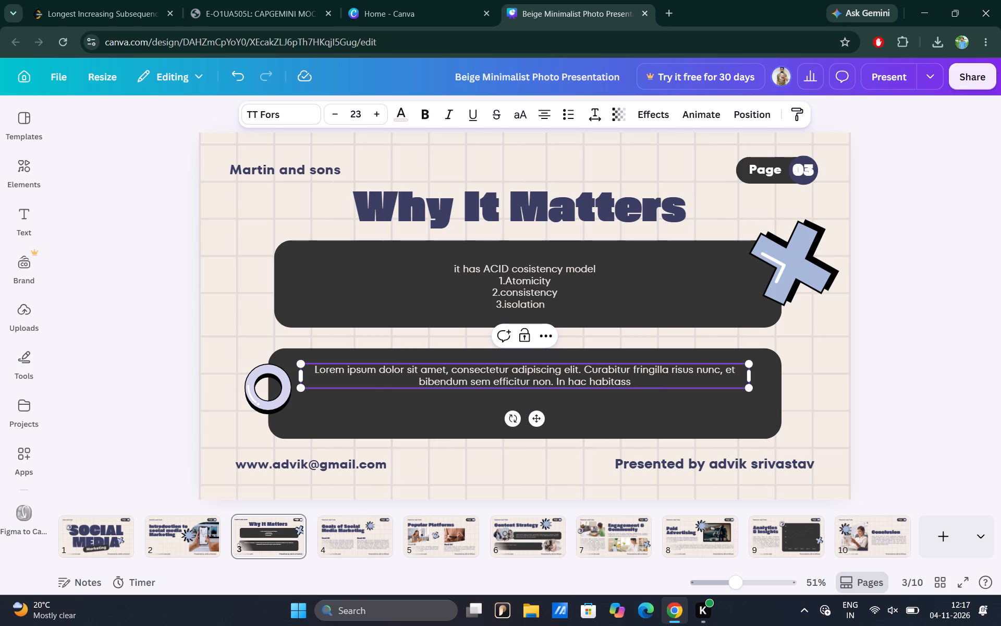
{"action": "key", "text": "BackSpace"}
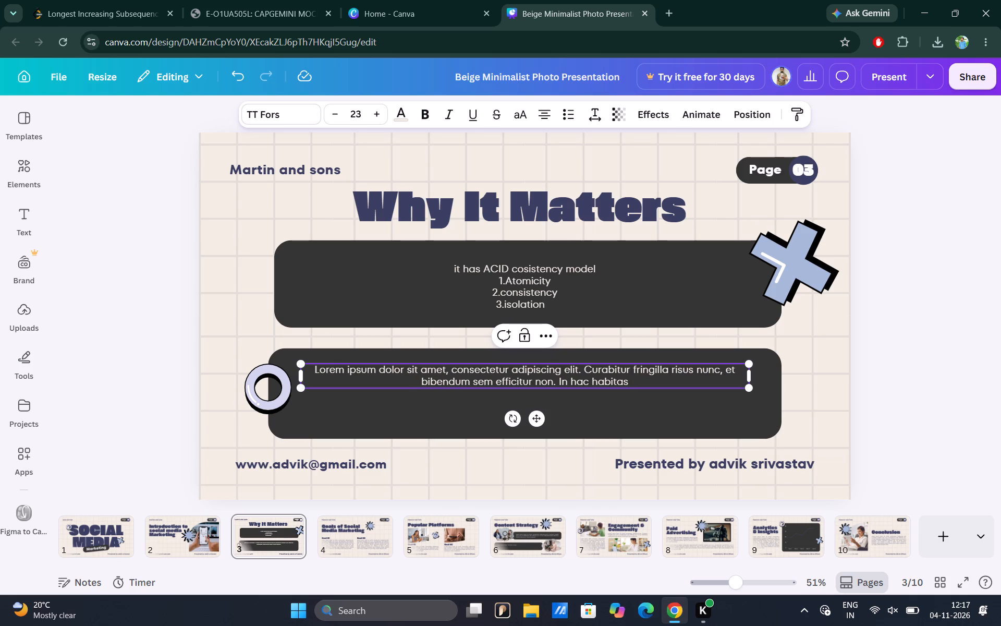
{"action": "key", "text": "BackSpace"}
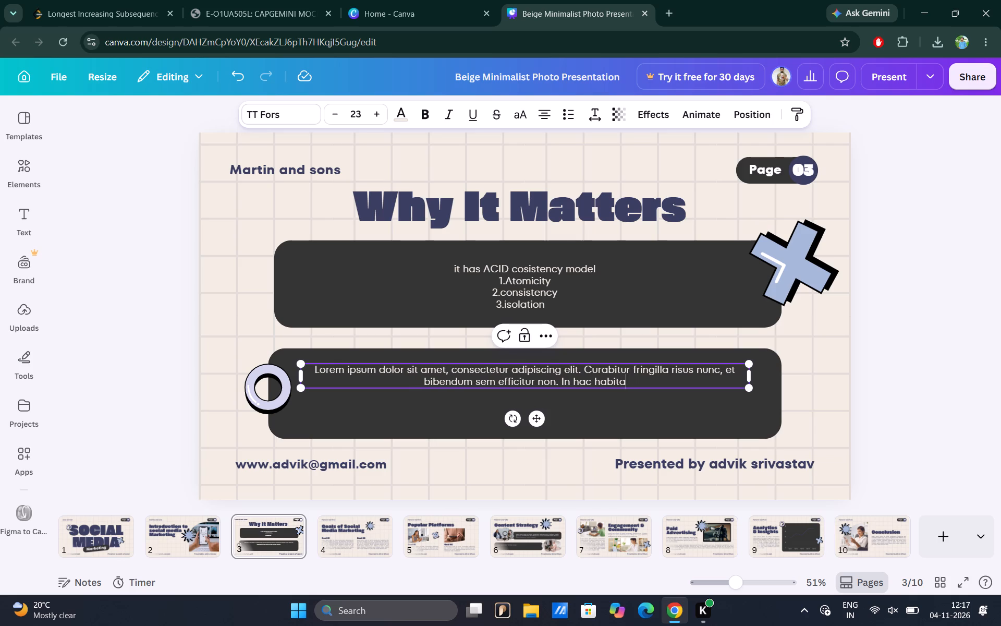
{"action": "key", "text": "BackSpace"}
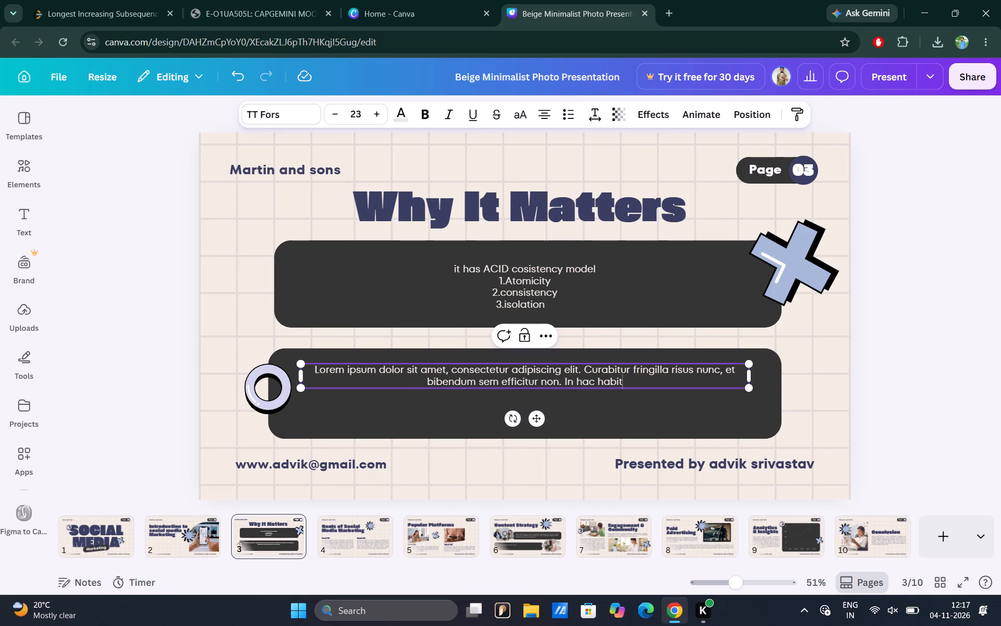
{"action": "key", "text": "BackSpace"}
{"action": "key", "text": "BackSpace"}
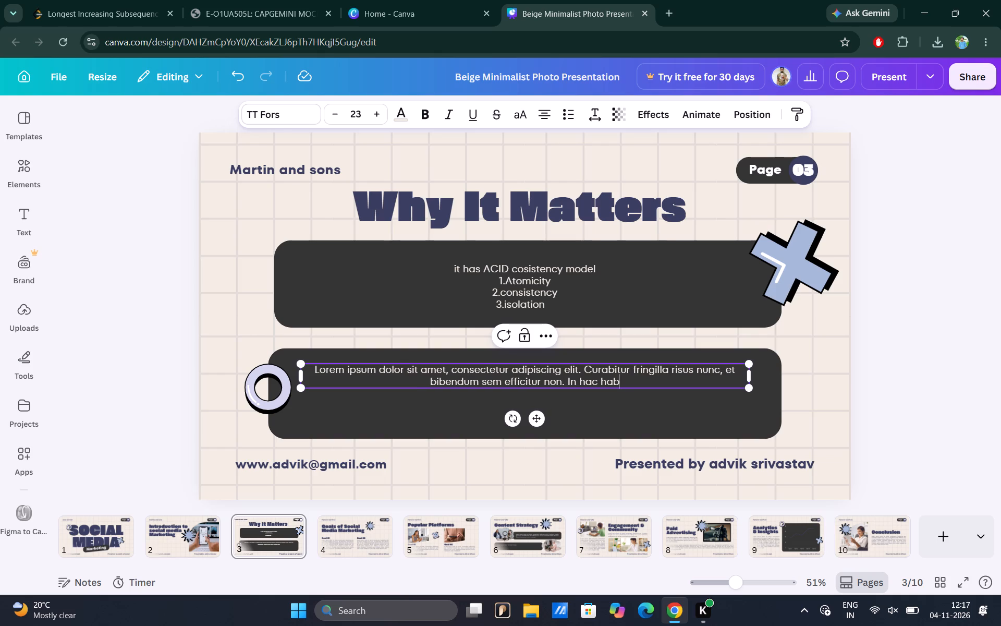
{"action": "key", "text": "BackSpace"}
{"action": "key", "text": "BackSpace"}
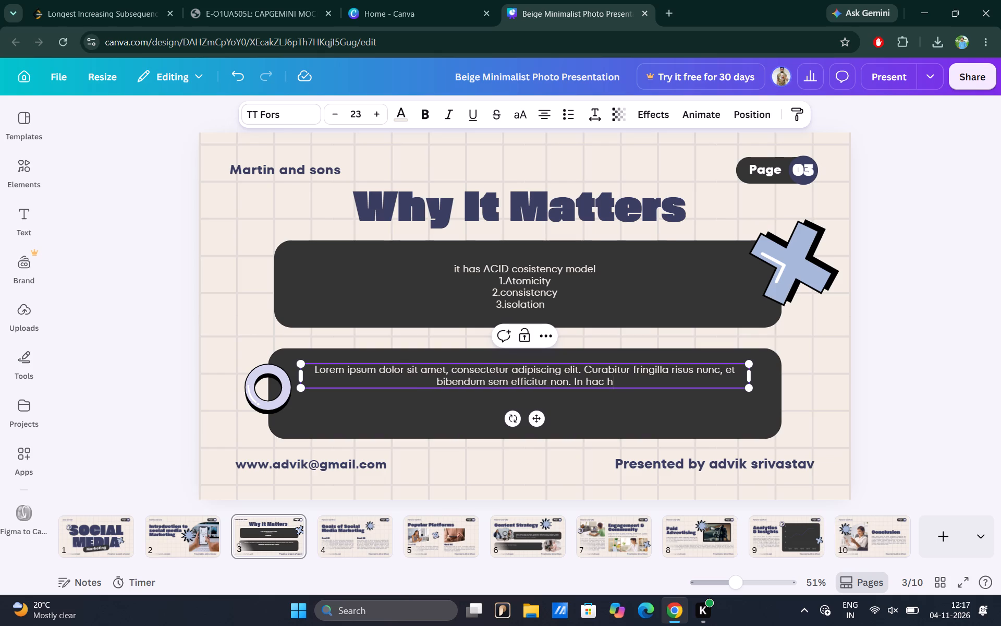
{"action": "key", "text": "BackSpace"}
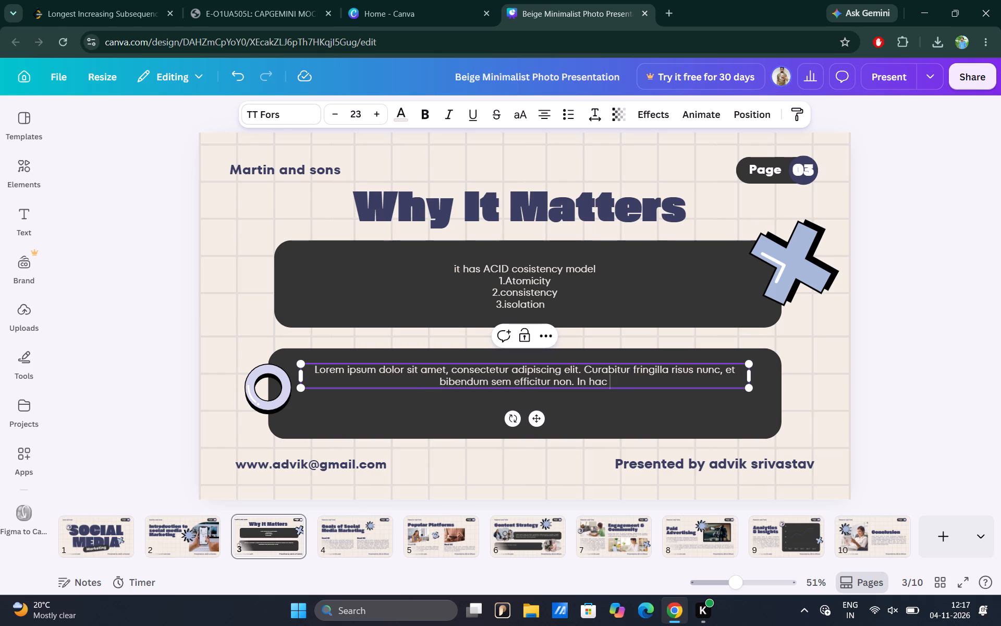
{"action": "key", "text": "BackSpace"}
{"action": "key", "text": "BackSpace"}
{"action": "key", "text": "BackSpace"}
{"action": "key", "text": "BackSpace"}
{"action": "key", "text": "BackSpace"}
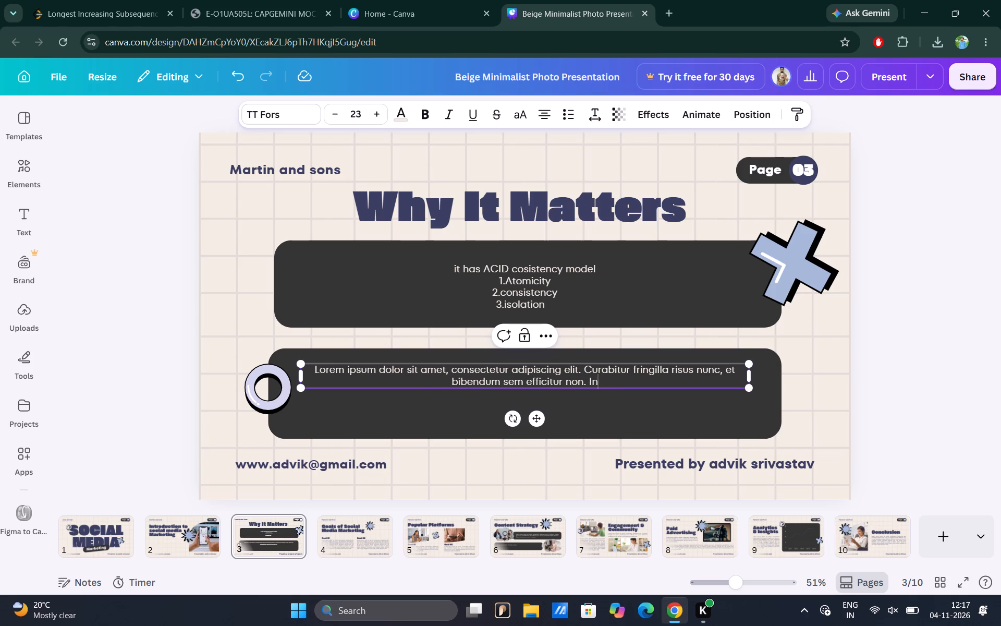
{"action": "key", "text": "BackSpace"}
{"action": "key", "text": "BackSpace"}
Delete the leftover "In" and the placeholder words "efficitur non." from the end of the lower dark box's paragraph.
{"action": "key", "text": "BackSpace"}
{"action": "key", "text": "BackSpace"}
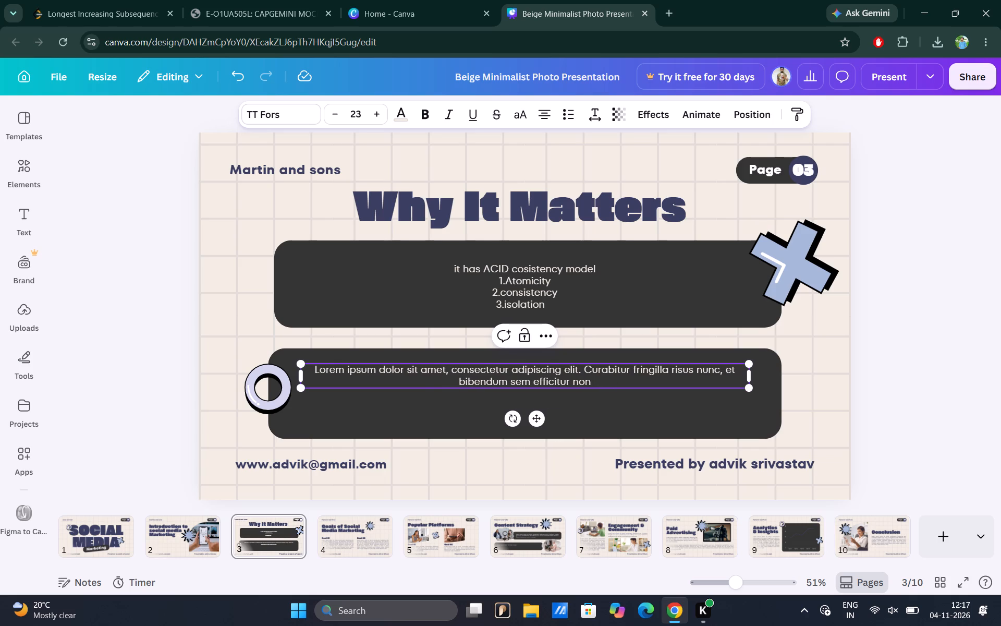
{"action": "key", "text": "BackSpace"}
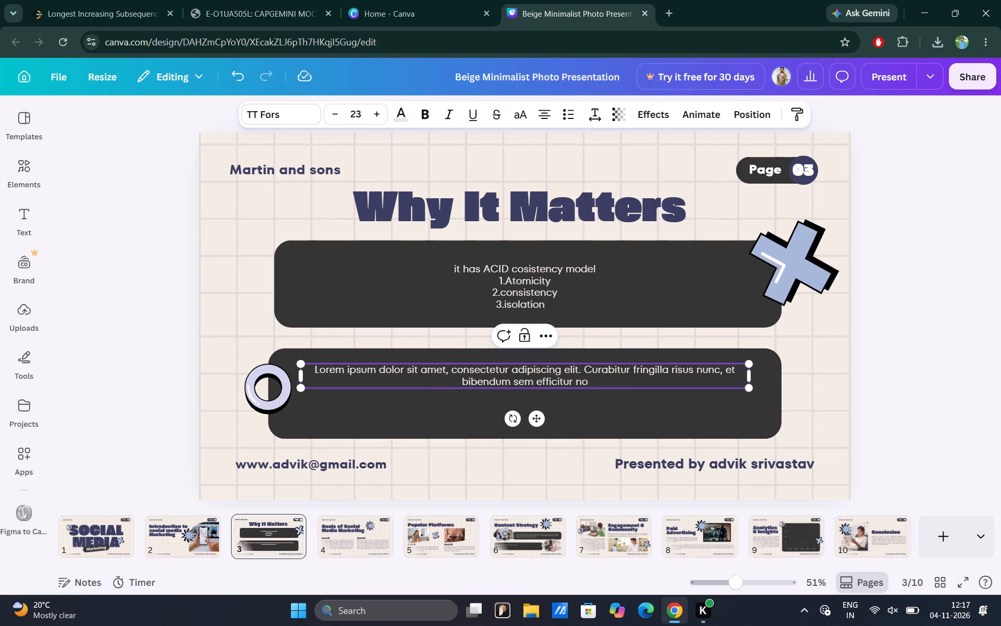
{"action": "key", "text": "plus"}
{"action": "key", "text": "BackSpace"}
{"action": "key", "text": "BackSpace"}
{"action": "key", "text": "BackSpace"}
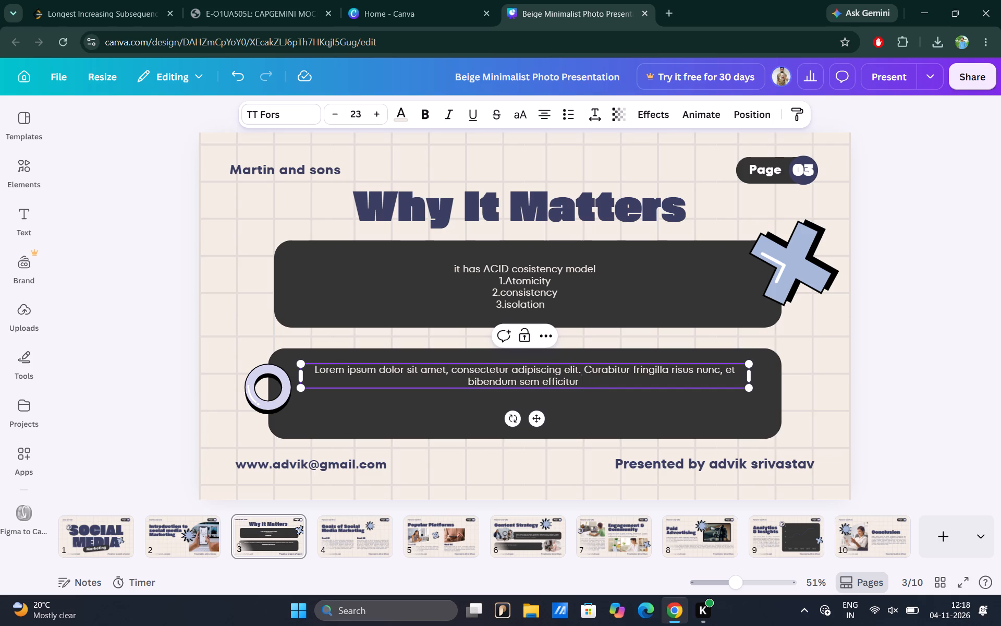
{"action": "key", "text": "BackSpace"}
{"action": "key", "text": "BackSpace"}
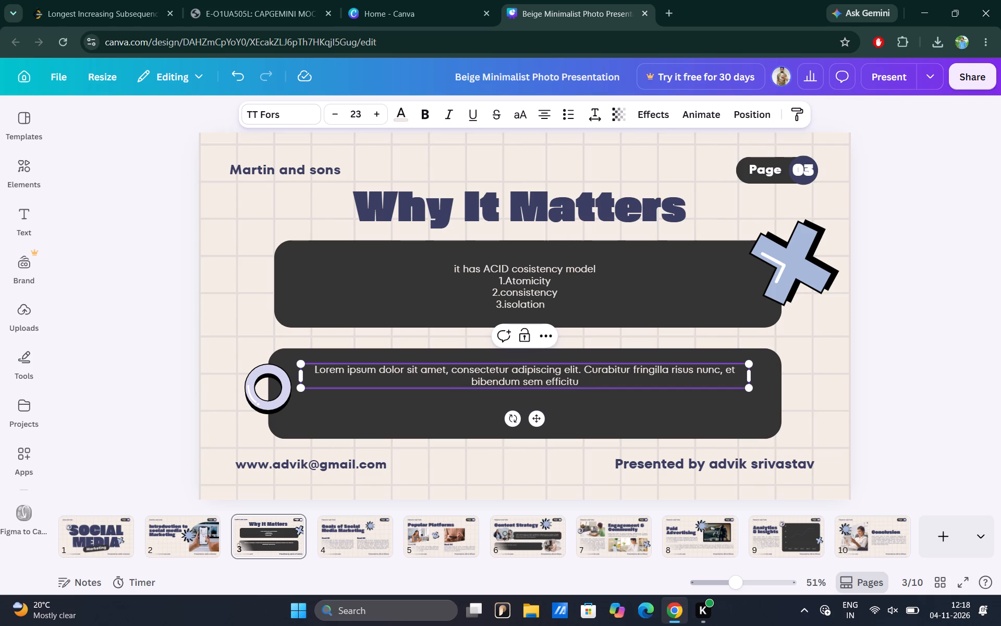
{"action": "key", "text": "plus"}
{"action": "key", "text": "BackSpace"}
{"action": "key", "text": "plus"}
{"action": "key", "text": "BackSpace"}
{"action": "key", "text": "BackSpace"}
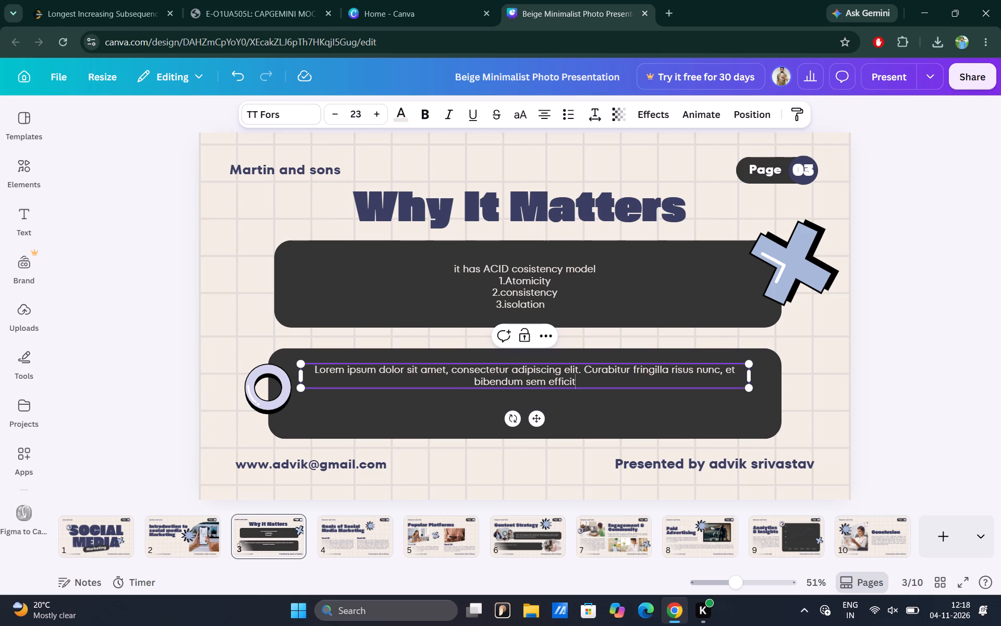
{"action": "key", "text": "BackSpace"}
{"action": "key", "text": "BackSpace"}
{"action": "key", "text": "BackSpace"}
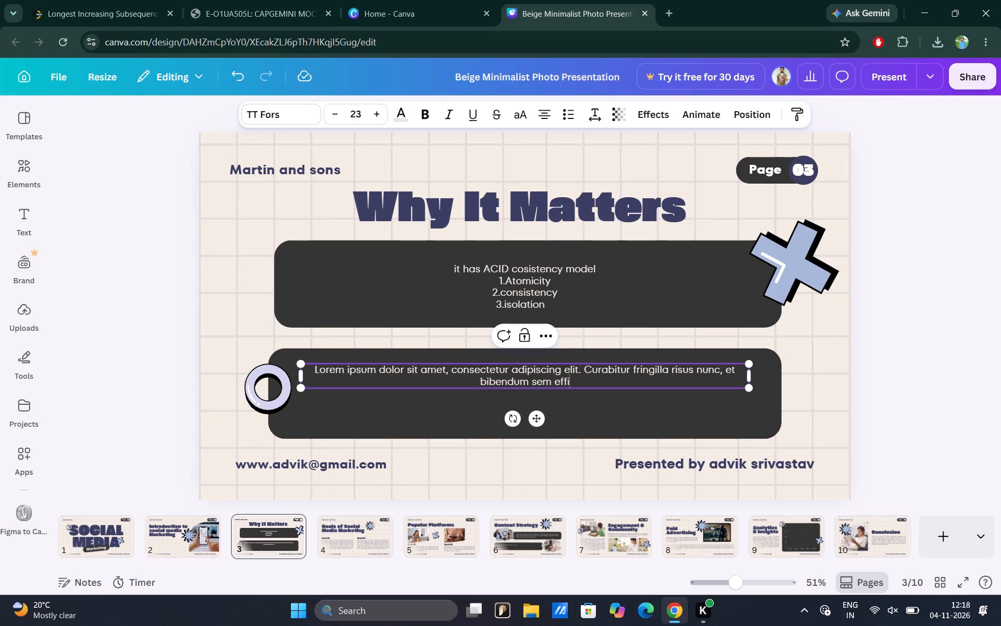
{"action": "key", "text": "BackSpace"}
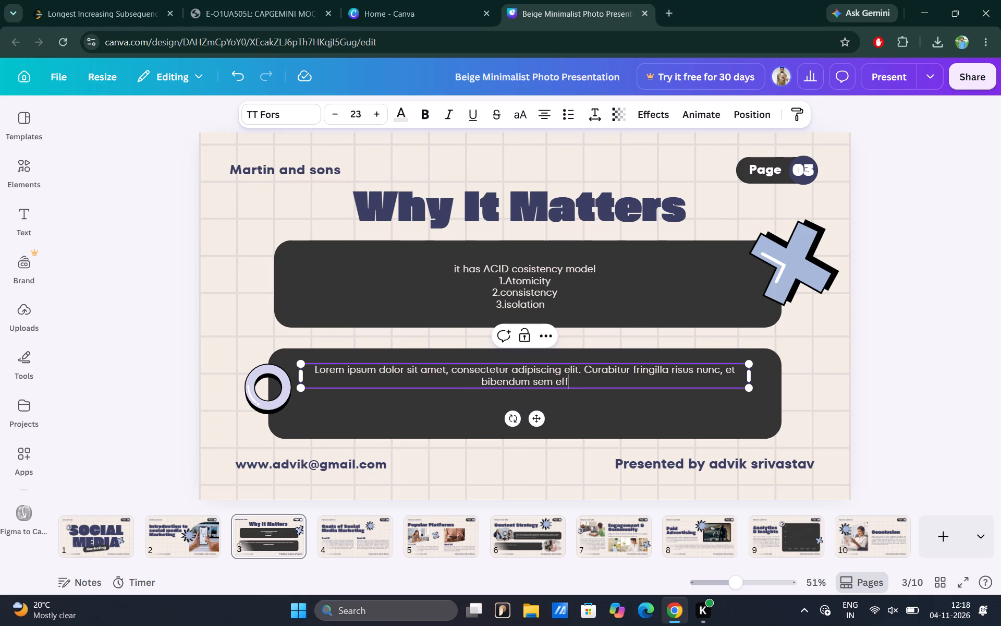
{"action": "key", "text": "BackSpace"}
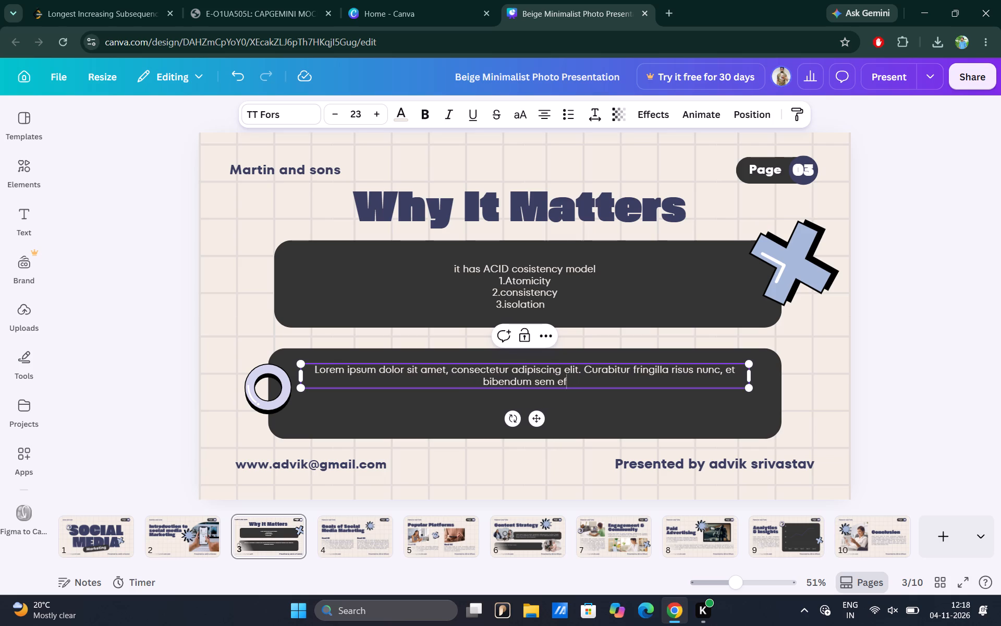
{"action": "key", "text": "BackSpace"}
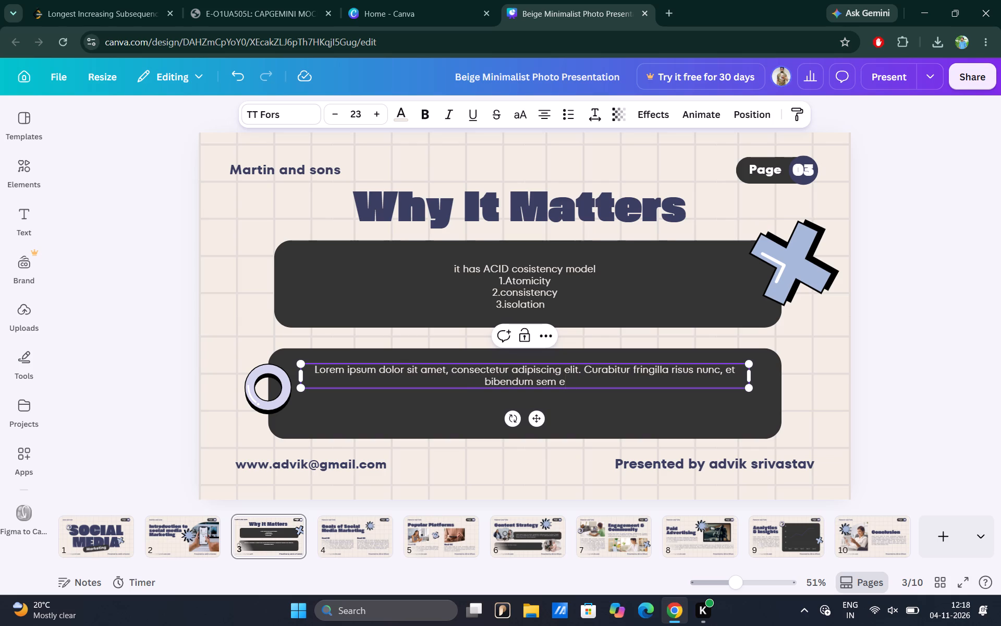
{"action": "key", "text": "BackSpace"}
{"action": "key", "text": "BackSpace"}
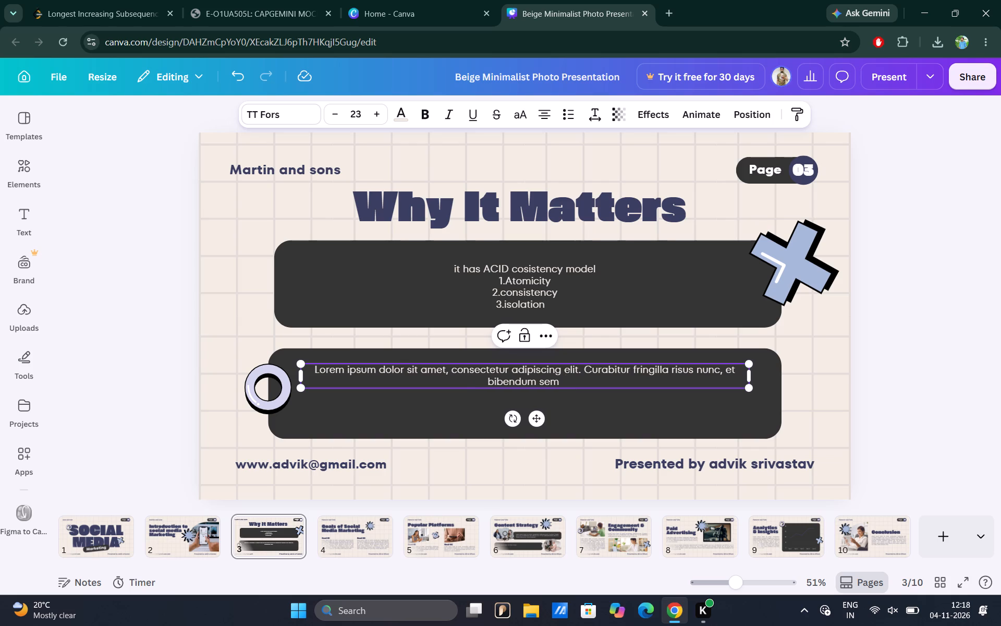
Delete the placeholder words "et bibendum sem" from the end of the lower dark box's paragraph.
{"action": "key", "text": "BackSpace"}
{"action": "key", "text": "BackSpace"}
{"action": "key", "text": "BackSpace"}
{"action": "key", "text": "BackSpace"}
{"action": "key", "text": "BackSpace"}
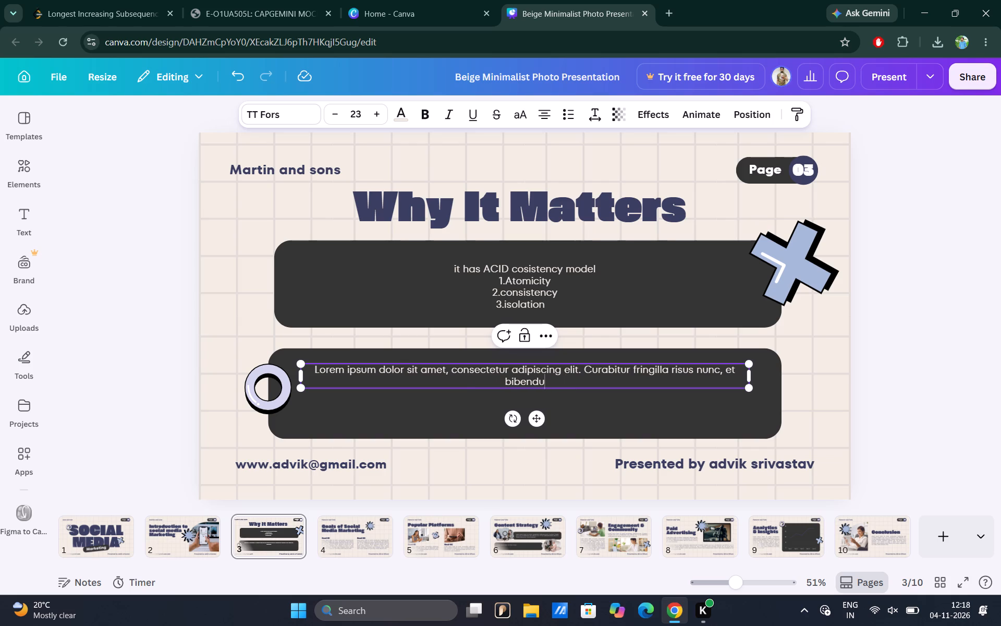
{"action": "key", "text": "BackSpace"}
{"action": "key", "text": "BackSpace"}
{"action": "key", "text": "BackSpace"}
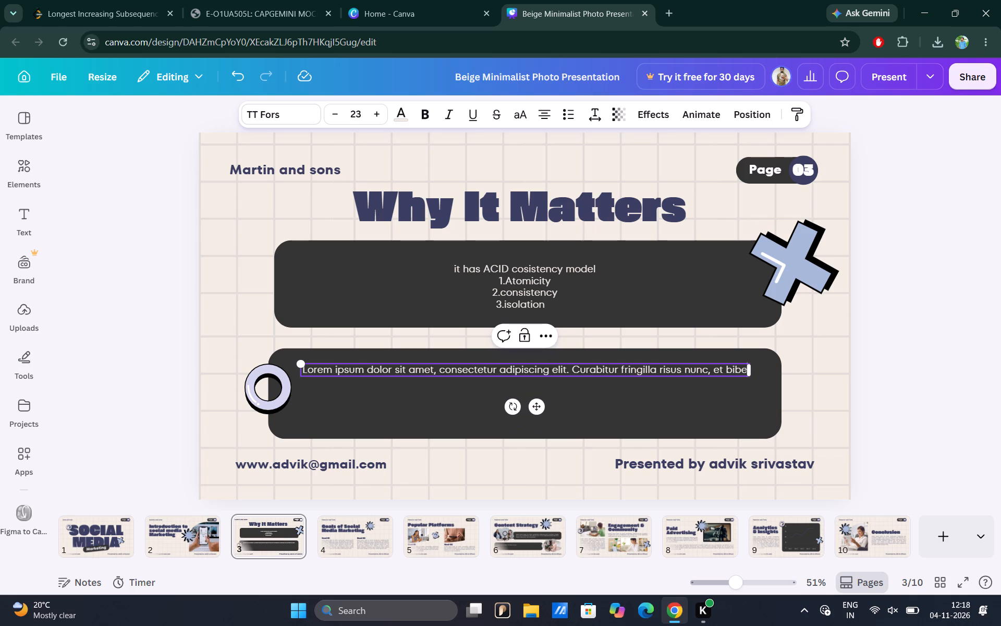
{"action": "key", "text": "BackSpace"}
{"action": "key", "text": "BackSpace"}
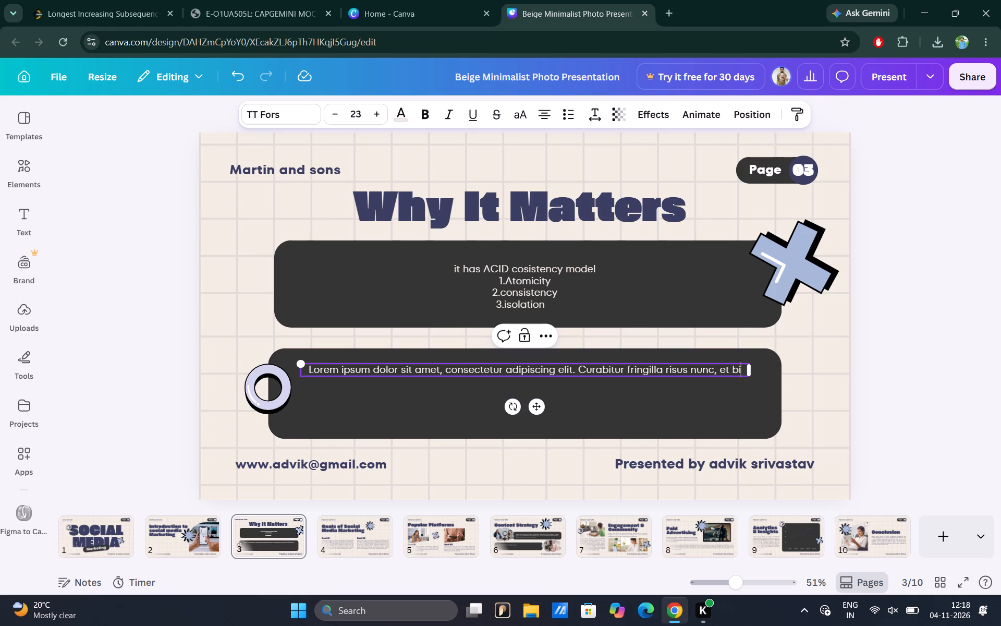
{"action": "key", "text": "BackSpace"}
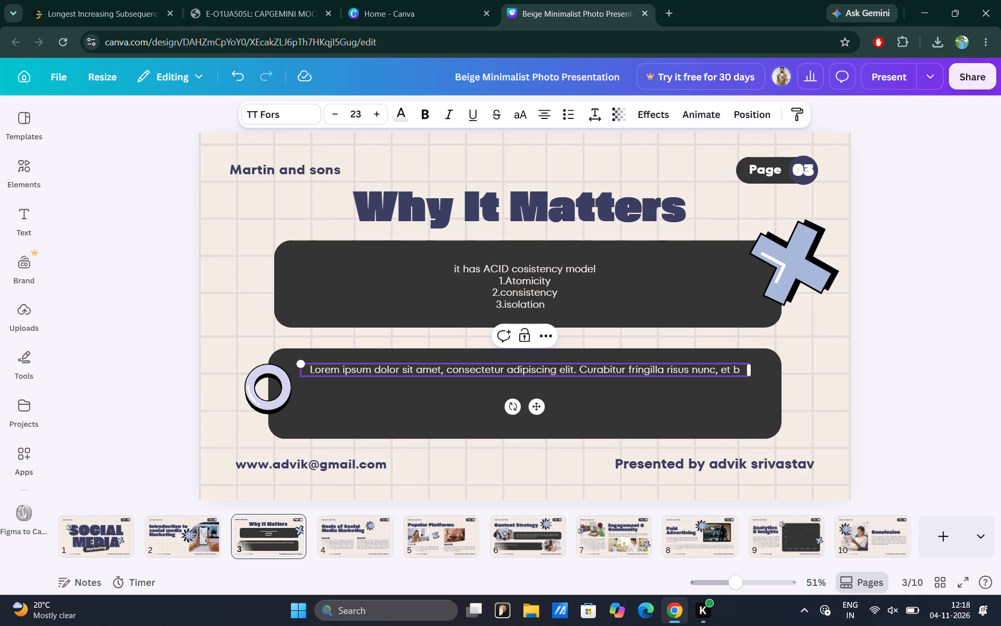
{"action": "key", "text": "BackSpace"}
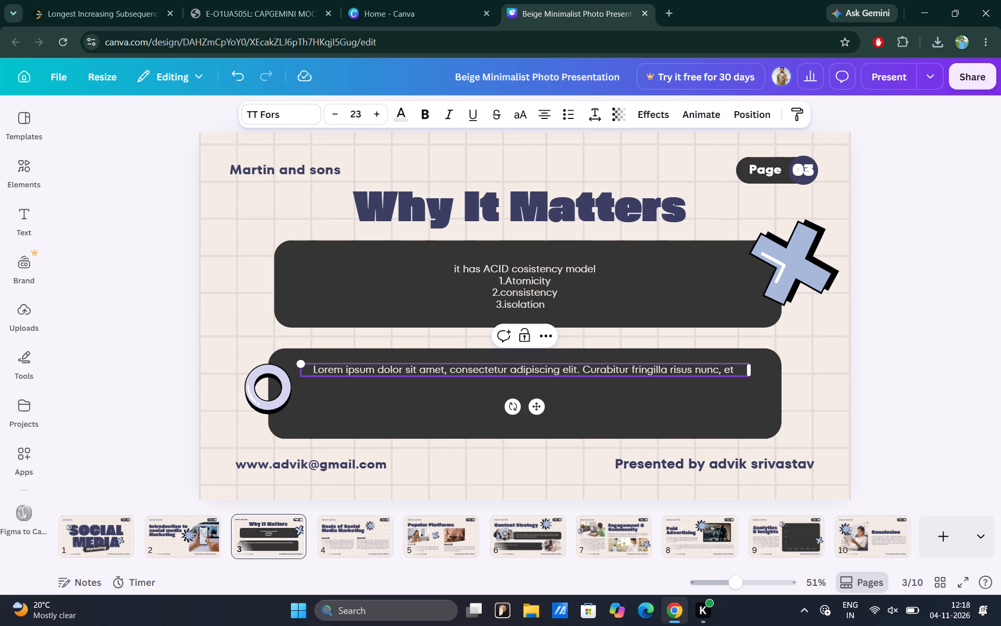
{"action": "key", "text": "BackSpace"}
{"action": "key", "text": "BackSpace"}
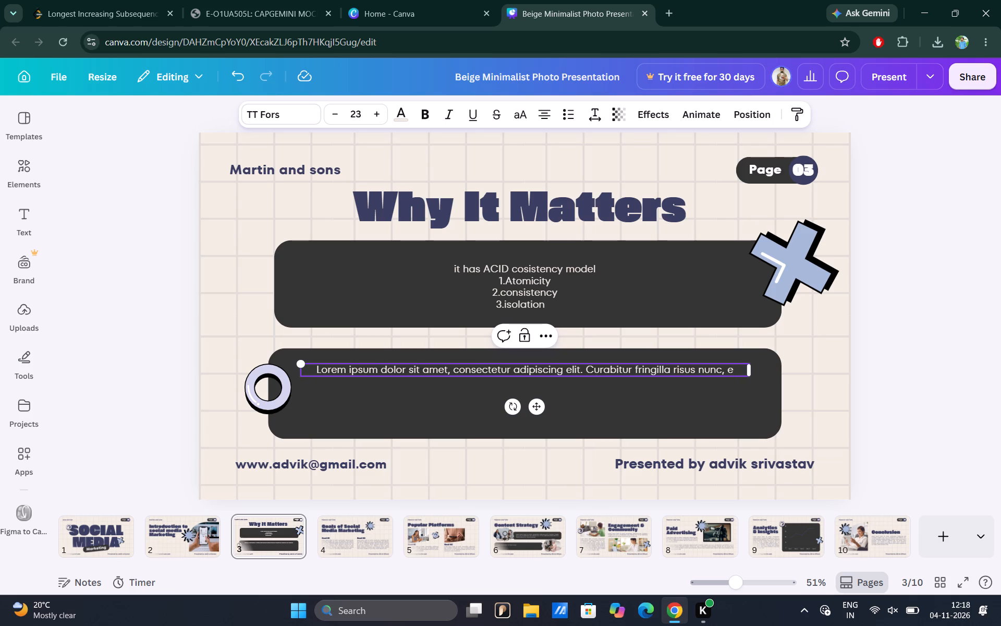
{"action": "key", "text": "BackSpace"}
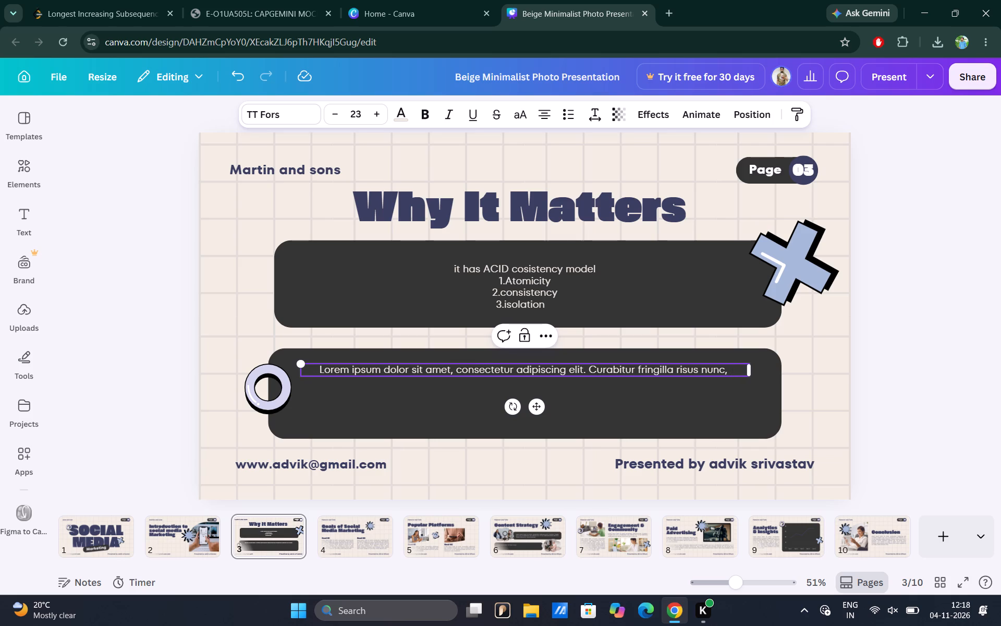
{"action": "key", "text": "BackSpace"}
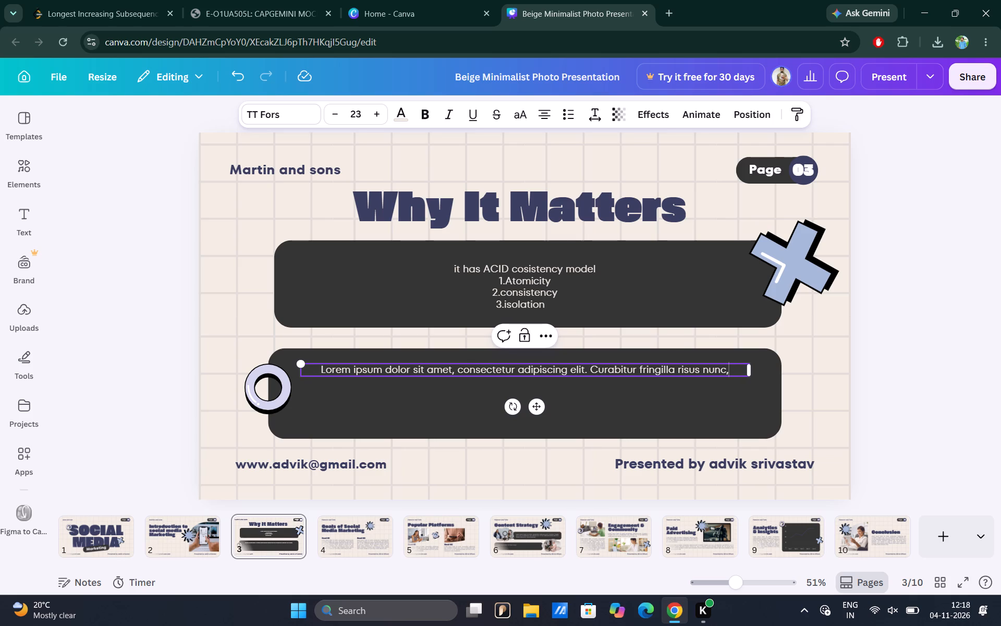
Delete the placeholder words "risus nunc," from the end of the lower dark box's paragraph.
{"action": "key", "text": "BackSpace"}
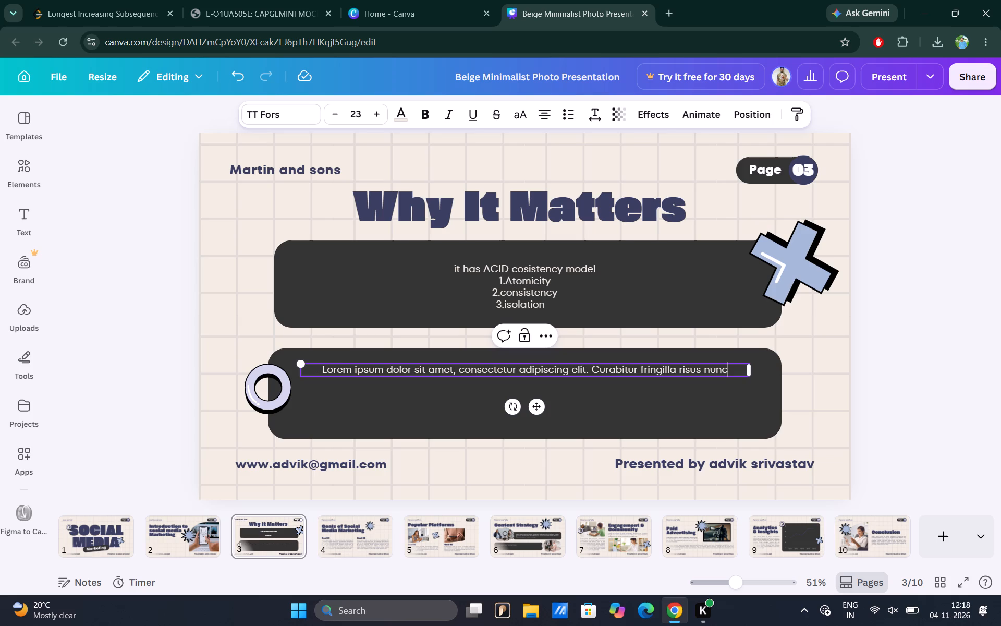
{"action": "key", "text": "BackSpace"}
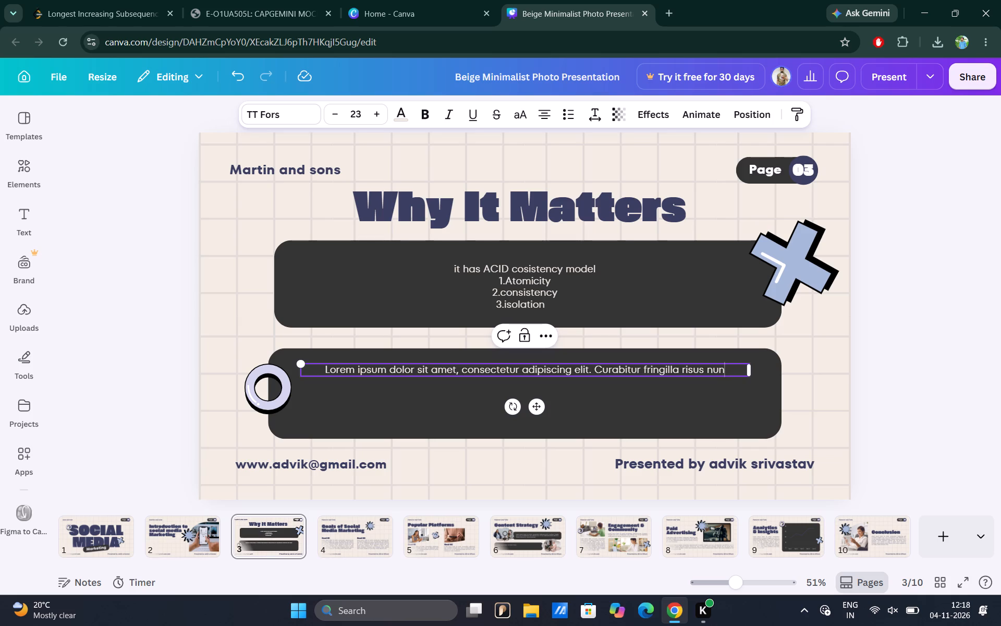
{"action": "key", "text": "BackSpace"}
{"action": "key", "text": "BackSpace"}
{"action": "key", "text": "BackSpace"}
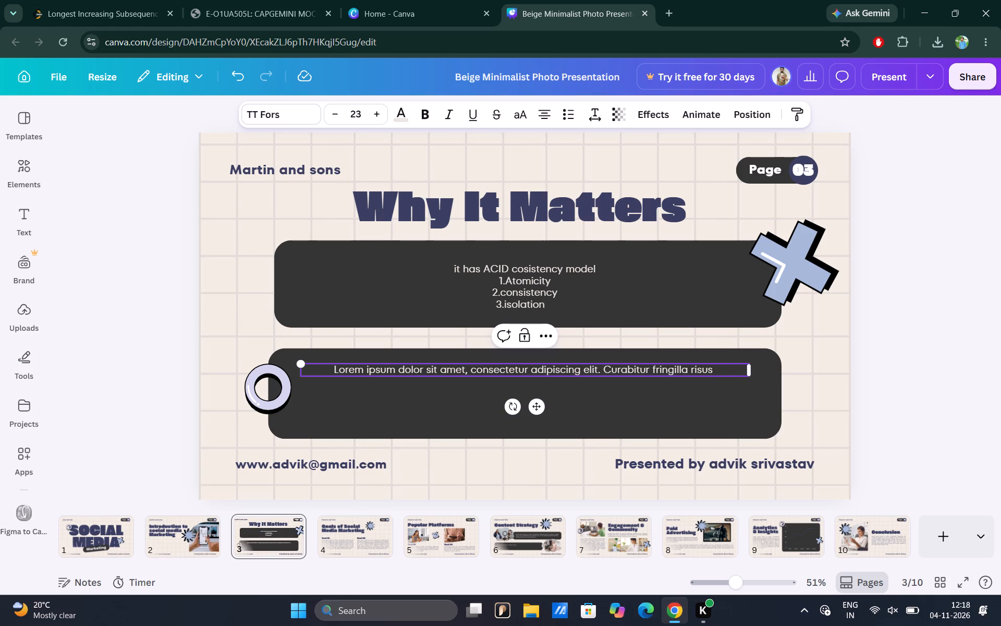
{"action": "key", "text": "BackSpace"}
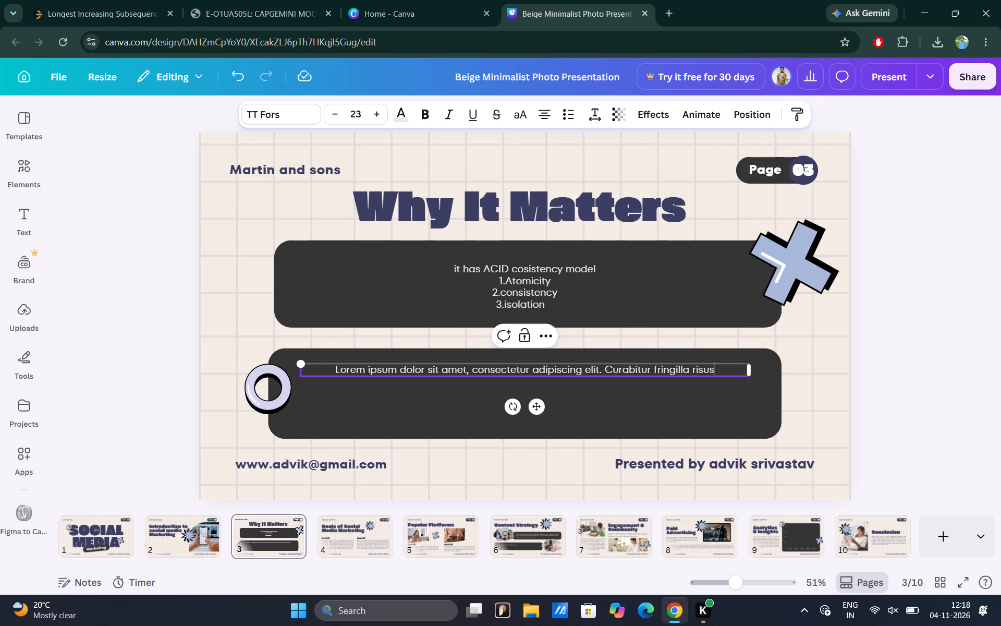
{"action": "key", "text": "BackSpace"}
{"action": "key", "text": "BackSpace"}
{"action": "key", "text": "BackSpace"}
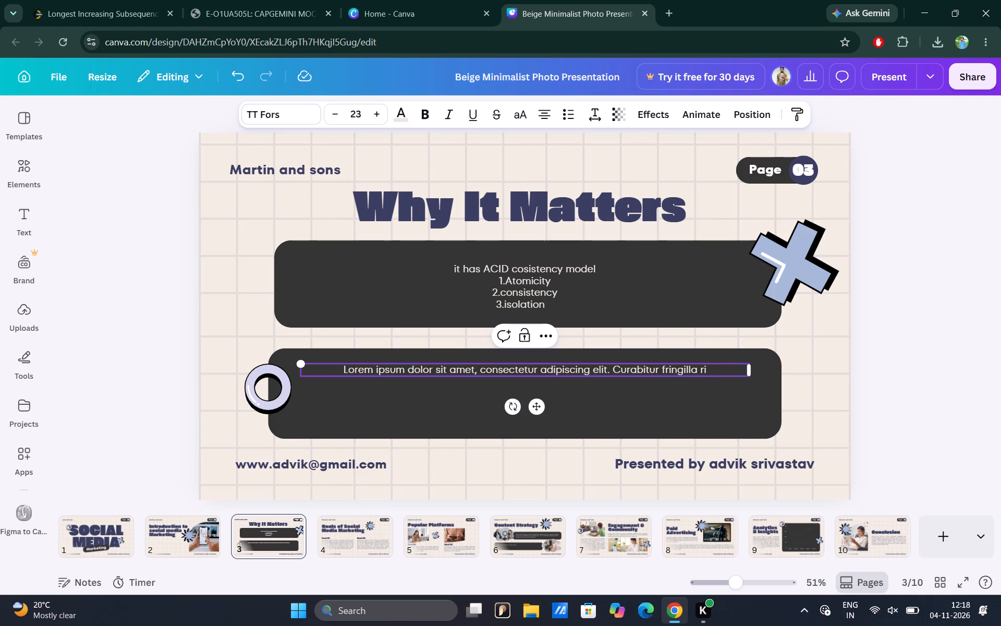
{"action": "key", "text": "BackSpace"}
{"action": "key", "text": "BackSpace"}
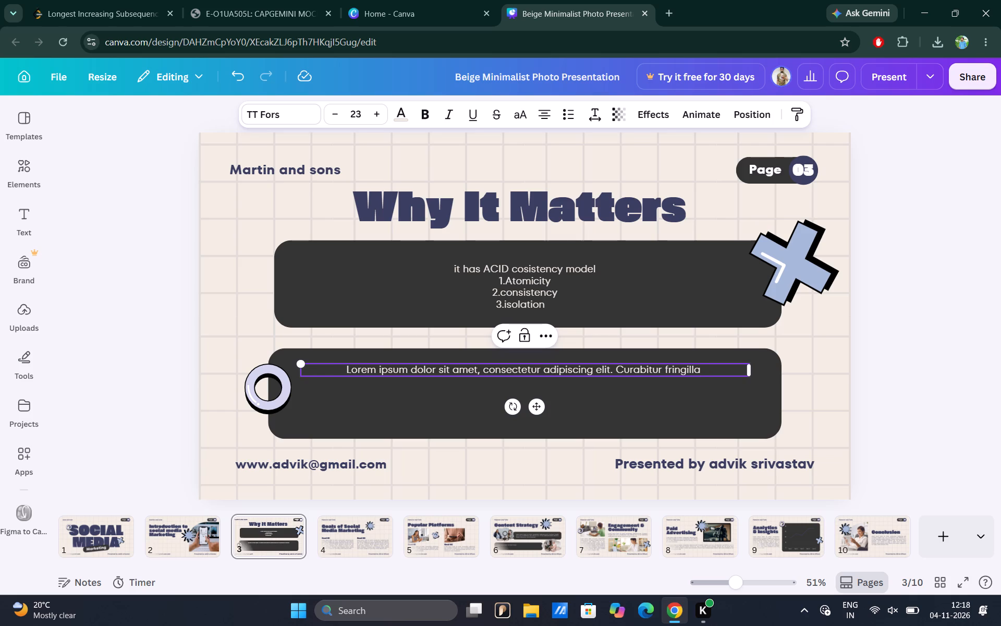
{"action": "key", "text": "BackSpace"}
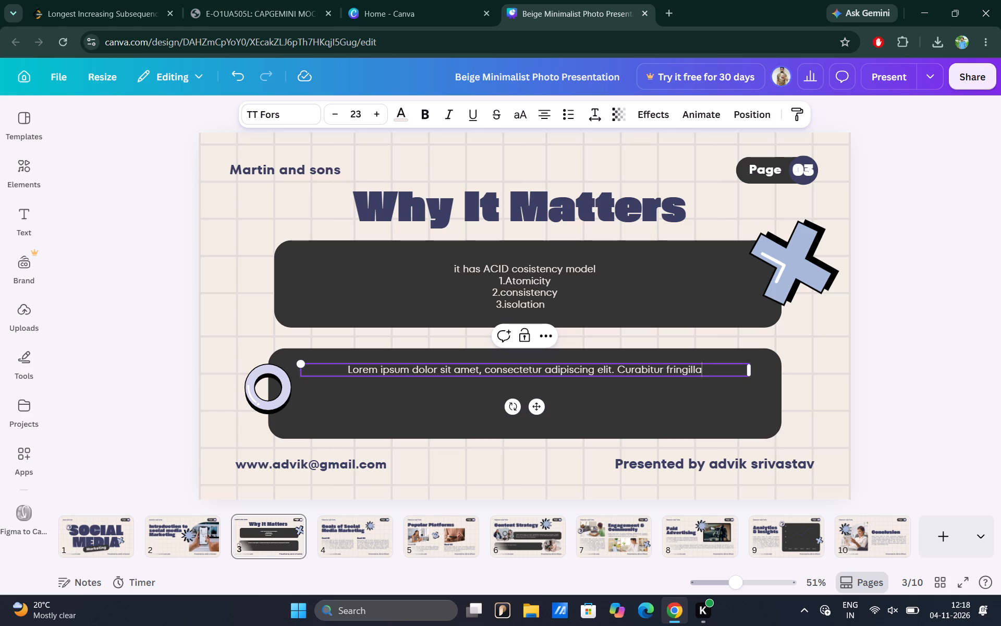
Delete the placeholder word "fringilla" from the end of the lower dark box's paragraph.
{"action": "key", "text": "BackSpace"}
{"action": "key", "text": "BackSpace"}
{"action": "key", "text": "BackSpace"}
{"action": "key", "text": "BackSpace"}
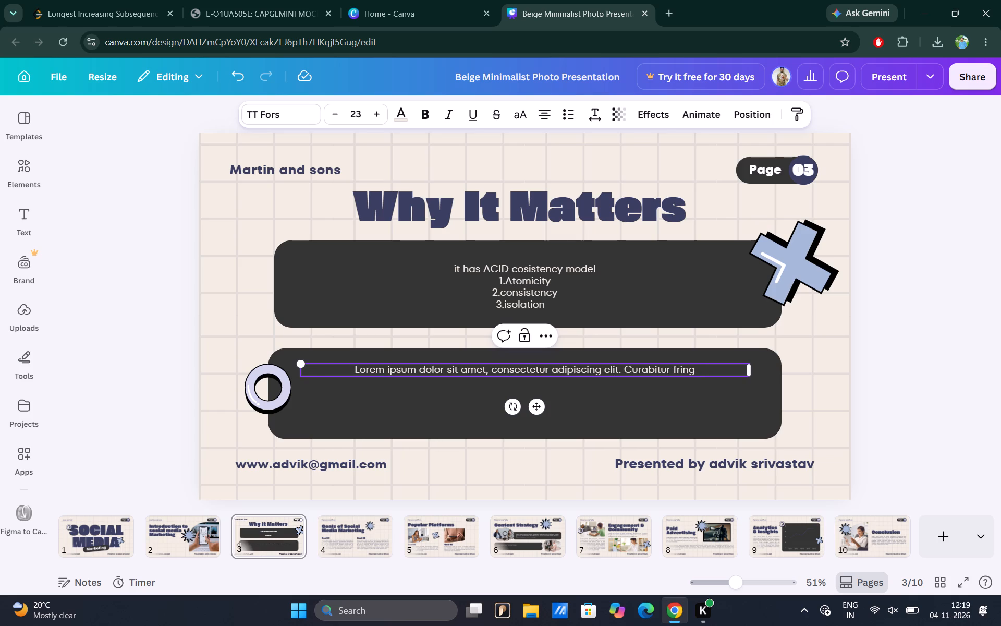
{"action": "key", "text": "BackSpace"}
{"action": "key", "text": "BackSpace"}
{"action": "key", "text": "BackSpace"}
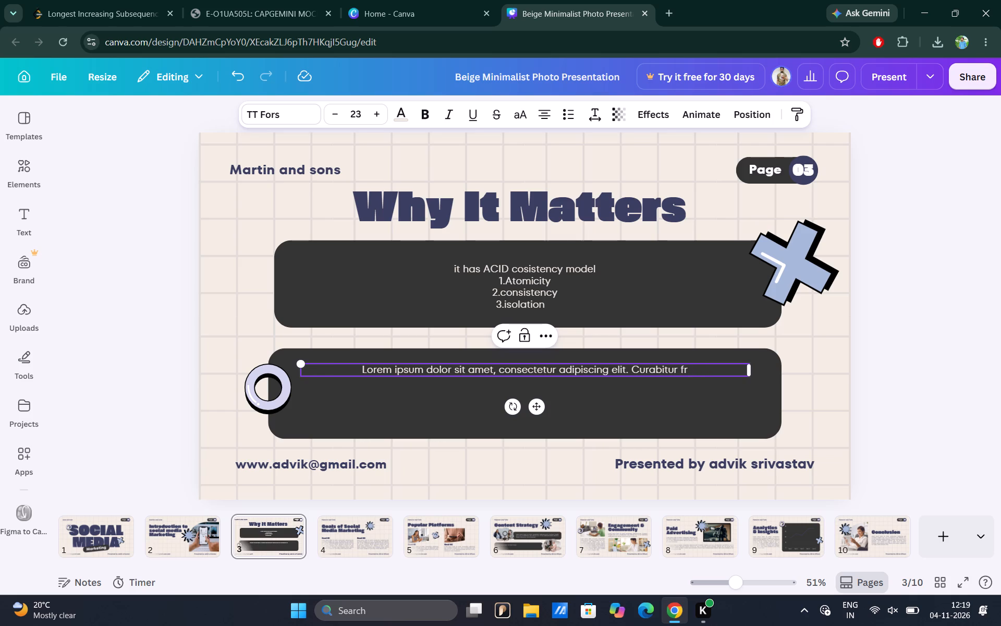
{"action": "key", "text": "BackSpace"}
{"action": "key", "text": "BackSpace"}
{"action": "key", "text": "BackSpace"}
Delete the placeholder word "Curabitur" from the end of the lower dark box's paragraph.
{"action": "key", "text": "BackSpace"}
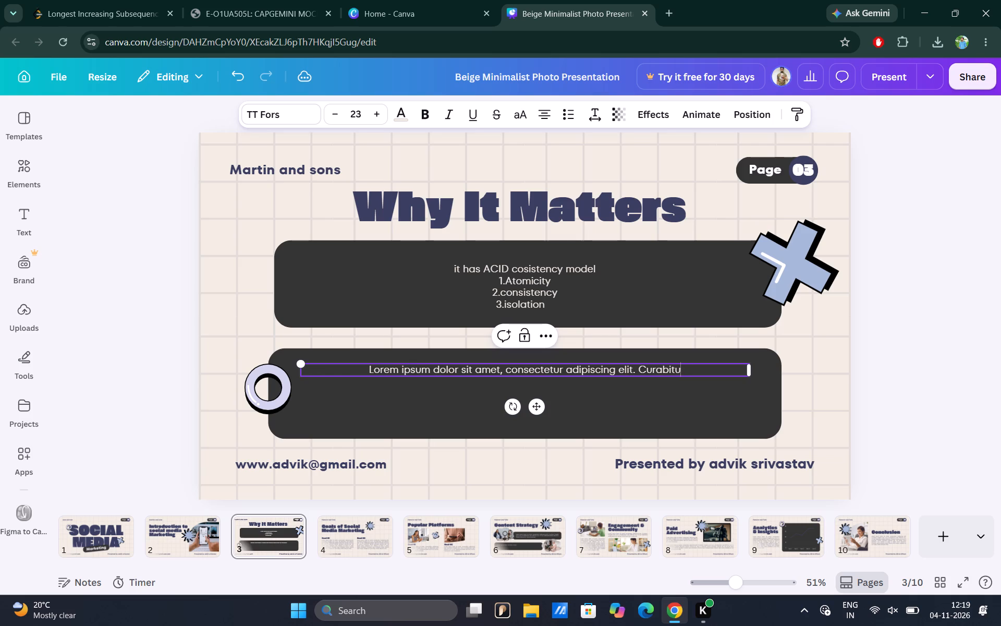
{"action": "key", "text": "BackSpace"}
{"action": "key", "text": "BackSpace"}
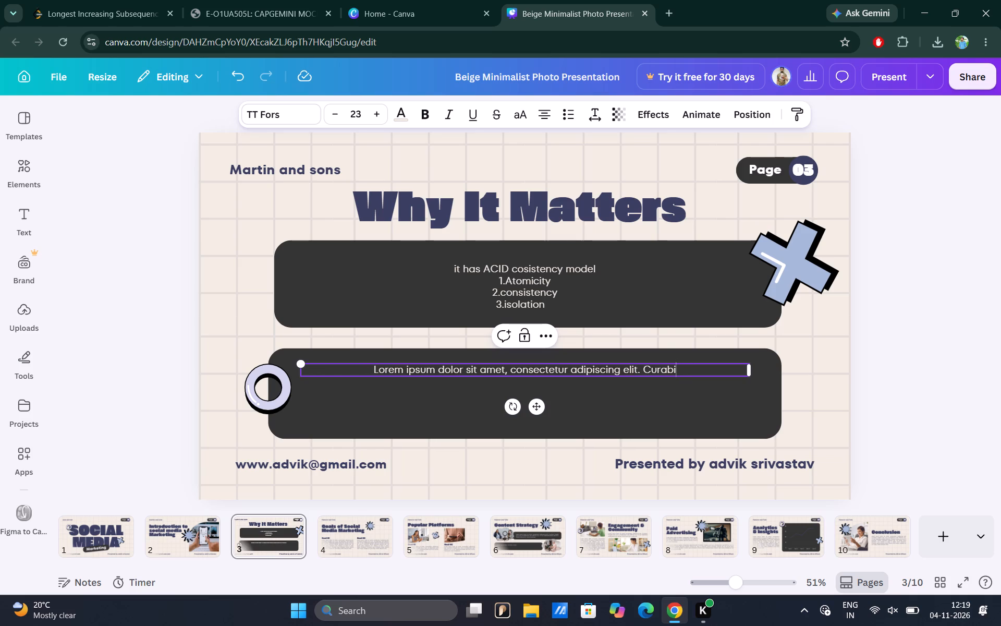
{"action": "key", "text": "BackSpace"}
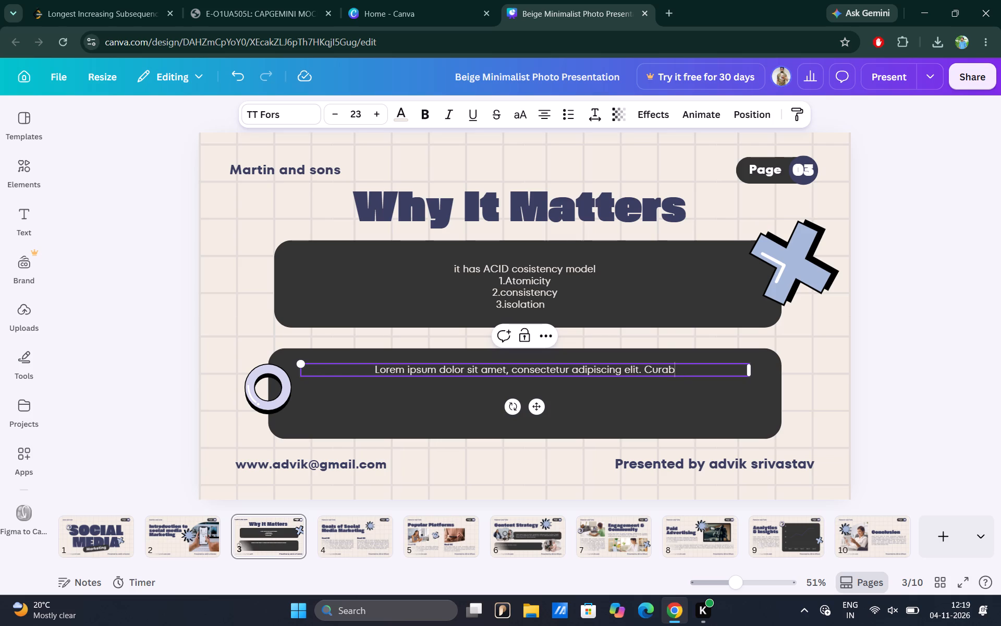
{"action": "key", "text": "BackSpace"}
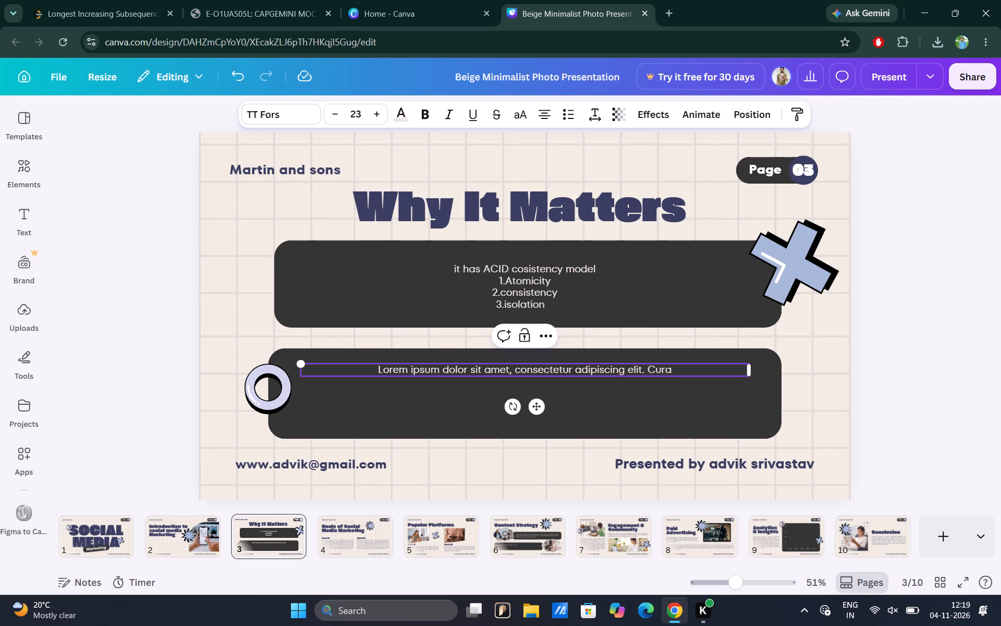
{"action": "key", "text": "BackSpace"}
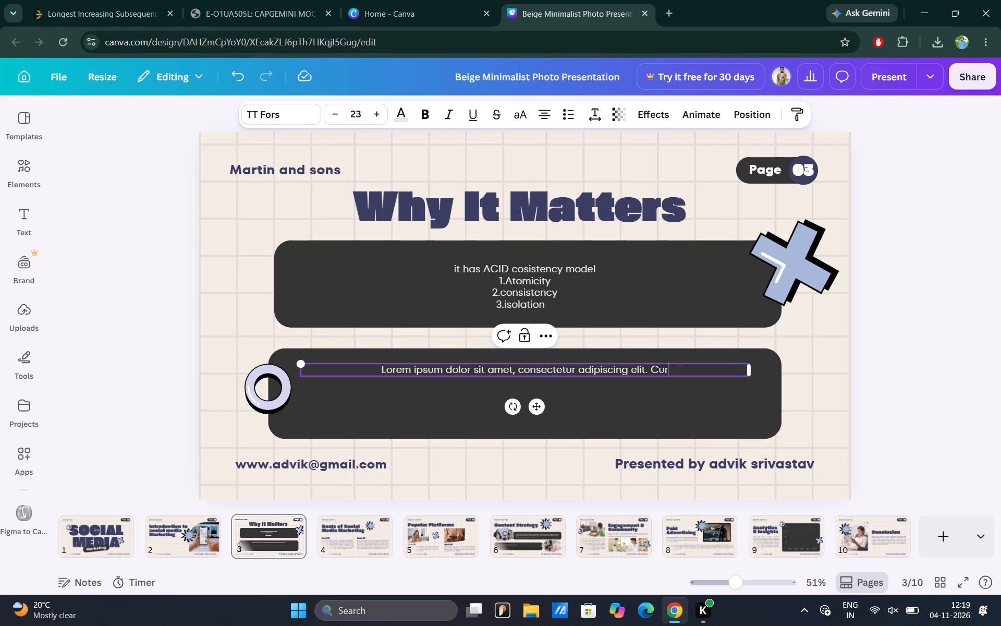
{"action": "key", "text": "BackSpace"}
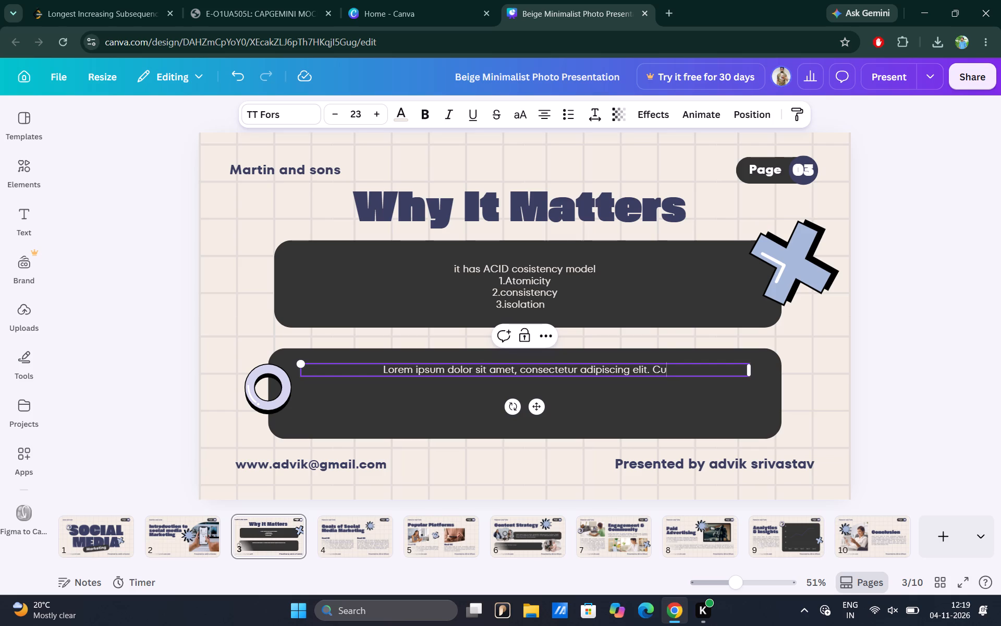
{"action": "key", "text": "BackSpace"}
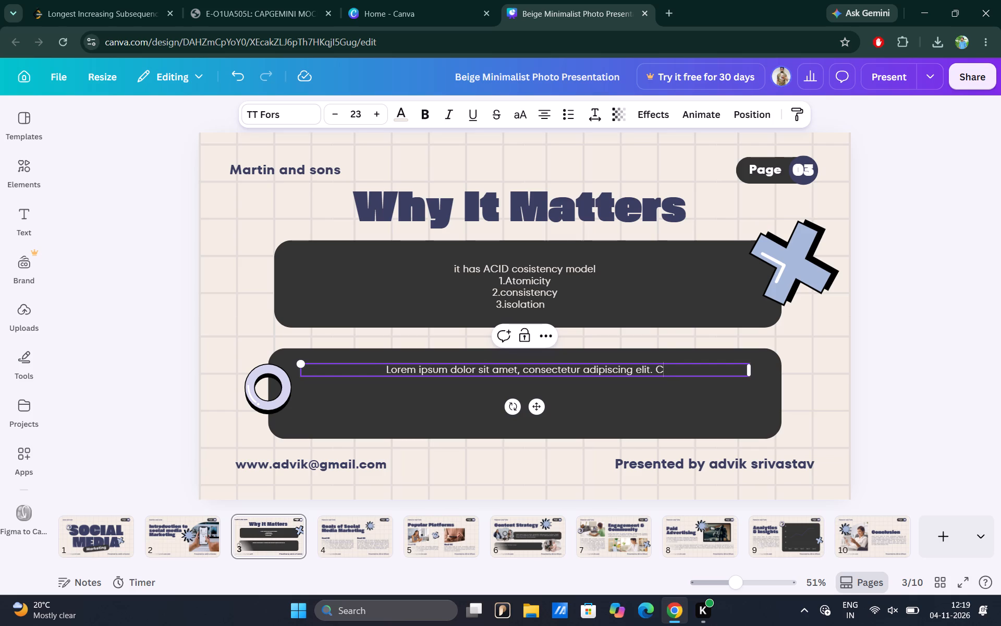
{"action": "key", "text": "BackSpace"}
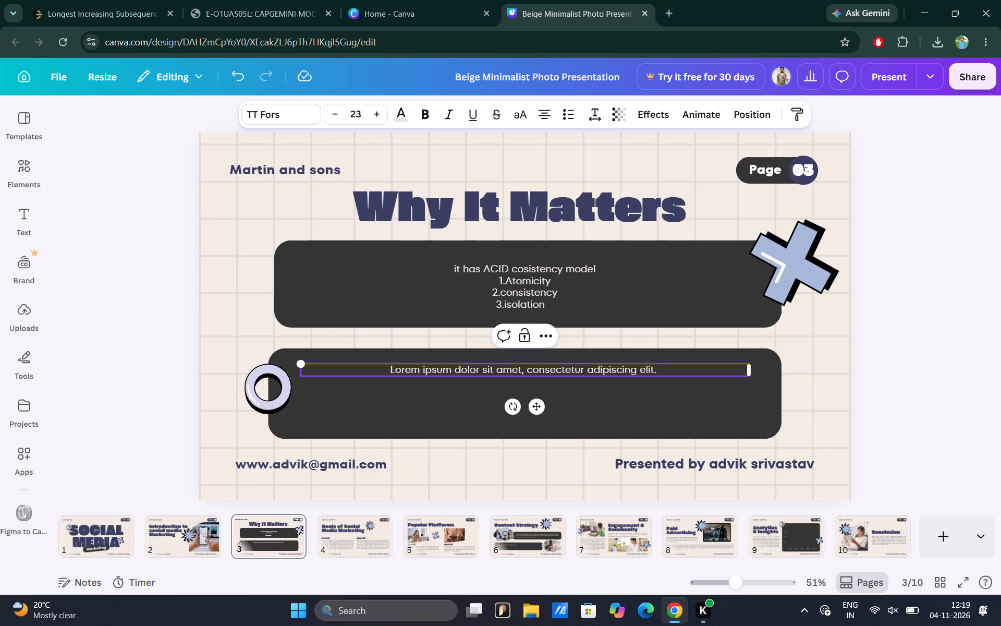
Delete the placeholder words "adipiscing elit." from the end of the lower dark box's text.
{"action": "key", "text": "BackSpace"}
{"action": "key", "text": "BackSpace"}
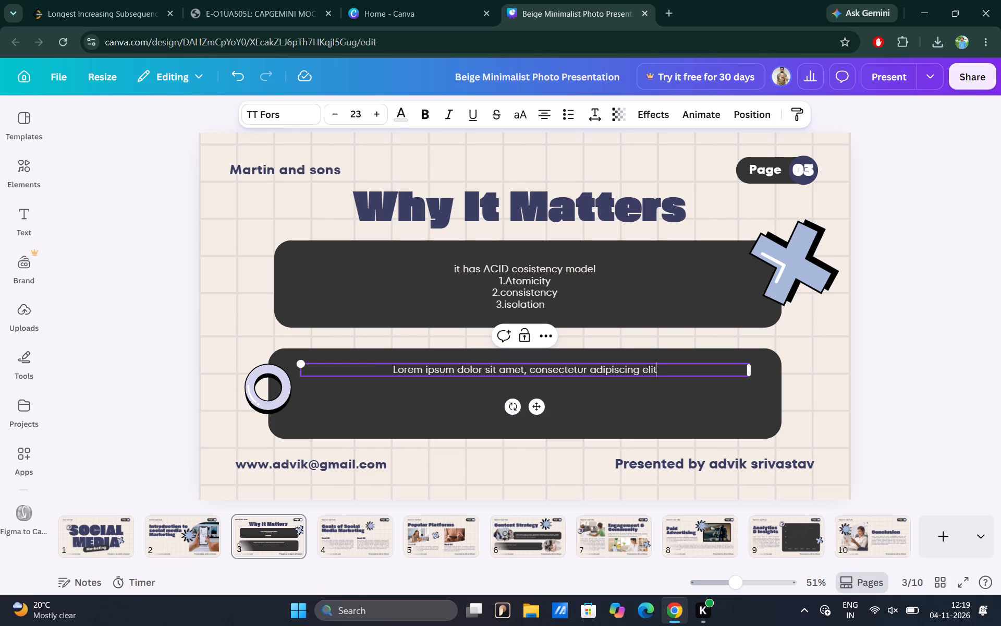
{"action": "key", "text": "BackSpace"}
{"action": "key", "text": "BackSpace"}
{"action": "key", "text": "BackSpace"}
{"action": "key", "text": "BackSpace"}
{"action": "key", "text": "BackSpace"}
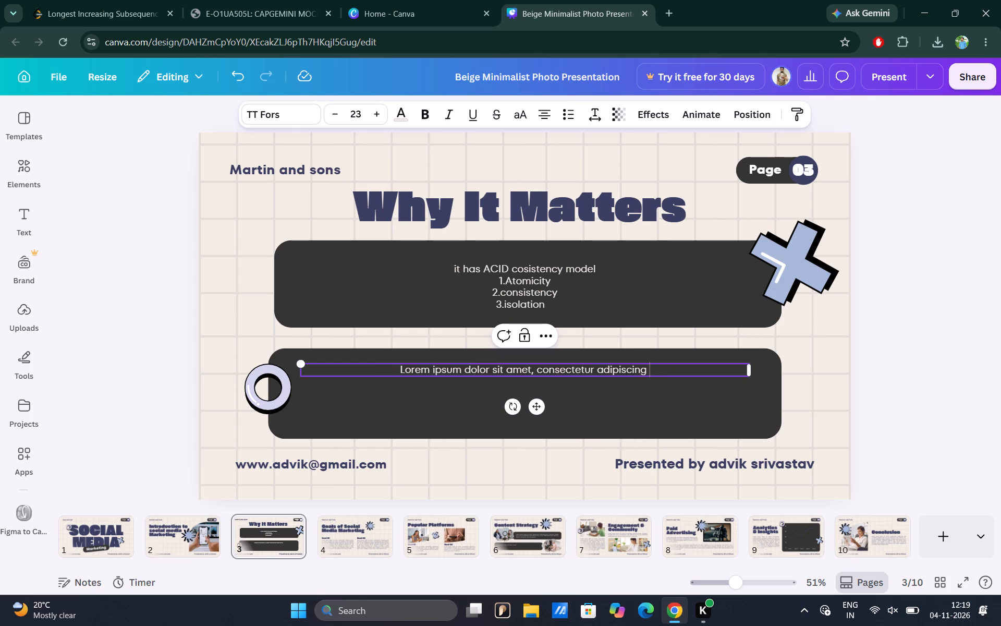
{"action": "key", "text": "BackSpace"}
{"action": "key", "text": "BackSpace"}
{"action": "key", "text": "BackSpace"}
{"action": "key", "text": "BackSpace"}
{"action": "key", "text": "BackSpace"}
{"action": "key", "text": "BackSpace"}
{"action": "key", "text": "BackSpace"}
{"action": "key", "text": "BackSpace"}
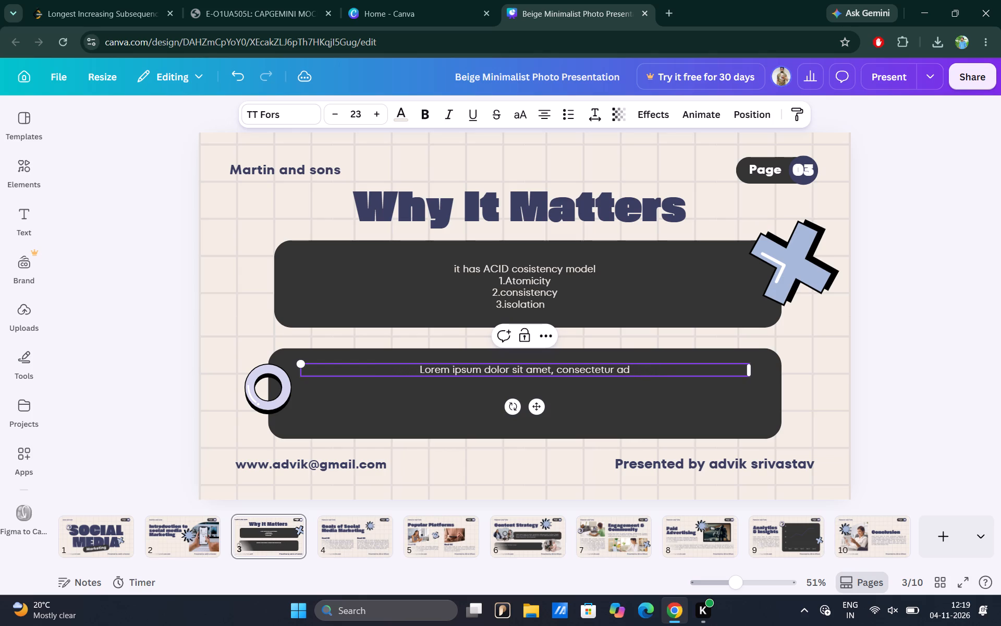
{"action": "key", "text": "BackSpace"}
{"action": "key", "text": "BackSpace"}
Delete the placeholder word "consectetur" from the end of the lower dark box's text.
{"action": "key", "text": "BackSpace"}
{"action": "key", "text": "BackSpace"}
{"action": "key", "text": "BackSpace"}
{"action": "key", "text": "BackSpace"}
{"action": "key", "text": "BackSpace"}
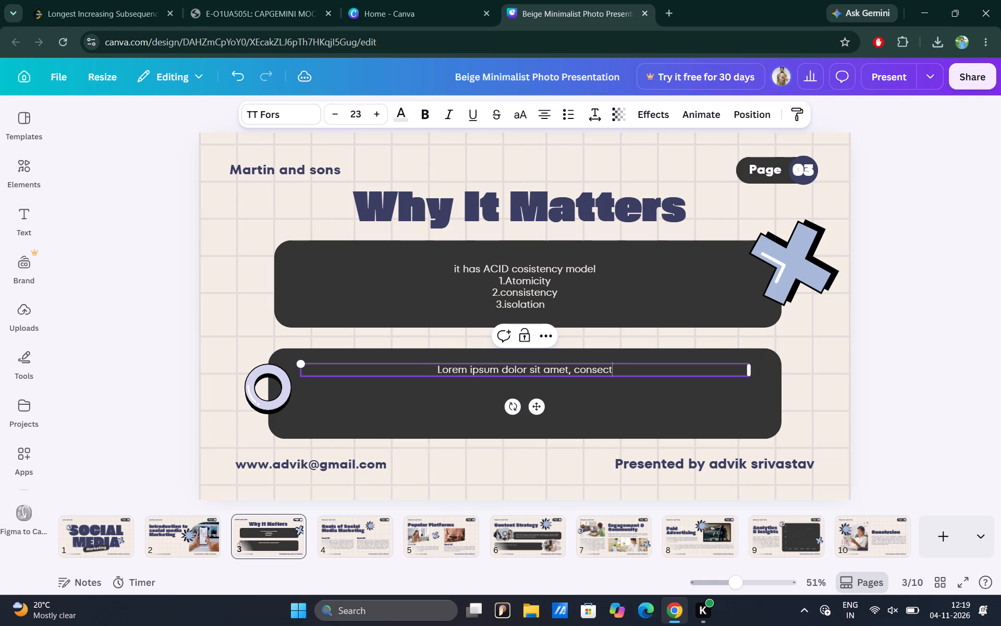
{"action": "key", "text": "BackSpace"}
{"action": "key", "text": "BackSpace"}
{"action": "key", "text": "BackSpace"}
{"action": "key", "text": "BackSpace"}
{"action": "key", "text": "BackSpace"}
{"action": "key", "text": "BackSpace"}
{"action": "key", "text": "BackSpace"}
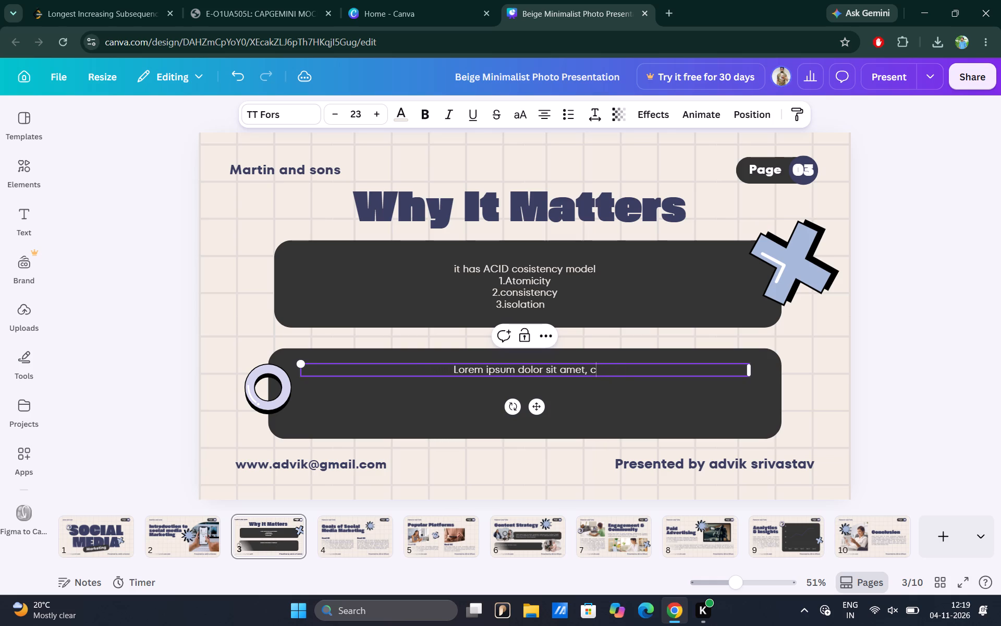
Delete the placeholder words "sit amet," from the end of the lower dark box's text.
{"action": "key", "text": "BackSpace"}
{"action": "key", "text": "BackSpace"}
{"action": "key", "text": "BackSpace"}
{"action": "key", "text": "BackSpace"}
{"action": "key", "text": "BackSpace"}
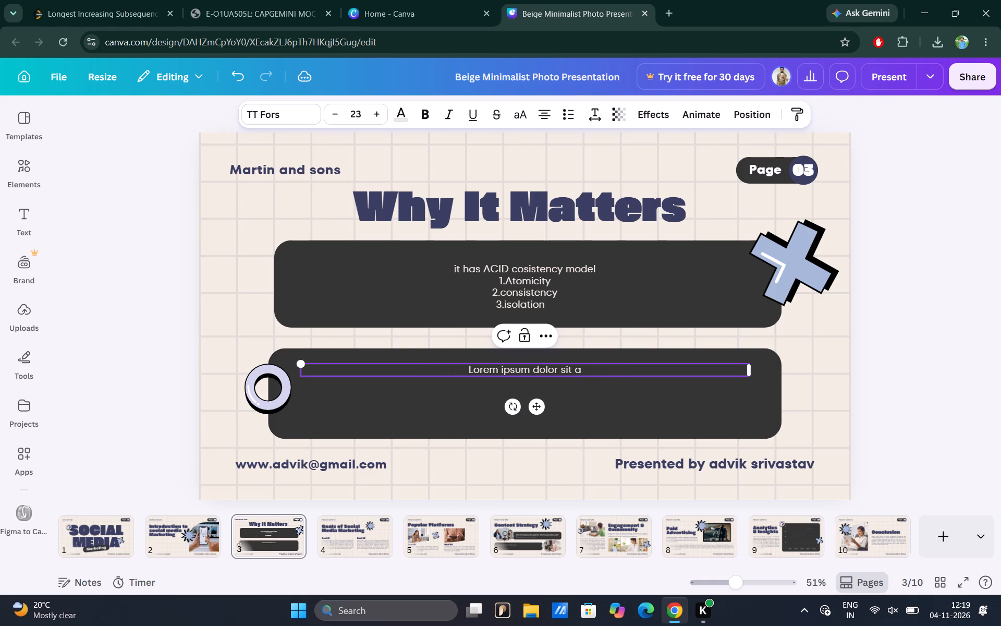
{"action": "key", "text": "BackSpace"}
{"action": "key", "text": "BackSpace"}
{"action": "key", "text": "BackSpace"}
{"action": "key", "text": "BackSpace"}
{"action": "key", "text": "BackSpace"}
{"action": "key", "text": "BackSpace"}
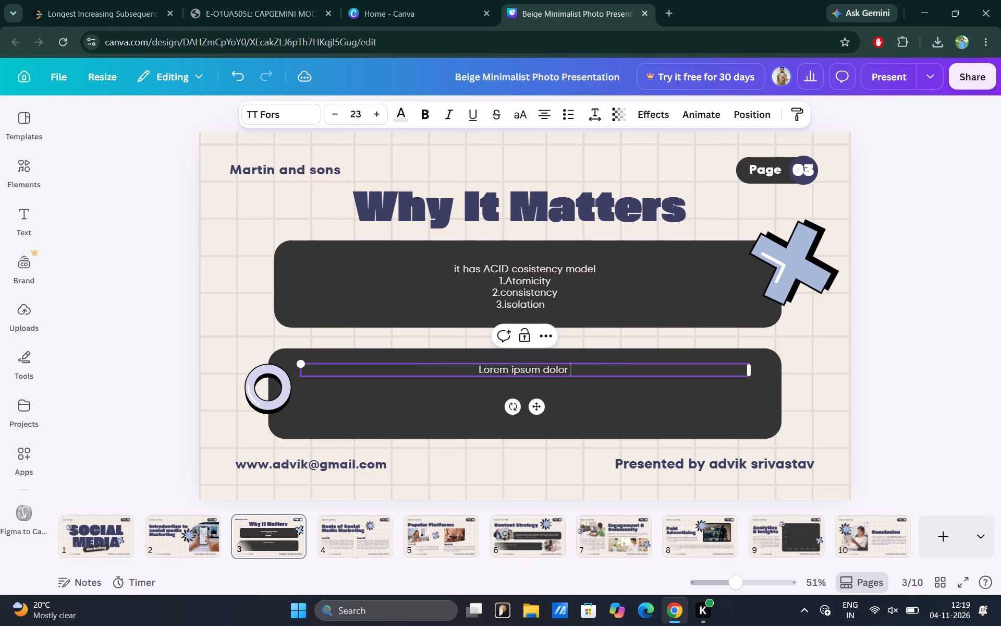
Clear the remaining placeholder words "Lorem ipsum dolor" from the lower dark box.
{"action": "key", "text": "BackSpace"}
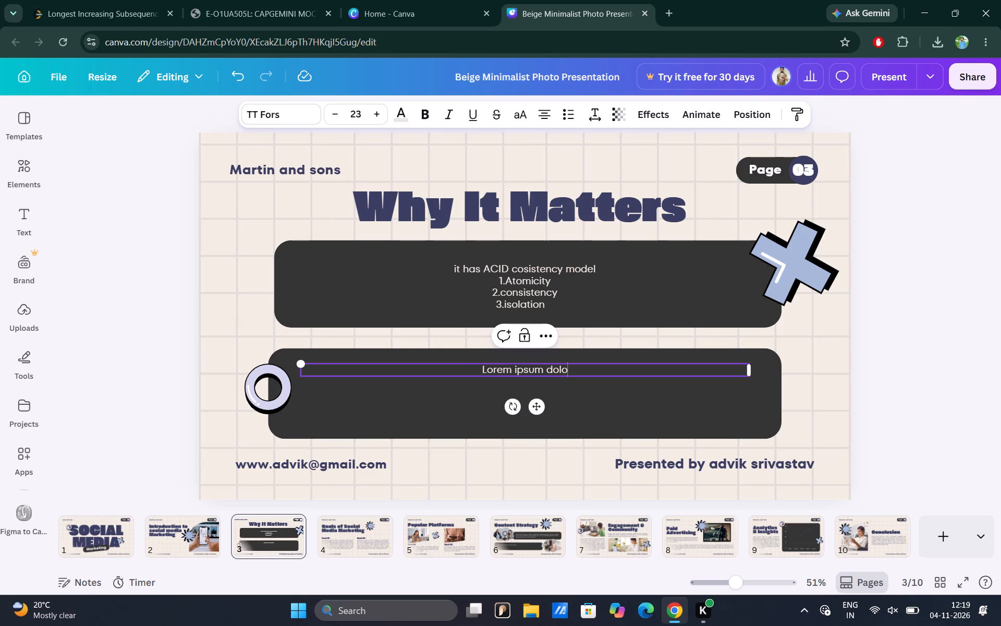
{"action": "key", "text": "BackSpace"}
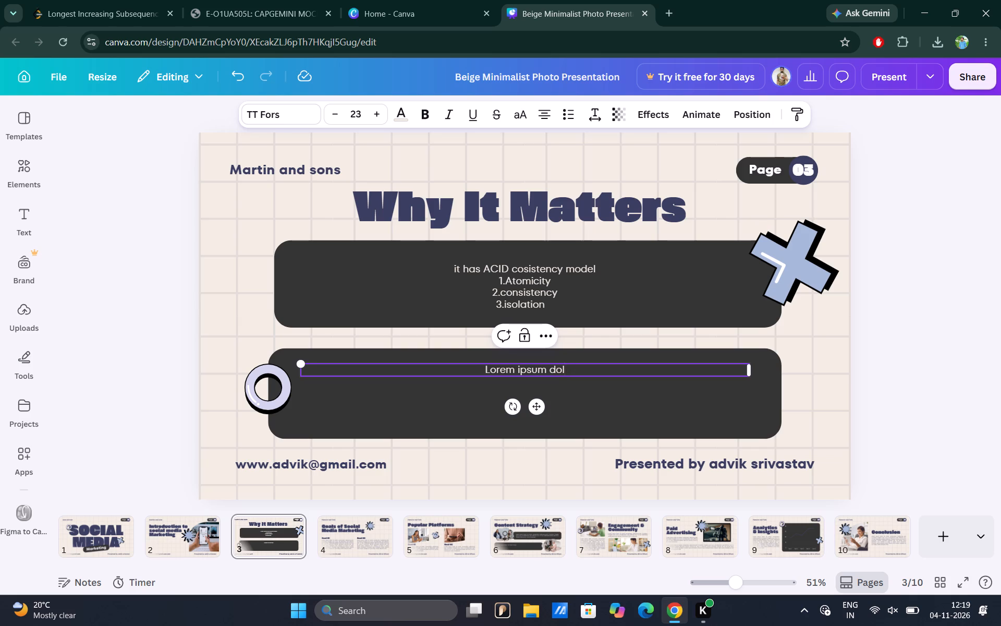
{"action": "key", "text": "BackSpace"}
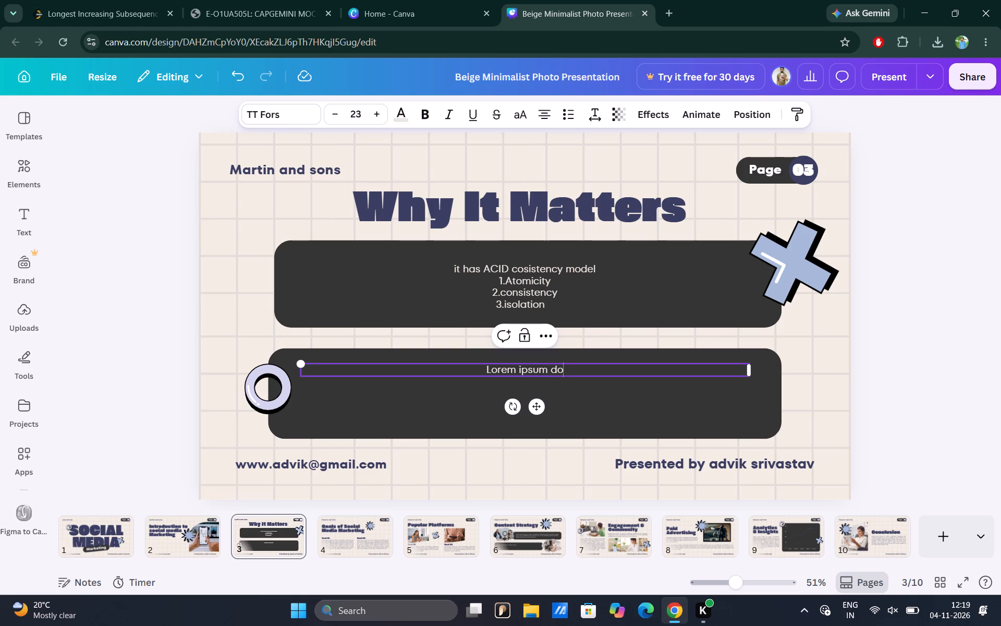
{"action": "key", "text": "BackSpace"}
{"action": "key", "text": "BackSpace"}
{"action": "key", "text": "BackSpace"}
{"action": "key", "text": "BackSpace"}
{"action": "key", "text": "BackSpace"}
{"action": "key", "text": "BackSpace"}
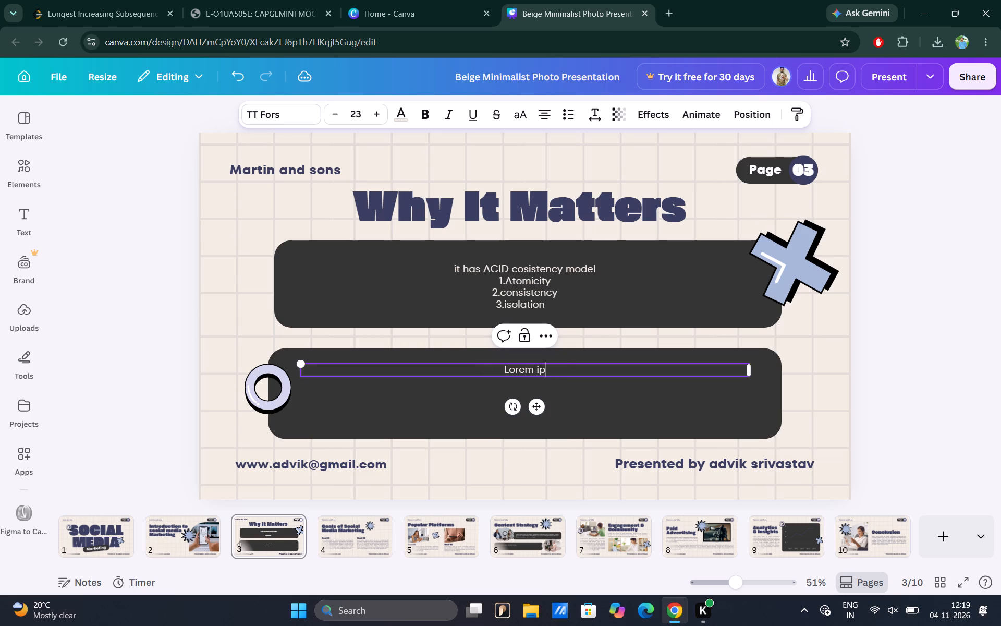
{"action": "key", "text": "BackSpace"}
{"action": "key", "text": "BackSpace"}
{"action": "key", "text": "BackSpace"}
{"action": "key", "text": "BackSpace"}
{"action": "key", "text": "BackSpace"}
{"action": "key", "text": "BackSpace"}
{"action": "key", "text": "BackSpace"}
{"action": "key", "text": "BackSpace"}
Enter "CAP theorem" as the first line of the lower dark box.
{"action": "key", "text": "space"}
{"action": "type", "text": "thero"}
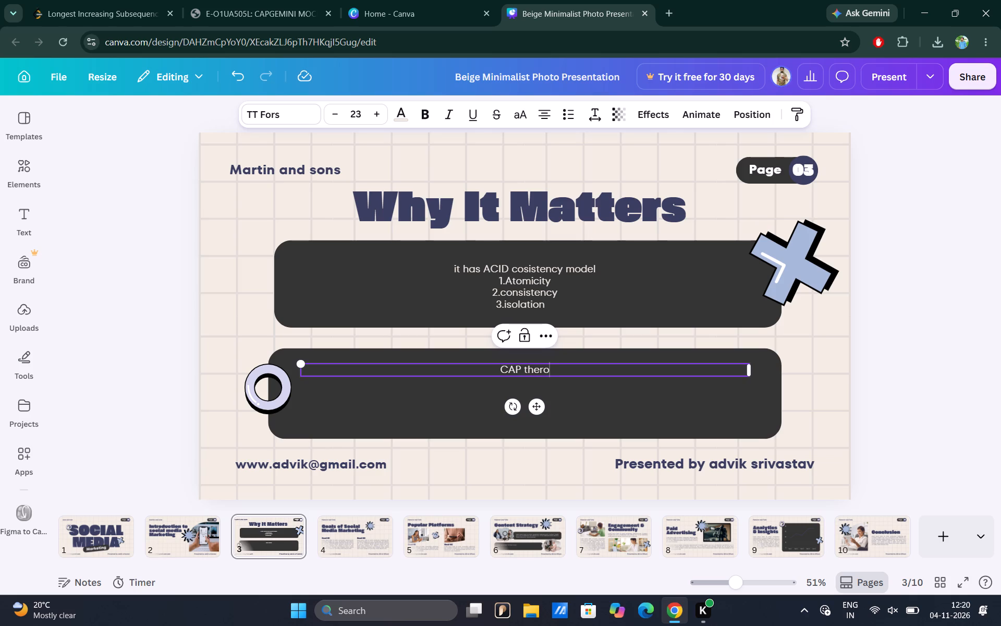
{"action": "key", "text": "BackSpace"}
{"action": "key", "text": "BackSpace"}
{"action": "type", "text": "orem"}
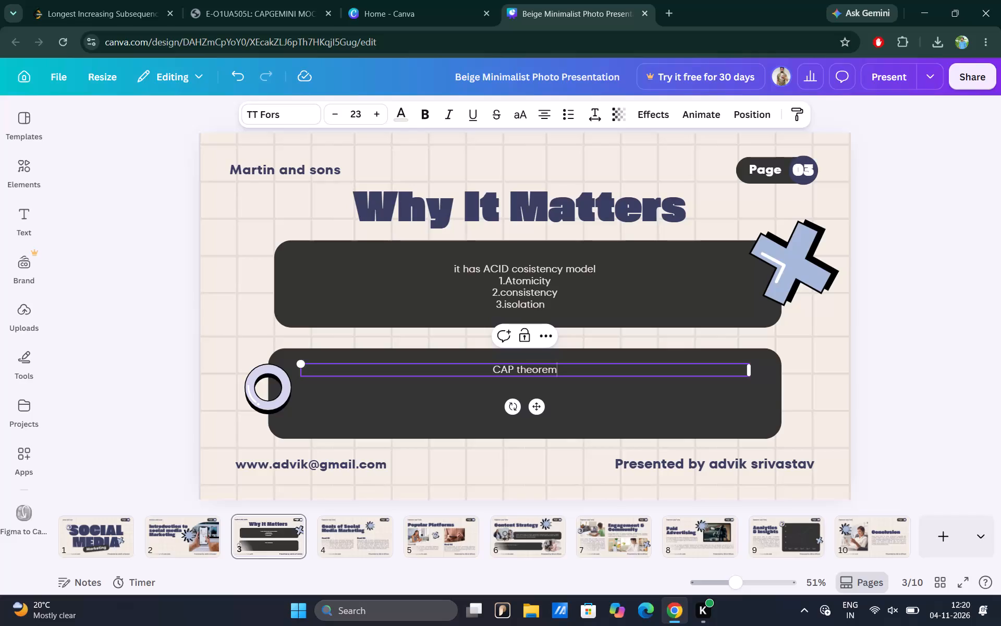
Start a second line under "CAP theorem" in the lower dark box with the words "only two".
{"action": "key", "text": "Return"}
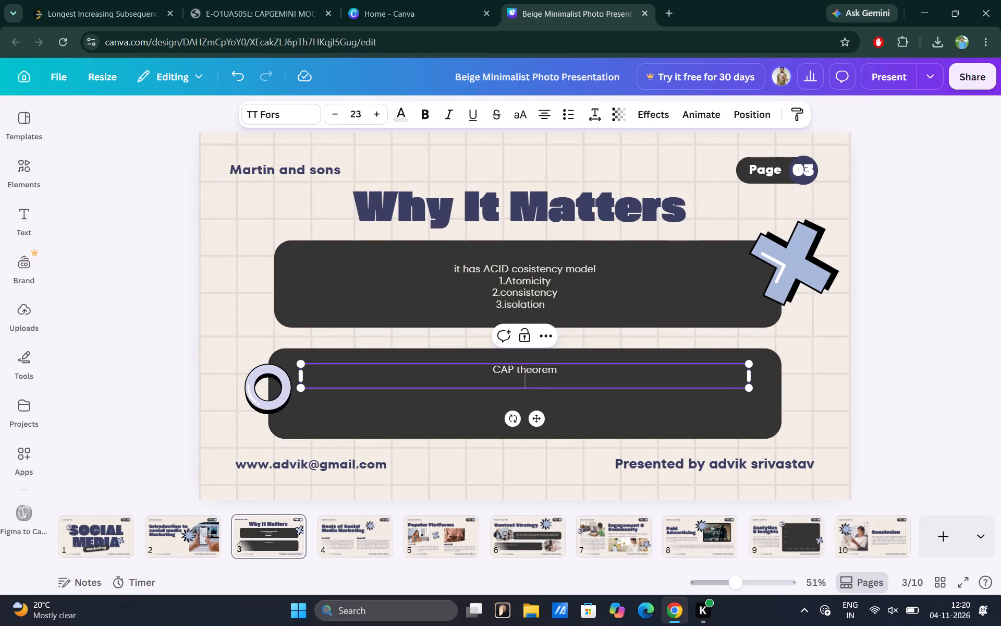
{"action": "type", "text": "only"}
{"action": "key", "text": "space"}
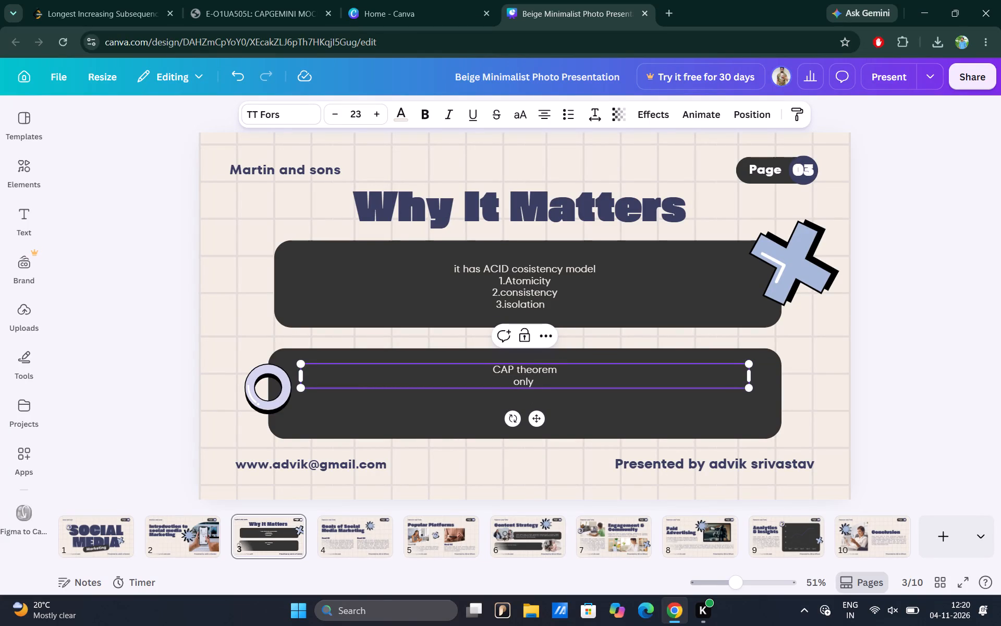
{"action": "key", "text": "space"}
{"action": "type", "text": "twp"}
{"action": "key", "text": "space"}
{"action": "key", "text": "r"}
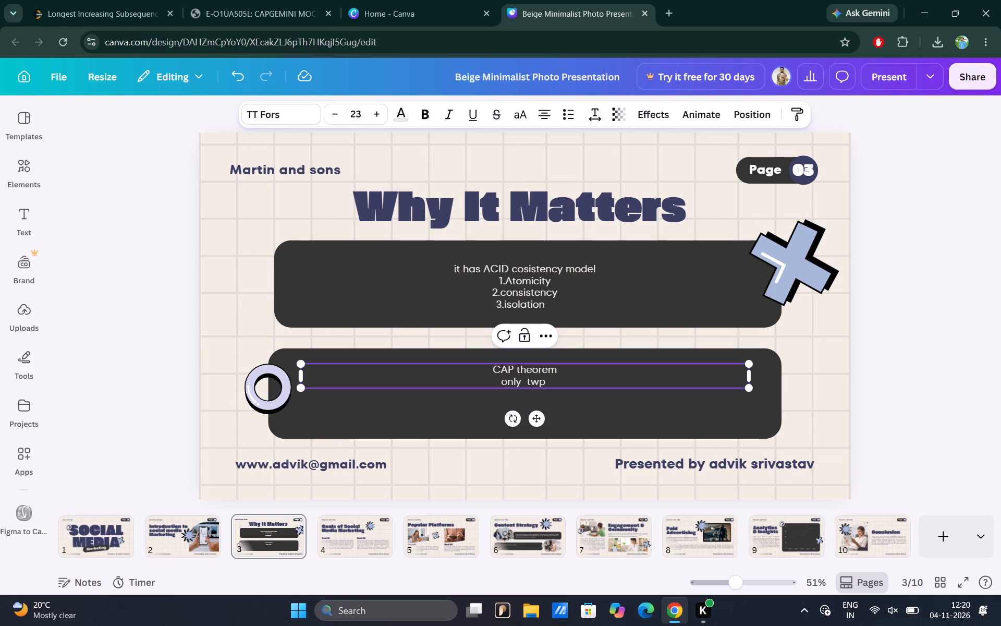
{"action": "type", "text": "er"}
{"action": "key", "text": "BackSpace"}
{"action": "key", "text": "BackSpace"}
{"action": "key", "text": "BackSpace"}
{"action": "key", "text": "BackSpace"}
{"action": "key", "text": "BackSpace"}
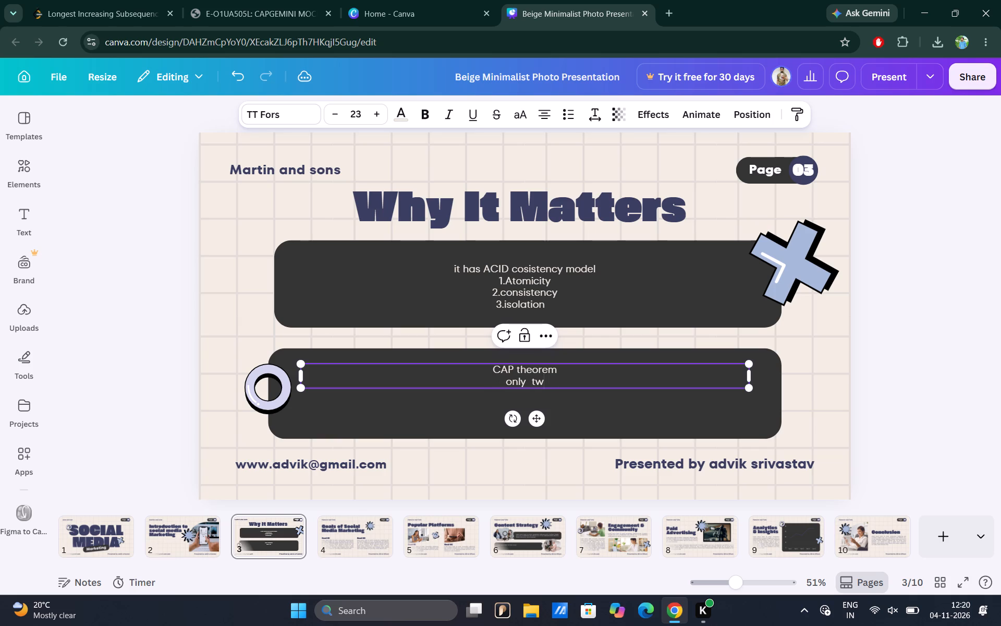
{"action": "type", "text": "o"}
{"action": "key", "text": "space"}
Complete the second line in the lower dark box with the words "properties can perform".
{"action": "type", "text": "propr"}
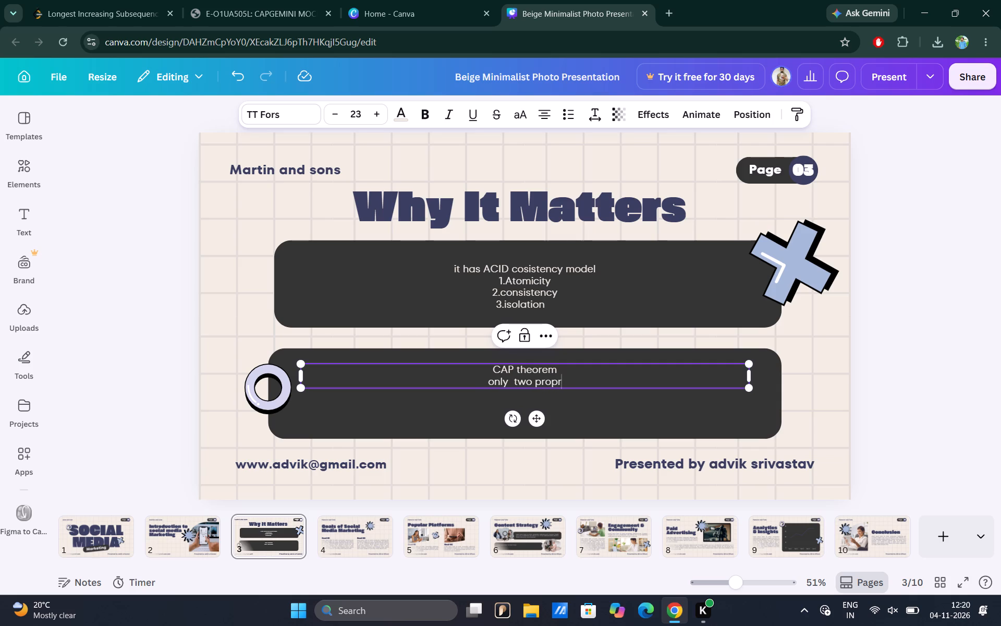
{"action": "key", "text": "BackSpace"}
{"action": "type", "text": "ertie"}
{"action": "key", "text": "s"}
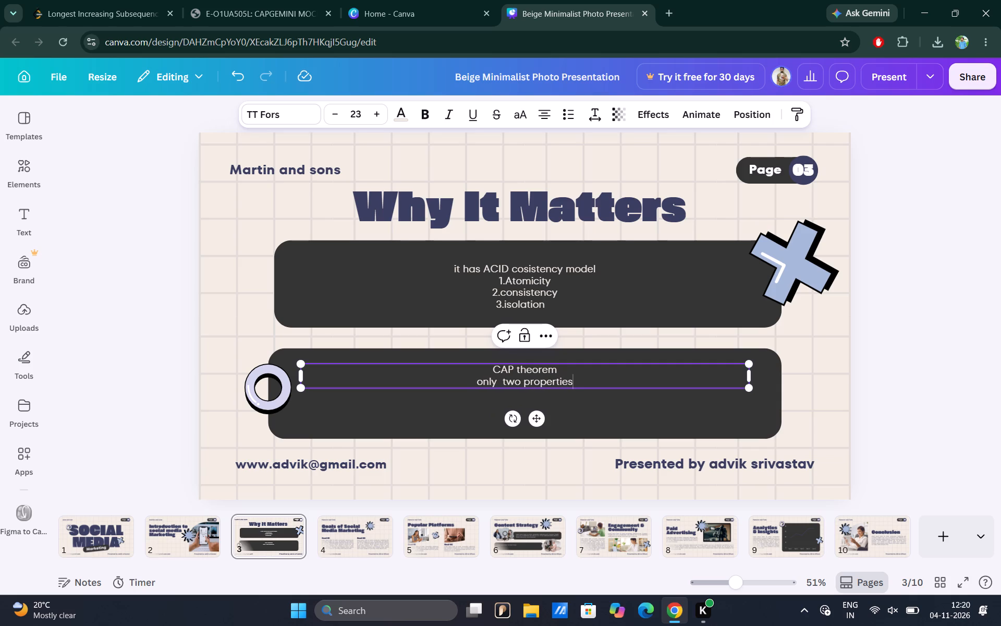
{"action": "key", "text": "space"}
{"action": "key", "text": "space"}
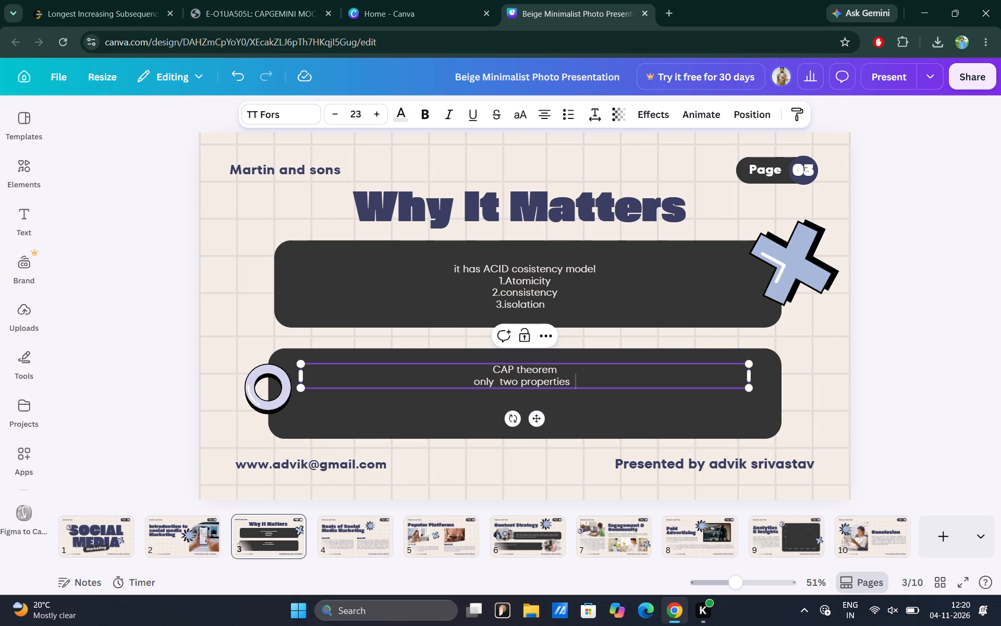
{"action": "type", "text": "can pr"}
{"action": "key", "text": "BackSpace"}
{"action": "type", "text": "erform"}
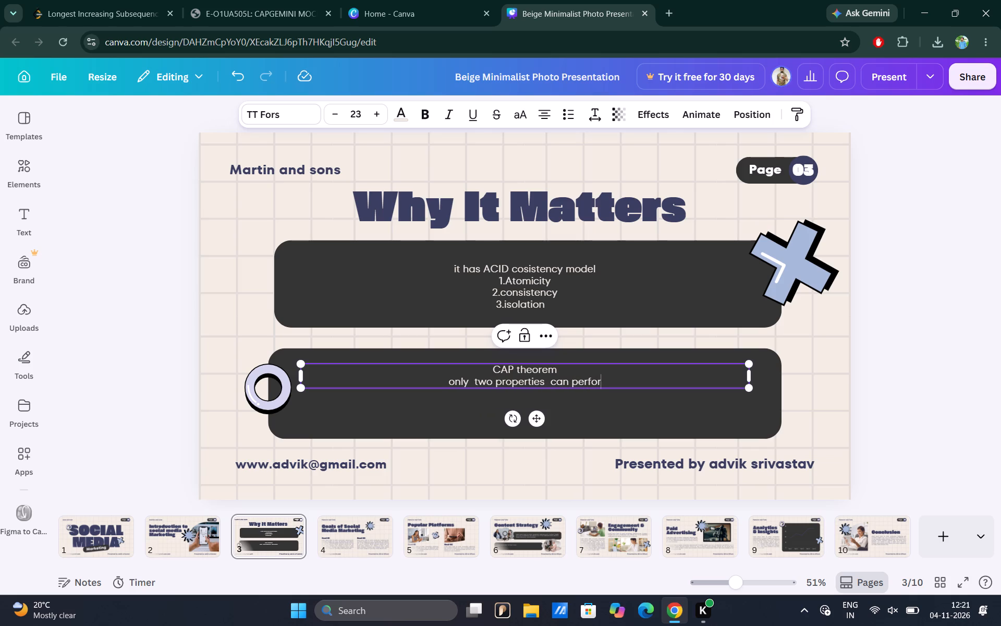
Start a numbered list below that line in the lower dark box with "consistency" as item 1.
{"action": "key", "text": "Return"}
{"action": "key", "text": "1"}
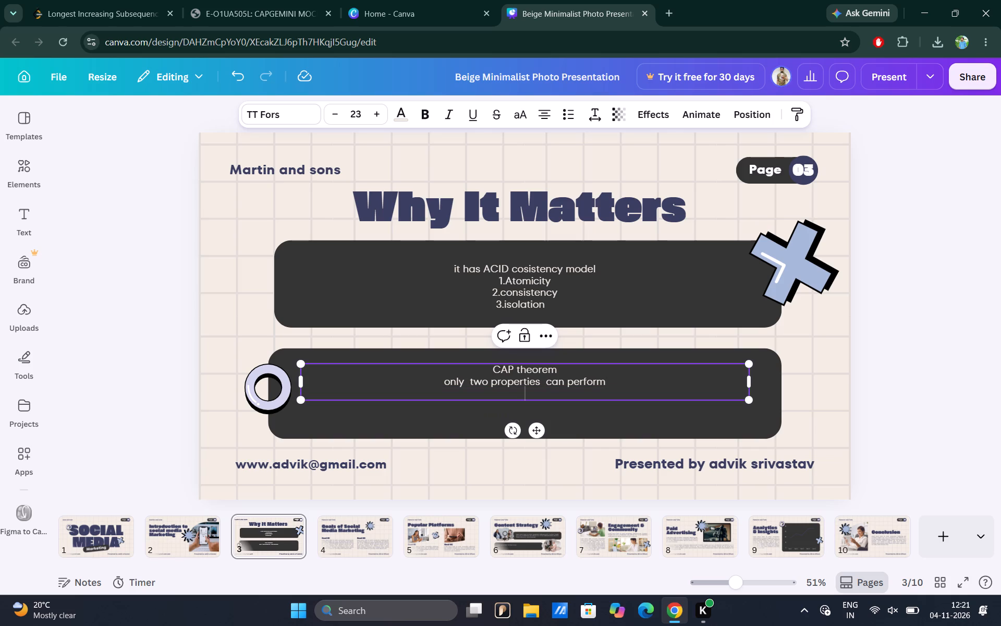
{"action": "key", "text": "period"}
{"action": "key", "text": "space"}
{"action": "type", "text": "c"}
{"action": "type", "text": "onsistency"}
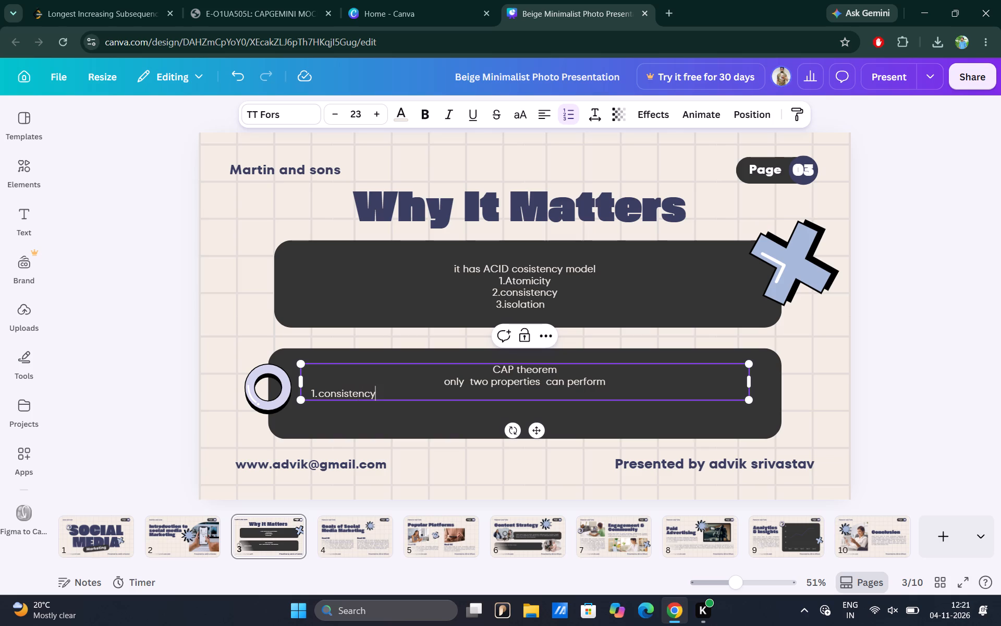
Add "Availability" as item 2 of the numbered list in the lower dark box.
{"action": "key", "text": "Return"}
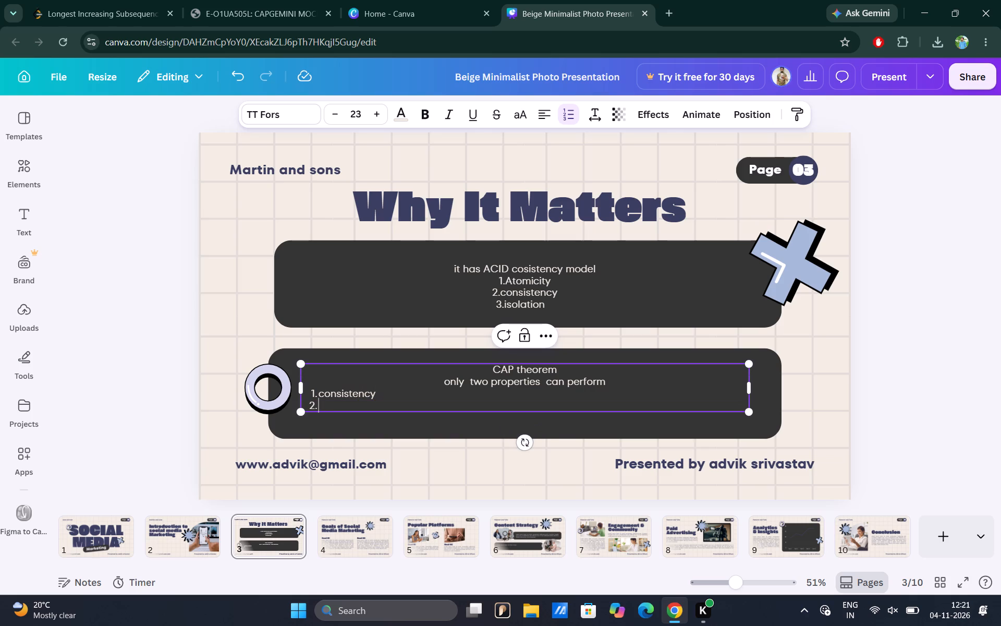
{"action": "type", "text": "Avail"}
{"action": "key", "text": "a"}
{"action": "key", "text": "BackSpace"}
{"action": "key", "text": "BackSpace"}
{"action": "key", "text": "l"}
{"action": "key", "text": "a"}
{"action": "type", "text": "bilir"}
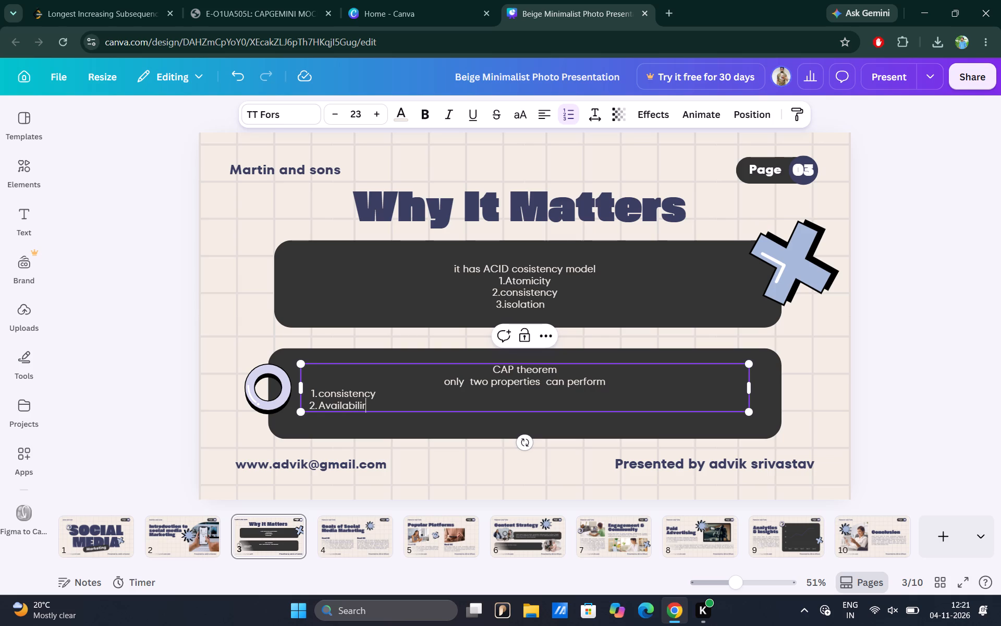
{"action": "key", "text": "BackSpace"}
{"action": "type", "text": "ty"}
Add "partition tolerence" as item 3 of the numbered list in the lower dark box.
{"action": "key", "text": "Return"}
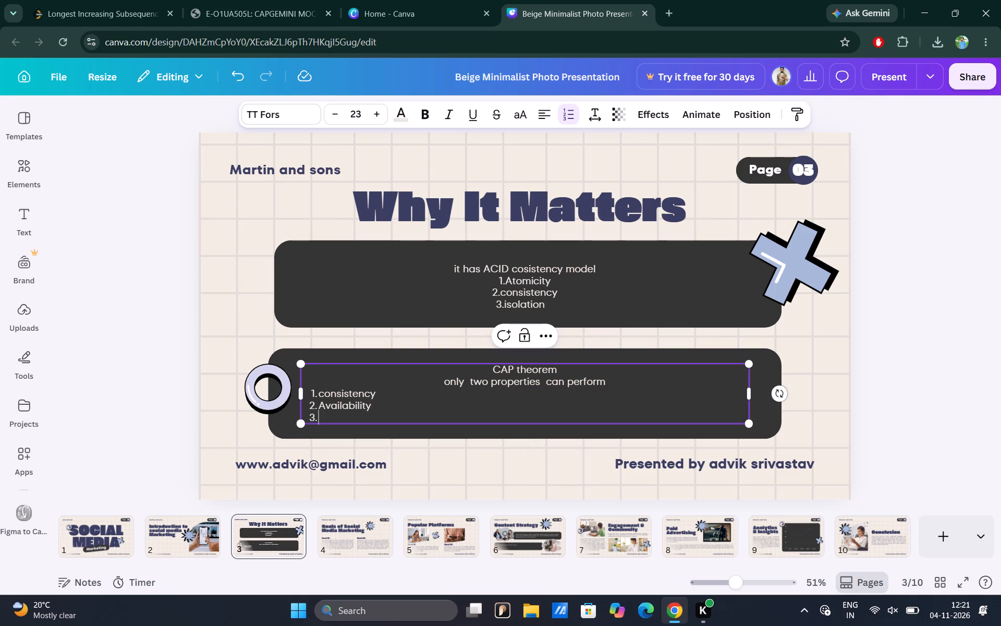
{"action": "key", "text": "p"}
{"action": "key", "text": "e"}
{"action": "key", "text": "BackSpace"}
{"action": "type", "text": "art"}
{"action": "key", "text": "i"}
{"action": "type", "text": "tion"}
{"action": "key", "text": "space"}
{"action": "type", "text": "tolerence"}
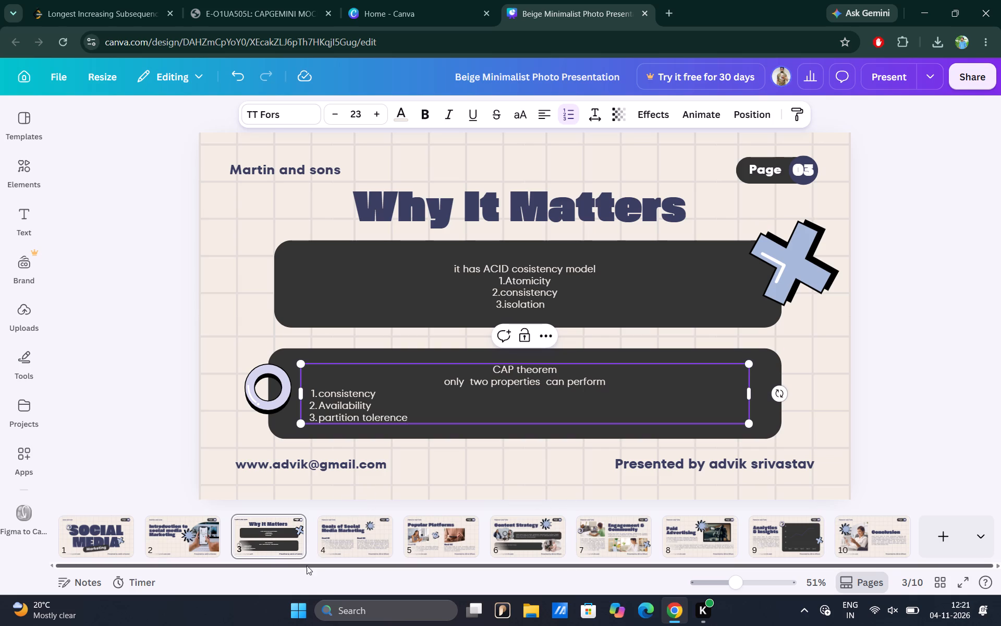
On page 4, "Goals of Social Media Marketing", clear the company name "Hanover and Tyke" from the header.
{"action": "left_click", "coordinate": [350, 537]}
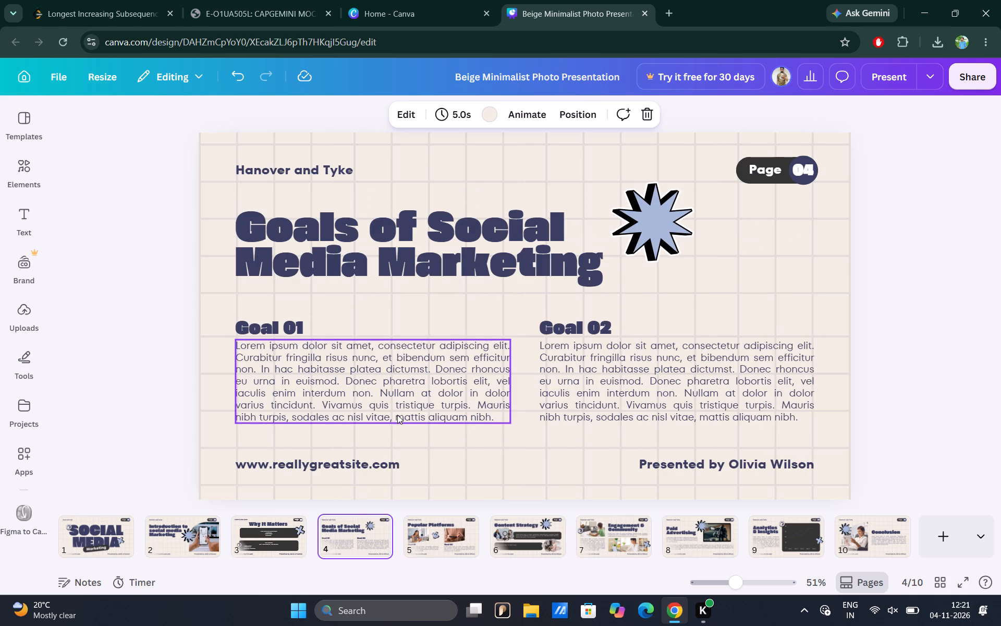
{"action": "left_click", "coordinate": [287, 169]}
{"action": "left_click", "coordinate": [287, 169]}
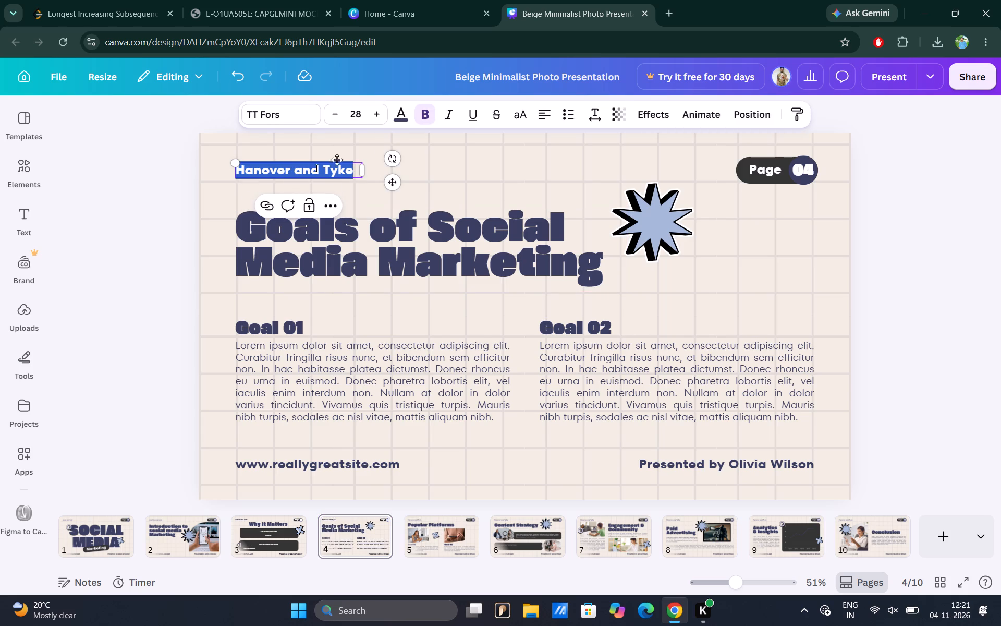
{"action": "left_click", "coordinate": [355, 173]}
{"action": "key", "text": "BackSpace"}
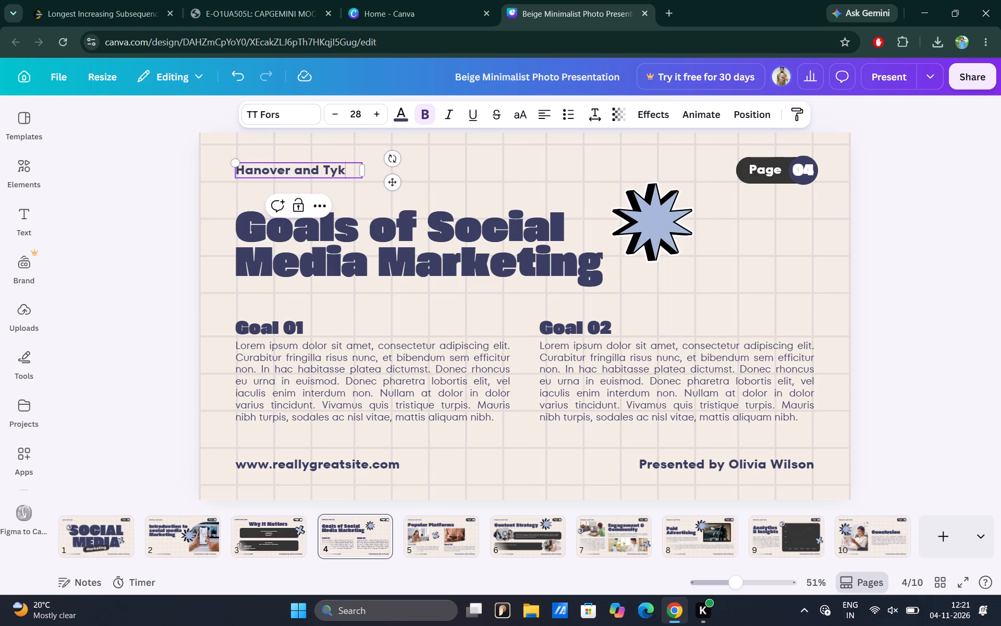
{"action": "key", "text": "BackSpace"}
{"action": "key", "text": "BackSpace"}
{"action": "key", "text": "BackSpace"}
{"action": "key", "text": "BackSpace"}
{"action": "key", "text": "BackSpace"}
{"action": "key", "text": "BackSpace"}
{"action": "key", "text": "BackSpace"}
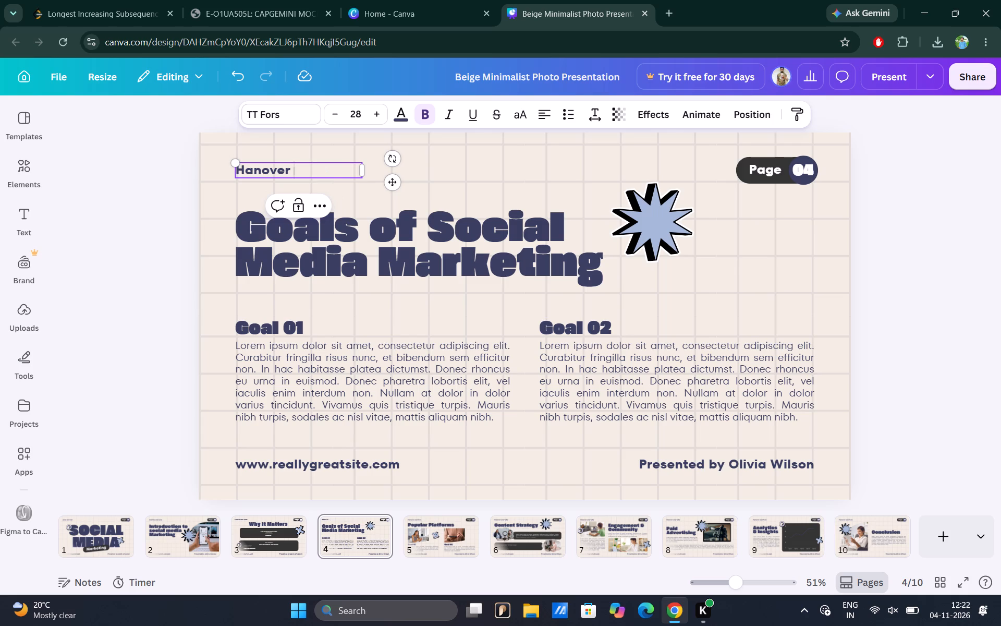
{"action": "key", "text": "BackSpace"}
{"action": "key", "text": "BackSpace"}
{"action": "key", "text": "BackSpace"}
{"action": "key", "text": "BackSpace"}
{"action": "key", "text": "BackSpace"}
{"action": "key", "text": "BackSpace"}
{"action": "key", "text": "BackSpace"}
{"action": "key", "text": "BackSpace"}
Enter "Martin and son" as the company name in the page 4 header.
{"action": "type", "text": "Martin"}
{"action": "key", "text": "space"}
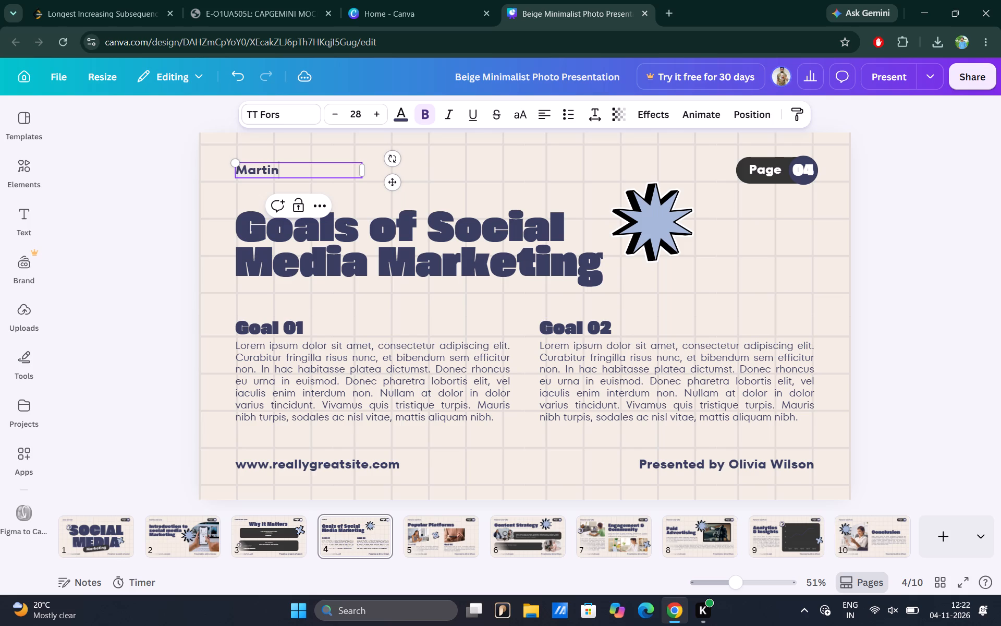
{"action": "type", "text": "and son"}
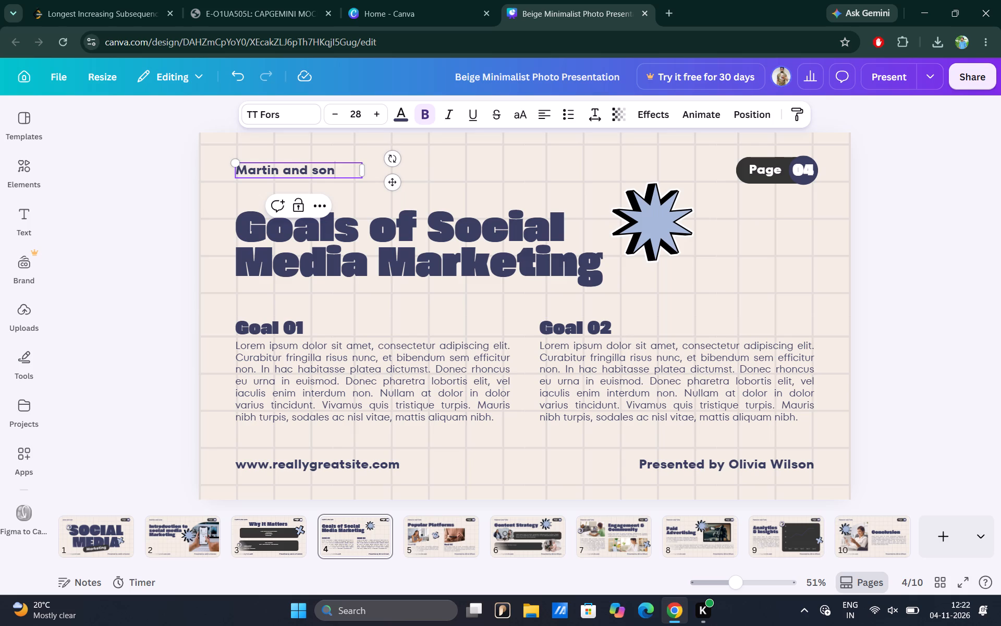
{"action": "key", "text": "Return"}
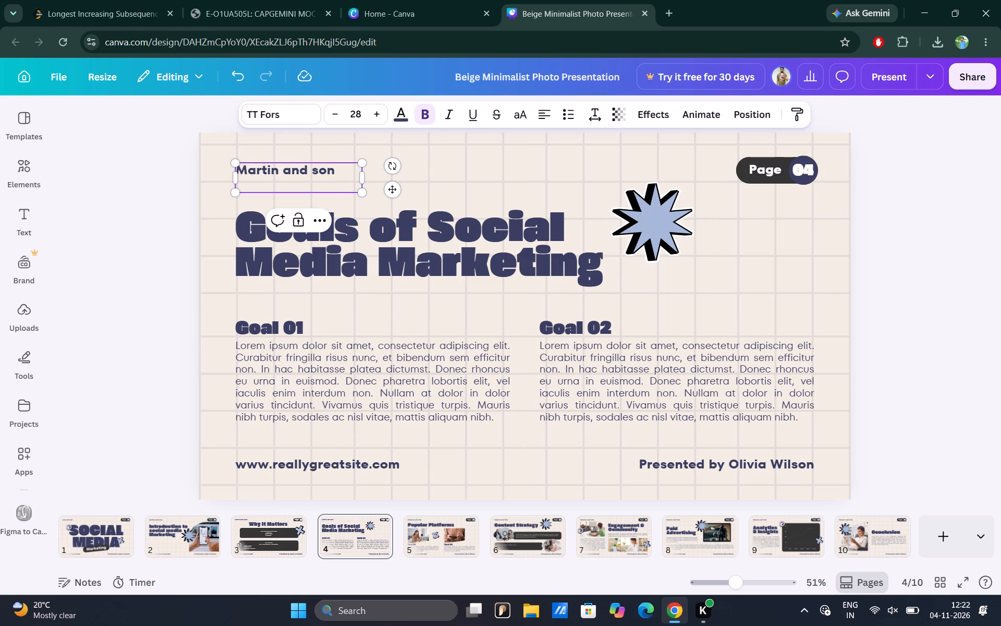
{"action": "key", "text": "BackSpace"}
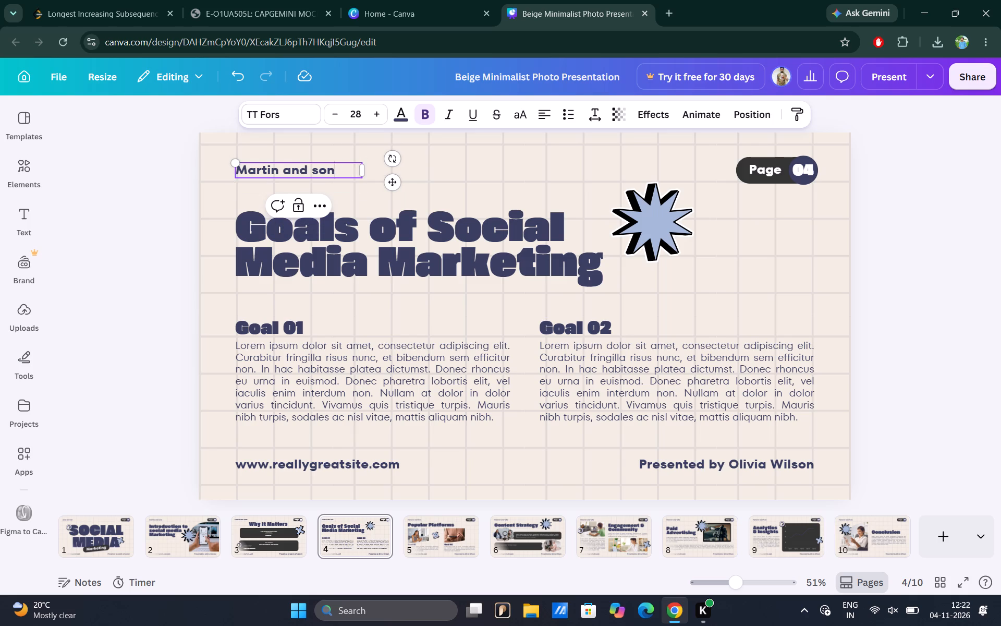
Enlarge the blue starburst graphic beside the page 4 title to about 277 × 269.
{"action": "left_click", "coordinate": [507, 228]}
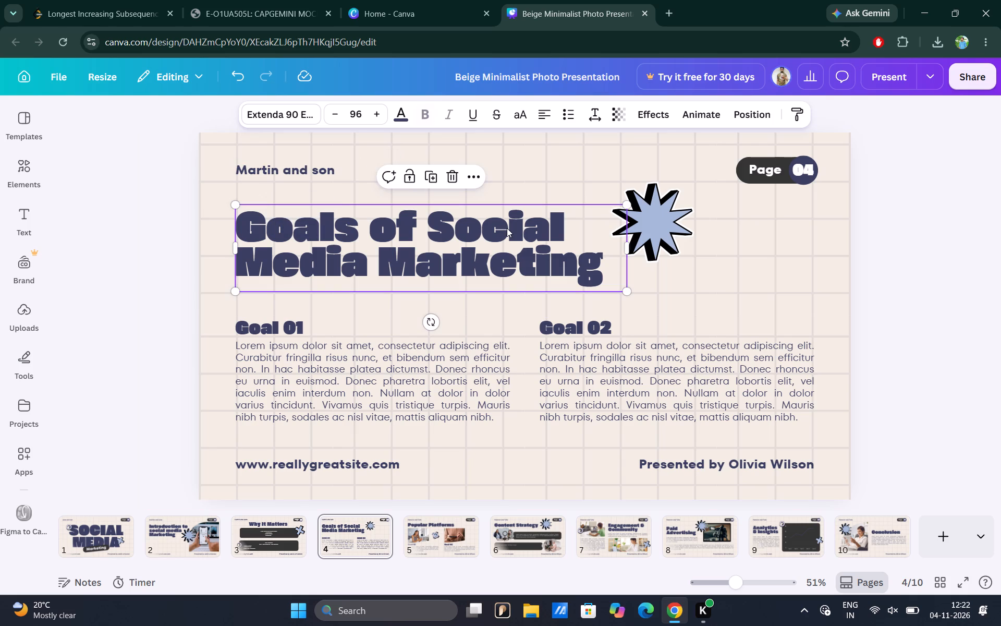
{"action": "left_click", "coordinate": [633, 223]}
{"action": "left_click", "coordinate": [662, 227]}
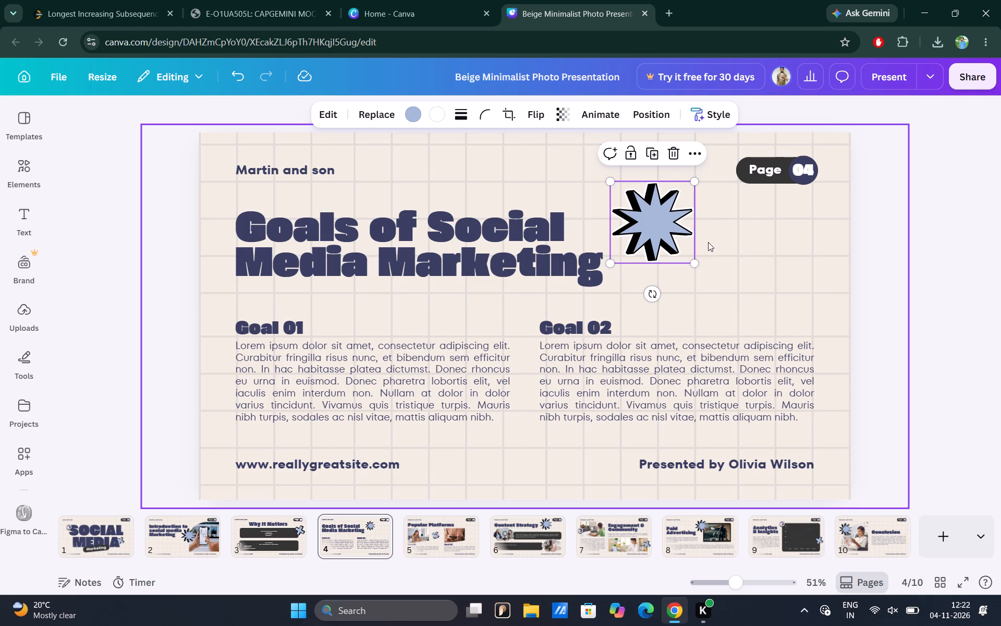
{"action": "left_click", "coordinate": [694, 263]}
{"action": "left_click_drag", "start_coordinate": [694, 263], "coordinate": [694, 262]}
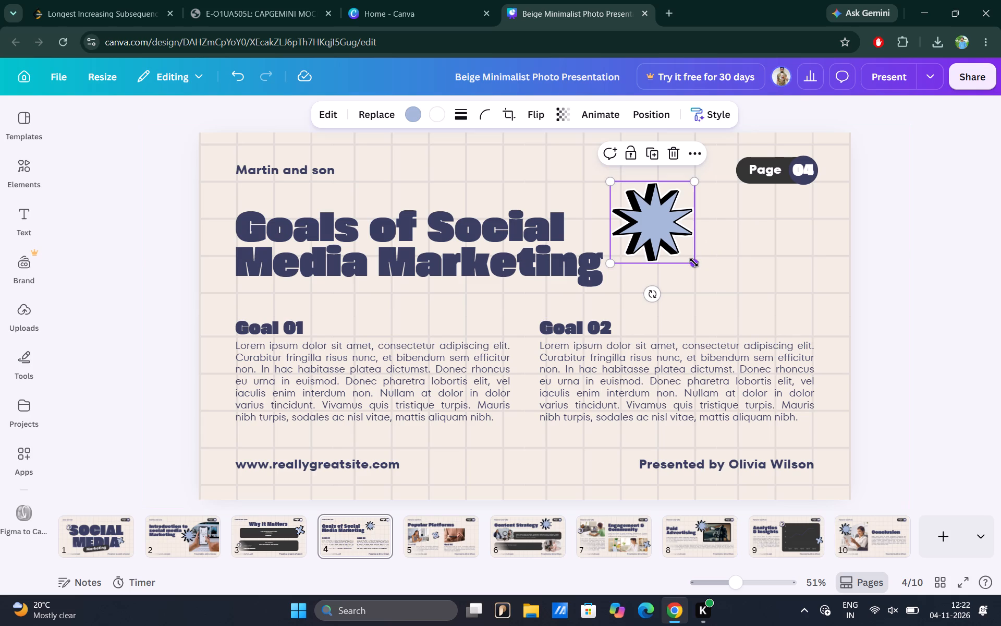
{"action": "left_click_drag", "start_coordinate": [694, 262], "coordinate": [707, 263]}
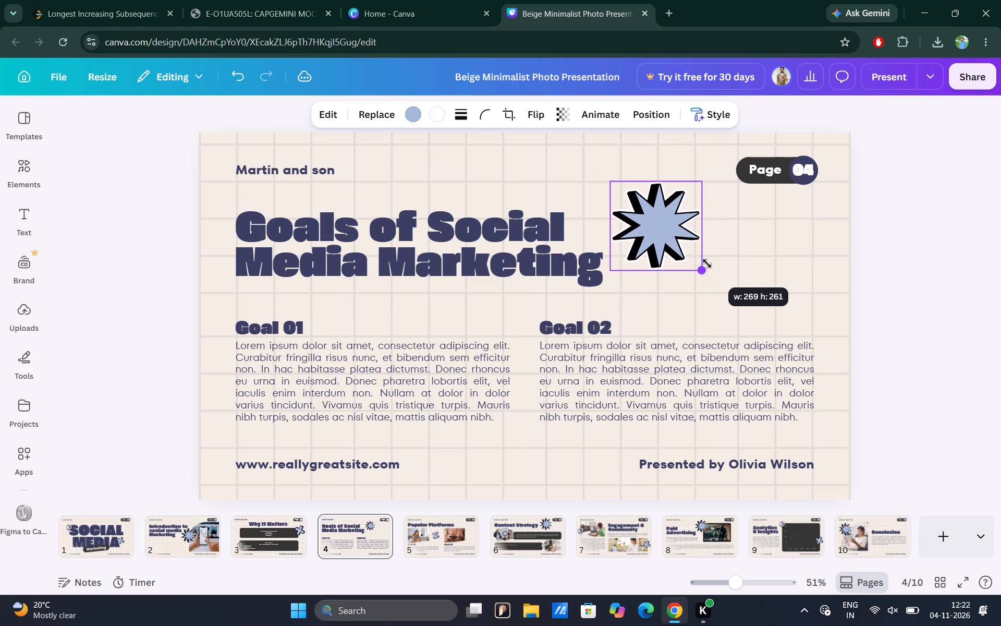
{"action": "left_click_drag", "start_coordinate": [707, 263], "coordinate": [711, 266]}
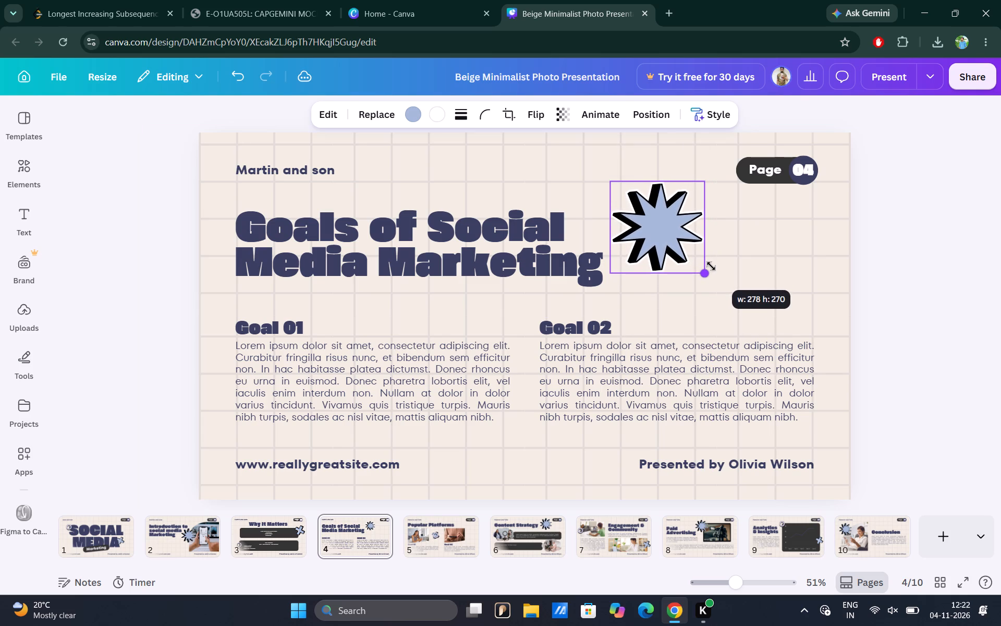
{"action": "left_click_drag", "start_coordinate": [711, 266], "coordinate": [711, 267]}
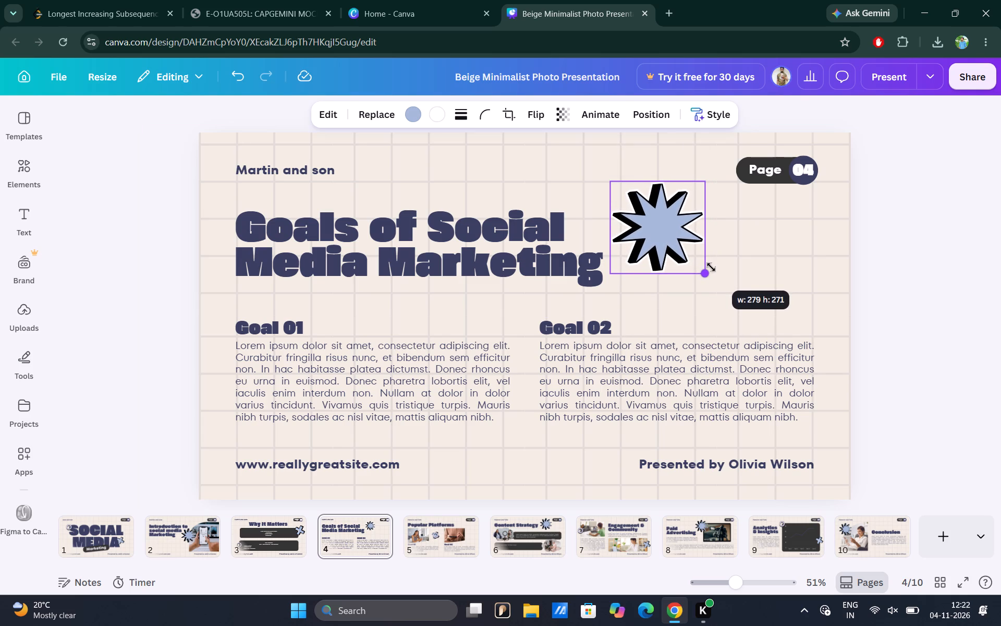
{"action": "left_click_drag", "start_coordinate": [711, 267], "coordinate": [716, 271]}
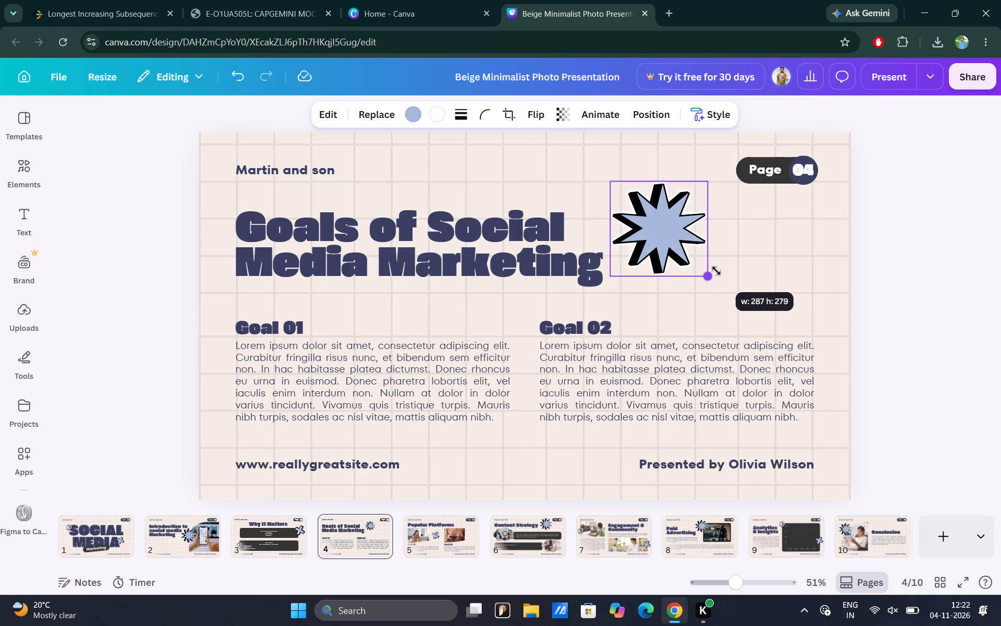
{"action": "left_click_drag", "start_coordinate": [716, 271], "coordinate": [713, 259]}
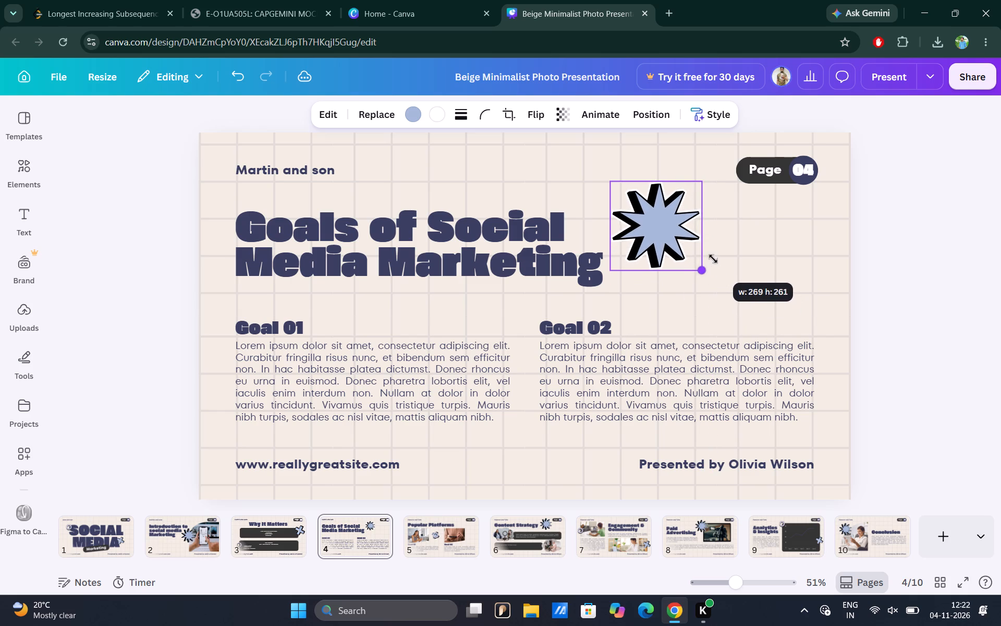
{"action": "left_click_drag", "start_coordinate": [713, 259], "coordinate": [713, 262]}
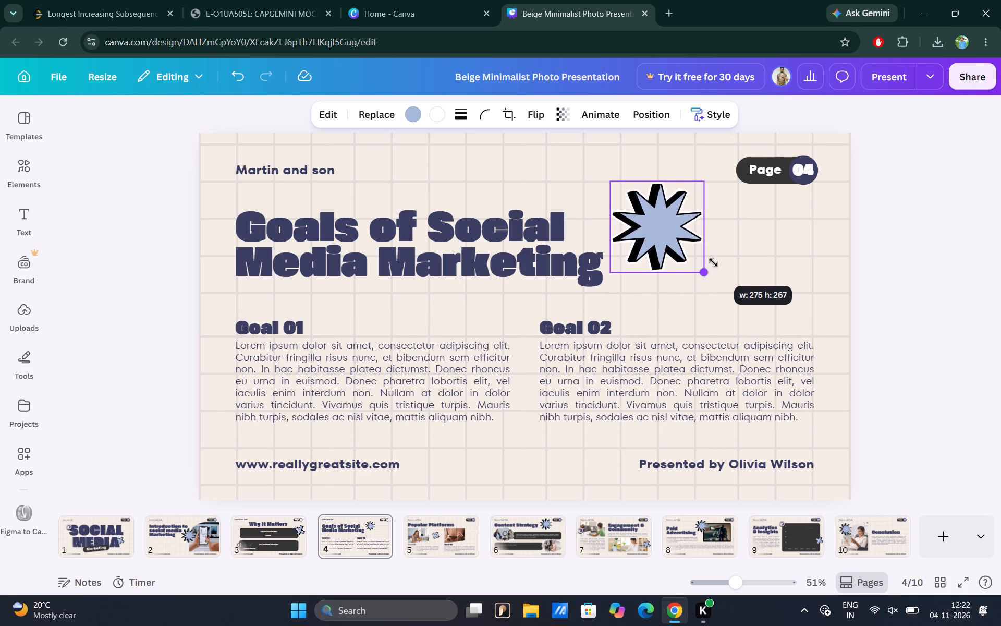
{"action": "left_click_drag", "start_coordinate": [713, 262], "coordinate": [713, 263]}
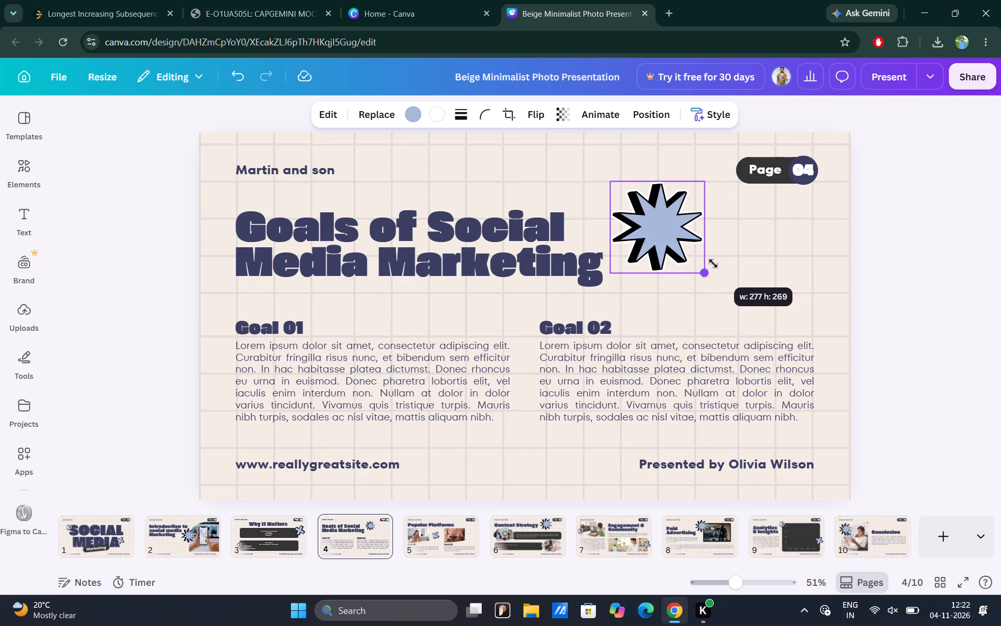
{"action": "left_click_drag", "start_coordinate": [713, 263], "coordinate": [711, 266]}
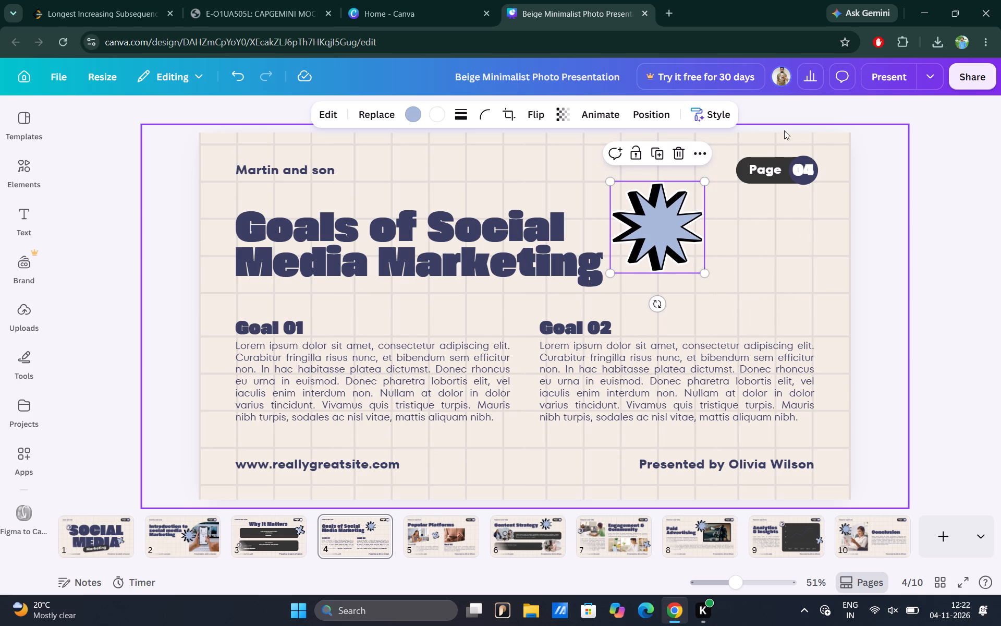
Reposition the starburst just clear of the end of the page 4 title and resize it to about 287 × 279.
{"action": "left_click_drag", "start_coordinate": [612, 181], "coordinate": [586, 171]}
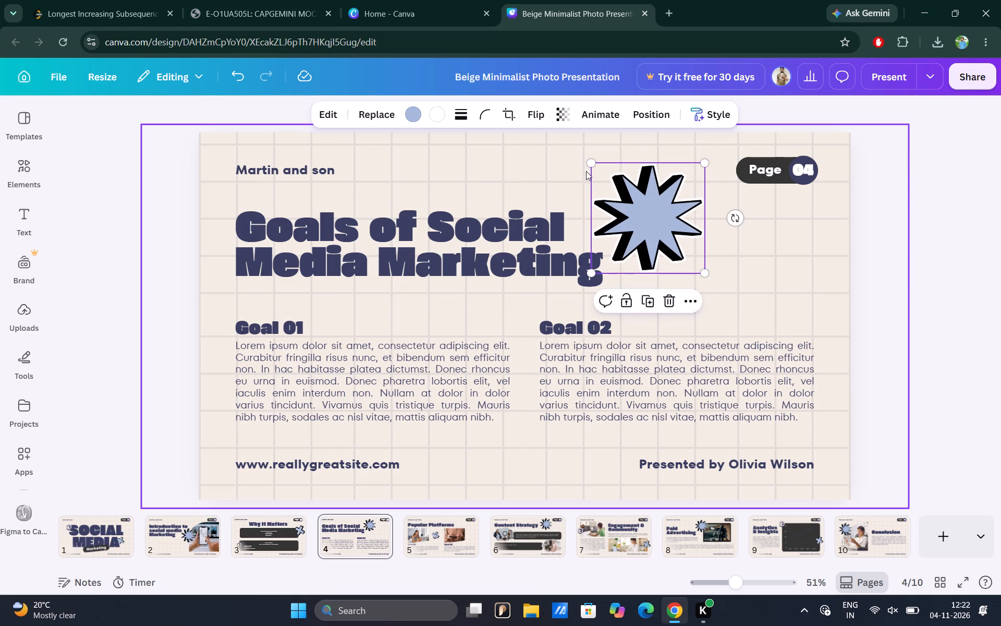
{"action": "left_click_drag", "start_coordinate": [654, 198], "coordinate": [680, 223]}
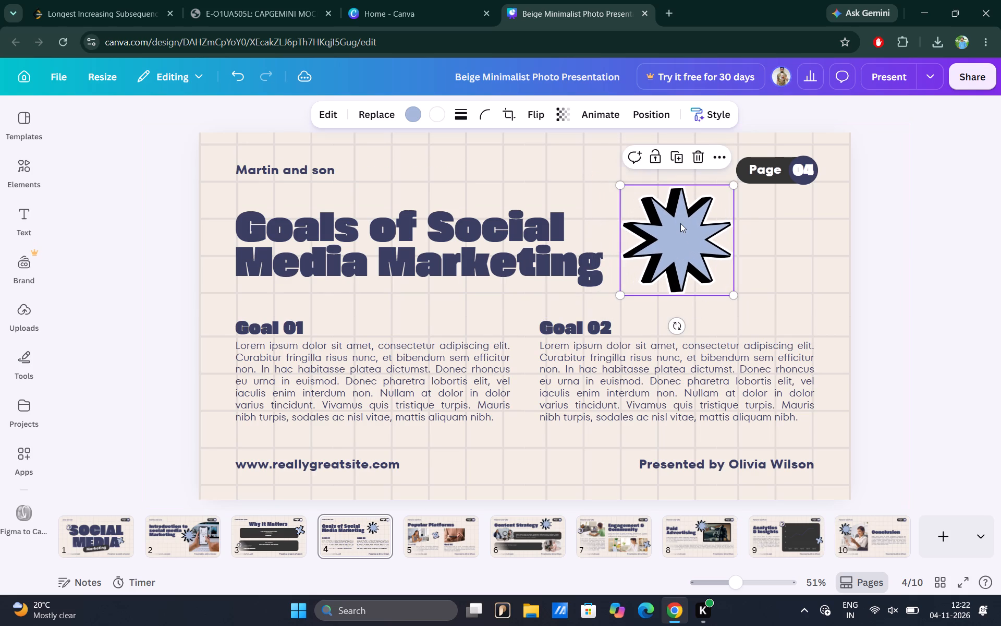
{"action": "left_click", "coordinate": [737, 292]}
{"action": "left_click_drag", "start_coordinate": [737, 292], "coordinate": [718, 280]}
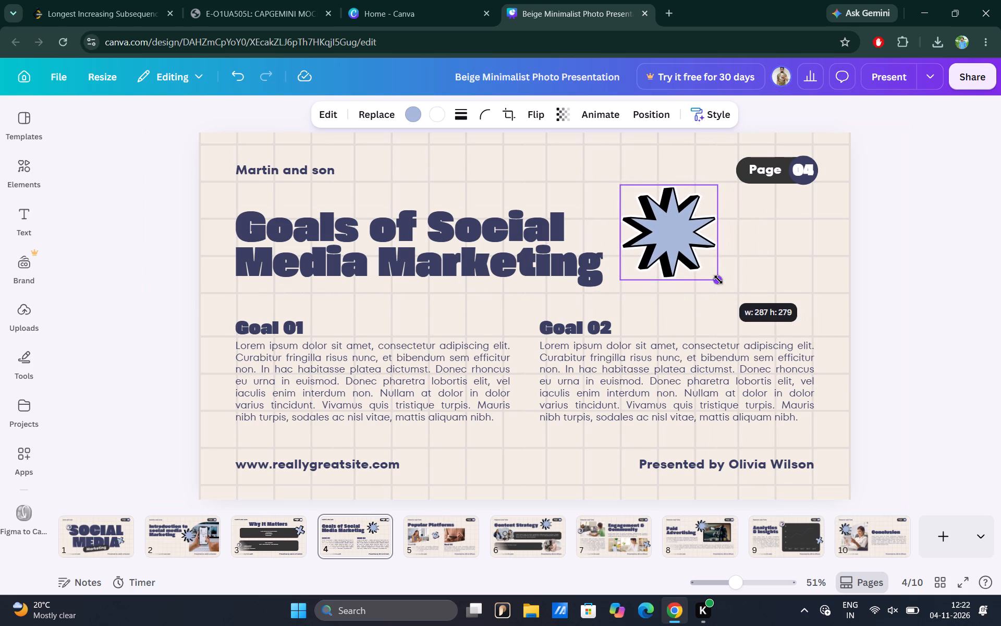
{"action": "left_click_drag", "start_coordinate": [718, 280], "coordinate": [719, 279]}
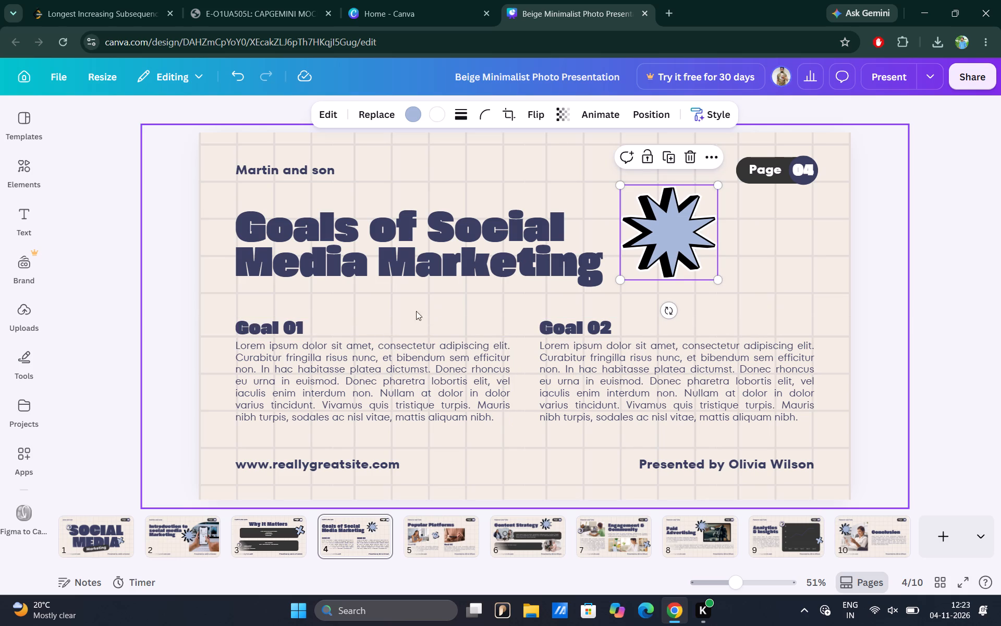
Delete the Goal 01 placeholder paragraph backwards from its end, removing "vitae, mattis aliquam nibh." and part of "nisl".
{"action": "left_click", "coordinate": [455, 407]}
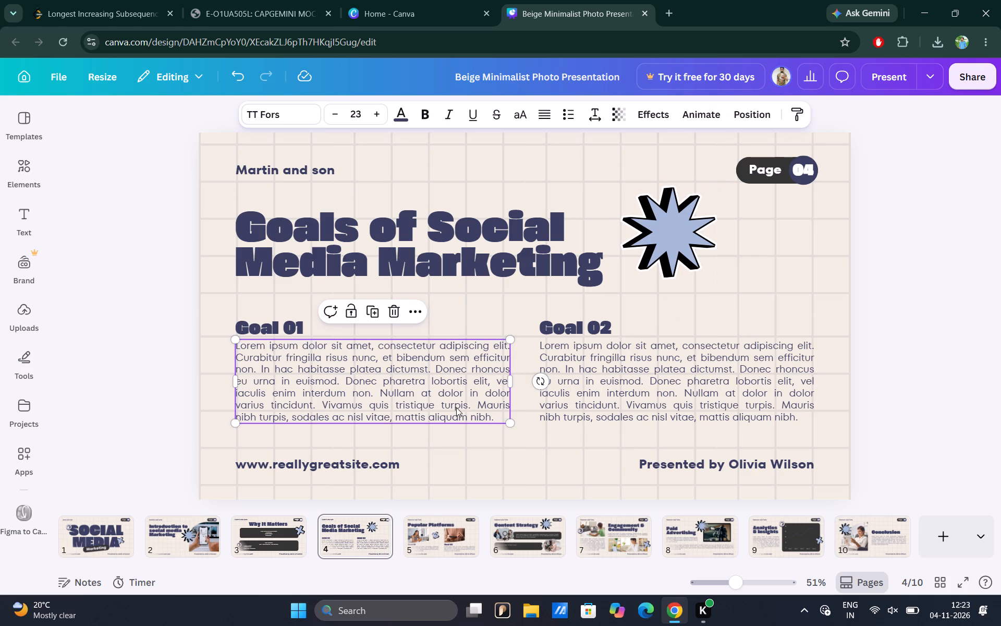
{"action": "left_click", "coordinate": [494, 416]}
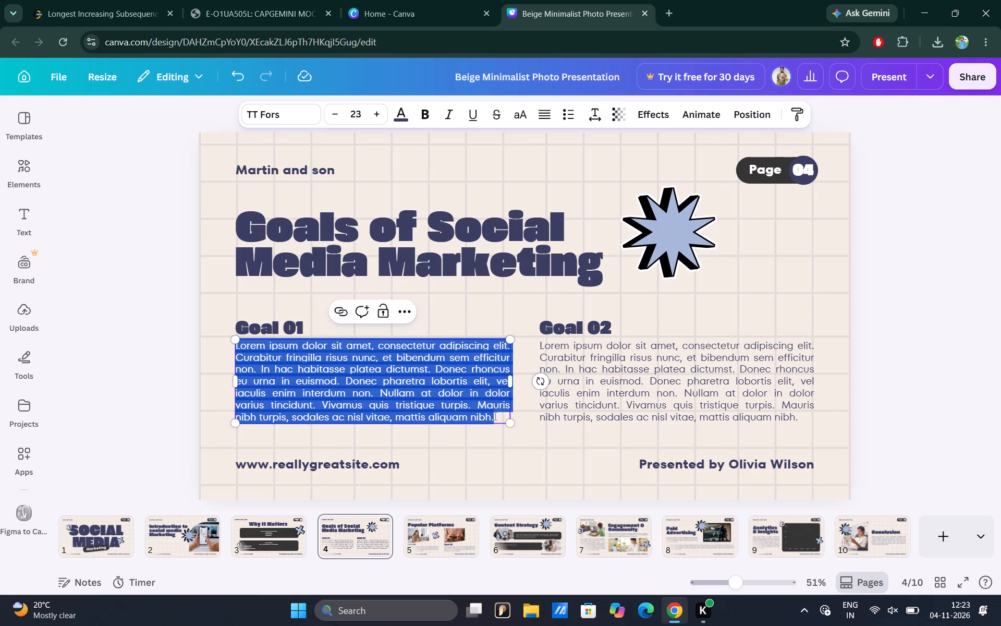
{"action": "left_click", "coordinate": [494, 416]}
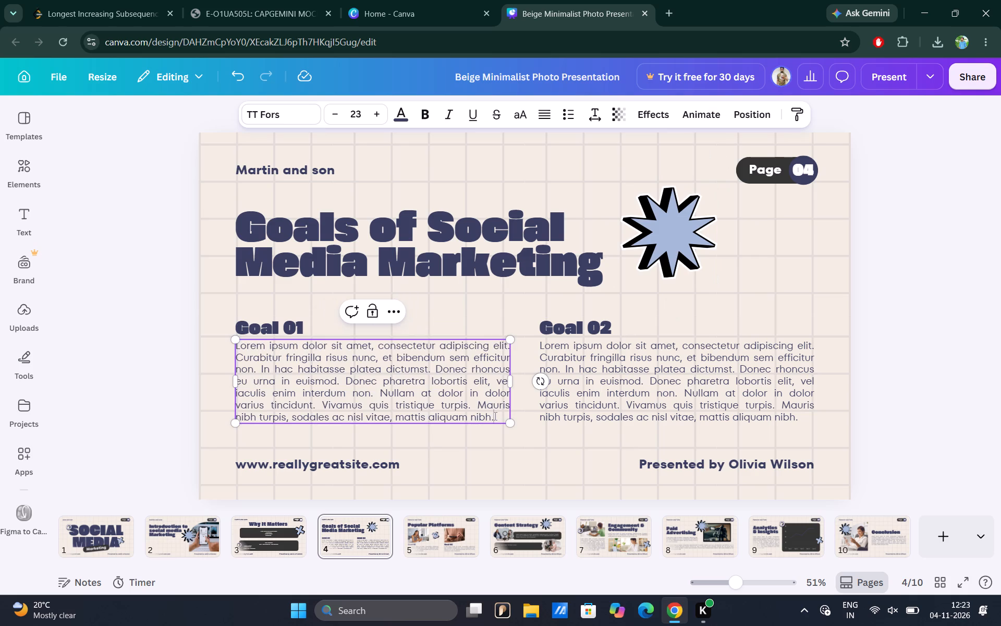
{"action": "key", "text": "BackSpace"}
{"action": "key", "text": "BackSpace"}
{"action": "key", "text": "BackSpace"}
{"action": "key", "text": "BackSpace"}
{"action": "key", "text": "BackSpace"}
{"action": "key", "text": "BackSpace"}
{"action": "key", "text": "BackSpace"}
{"action": "key", "text": "BackSpace"}
{"action": "key", "text": "BackSpace"}
{"action": "key", "text": "BackSpace"}
{"action": "key", "text": "BackSpace"}
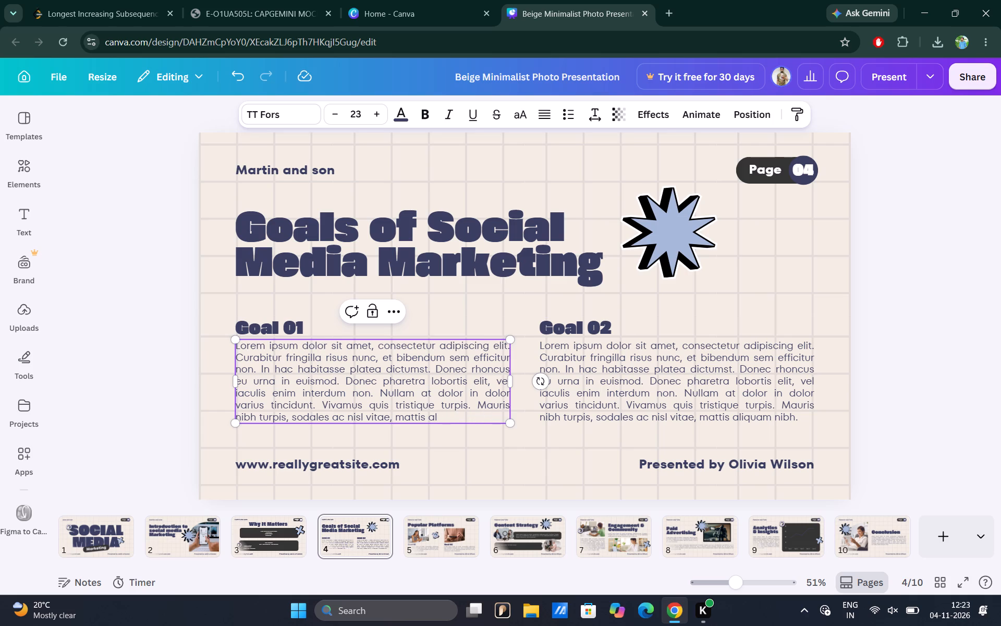
{"action": "key", "text": "BackSpace"}
{"action": "key", "text": "BackSpace"}
{"action": "key", "text": "BackSpace"}
{"action": "key", "text": "BackSpace"}
{"action": "key", "text": "BackSpace"}
{"action": "key", "text": "BackSpace"}
{"action": "key", "text": "BackSpace"}
{"action": "key", "text": "BackSpace"}
{"action": "key", "text": "BackSpace"}
{"action": "key", "text": "BackSpace"}
{"action": "key", "text": "BackSpace"}
{"action": "key", "text": "BackSpace"}
{"action": "key", "text": "BackSpace"}
{"action": "key", "text": "BackSpace"}
{"action": "key", "text": "BackSpace"}
{"action": "key", "text": "BackSpace"}
{"action": "key", "text": "BackSpace"}
{"action": "key", "text": "BackSpace"}
{"action": "key", "text": "BackSpace"}
Continue deleting the Goal 01 placeholder paragraph backwards from its end, removing everything after "Nullam at dolor i".
{"action": "key", "text": "BackSpace"}
{"action": "key", "text": "BackSpace"}
{"action": "key", "text": "BackSpace"}
{"action": "key", "text": "BackSpace"}
{"action": "key", "text": "BackSpace"}
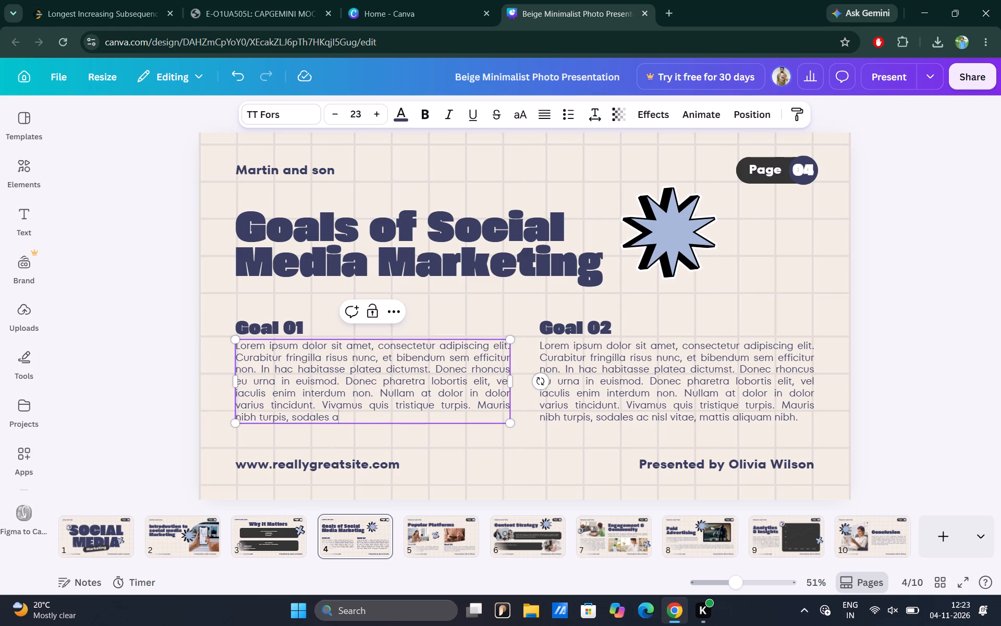
{"action": "key", "text": "BackSpace"}
{"action": "key", "text": "BackSpace"}
{"action": "key", "text": "BackSpace"}
{"action": "key", "text": "BackSpace"}
{"action": "key", "text": "BackSpace"}
{"action": "key", "text": "BackSpace"}
{"action": "key", "text": "BackSpace"}
{"action": "key", "text": "BackSpace"}
{"action": "key", "text": "BackSpace"}
{"action": "key", "text": "BackSpace"}
{"action": "key", "text": "BackSpace"}
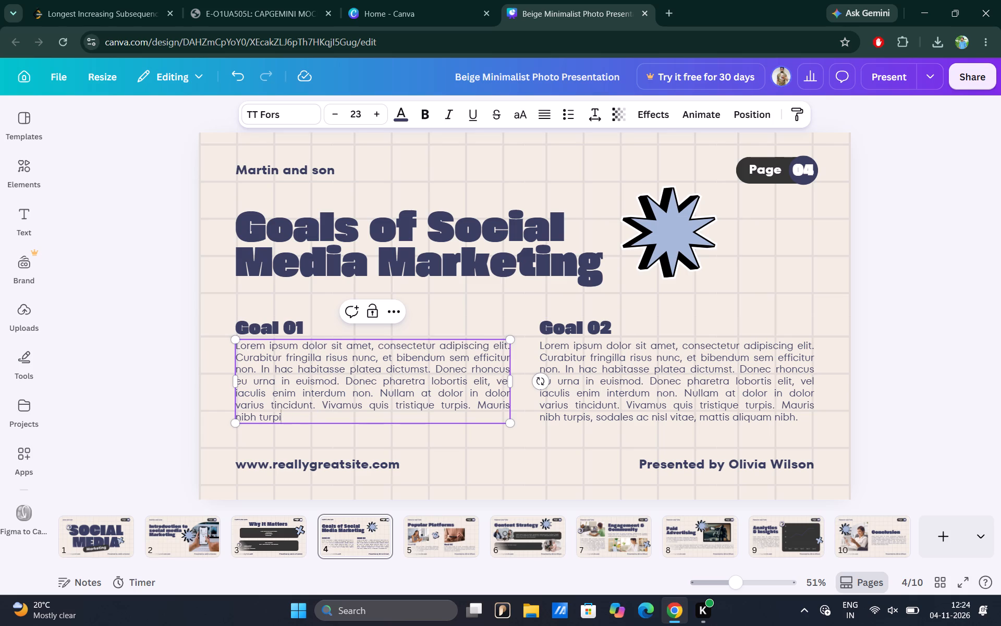
{"action": "key", "text": "BackSpace"}
{"action": "key", "text": "BackSpace"}
{"action": "key", "text": "BackSpace"}
{"action": "key", "text": "BackSpace"}
{"action": "key", "text": "BackSpace"}
{"action": "key", "text": "BackSpace"}
{"action": "key", "text": "BackSpace"}
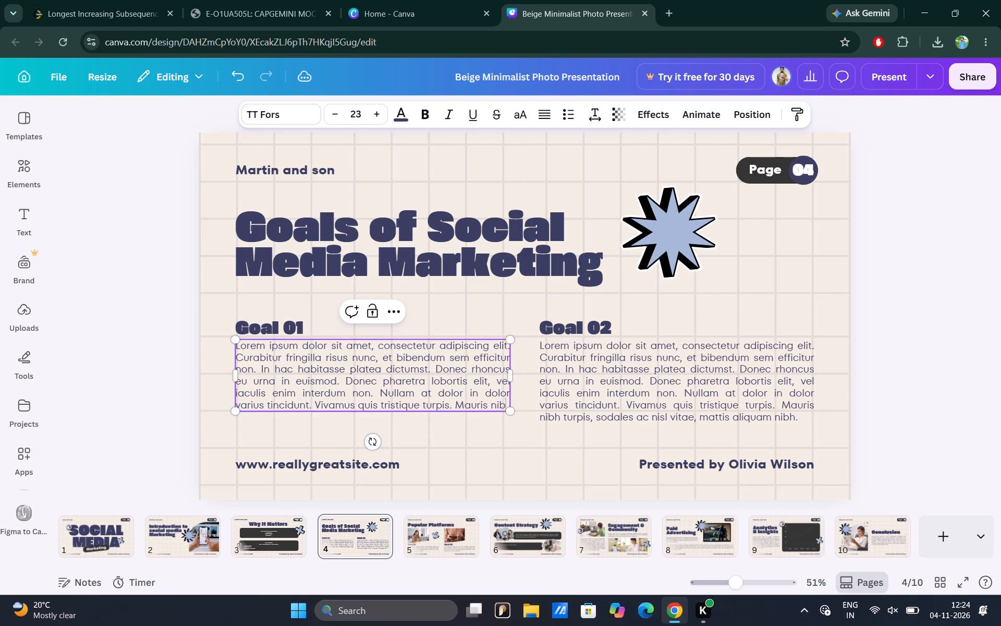
{"action": "key", "text": "BackSpace"}
{"action": "key", "text": "BackSpace"}
{"action": "key", "text": "BackSpace"}
{"action": "key", "text": "BackSpace"}
{"action": "key", "text": "BackSpace"}
{"action": "key", "text": "BackSpace"}
{"action": "key", "text": "BackSpace"}
{"action": "key", "text": "BackSpace"}
{"action": "key", "text": "BackSpace"}
{"action": "key", "text": "BackSpace"}
{"action": "key", "text": "BackSpace"}
{"action": "key", "text": "BackSpace"}
{"action": "key", "text": "BackSpace"}
{"action": "key", "text": "BackSpace"}
{"action": "key", "text": "BackSpace"}
{"action": "key", "text": "BackSpace"}
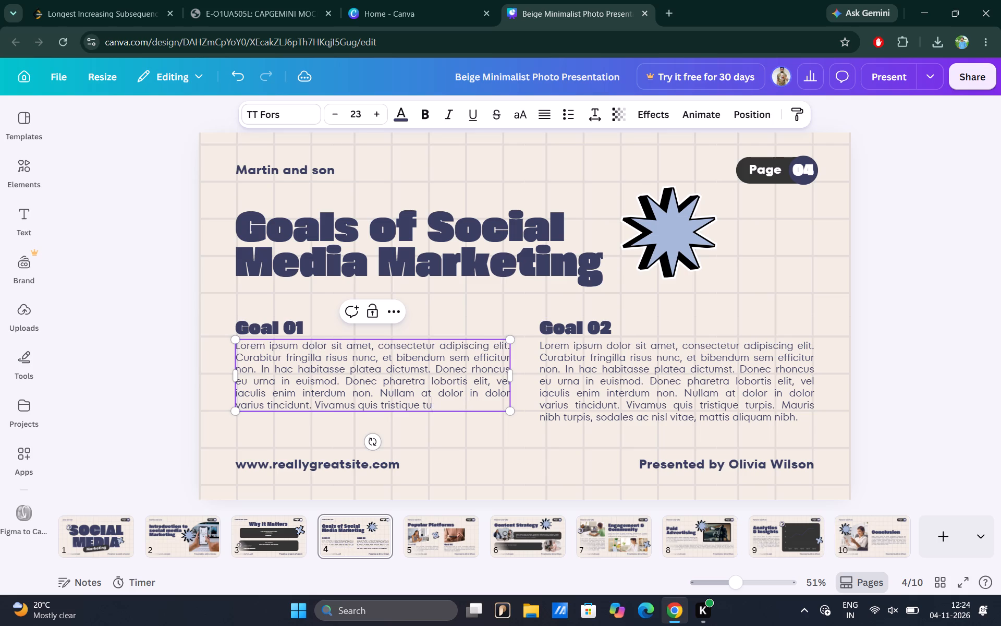
{"action": "key", "text": "BackSpace"}
{"action": "key", "text": "BackSpace"}
{"action": "key", "text": "BackSpace"}
{"action": "key", "text": "BackSpace"}
{"action": "key", "text": "BackSpace"}
{"action": "key", "text": "BackSpace"}
{"action": "key", "text": "BackSpace"}
{"action": "key", "text": "BackSpace"}
{"action": "key", "text": "BackSpace"}
{"action": "key", "text": "BackSpace"}
{"action": "key", "text": "BackSpace"}
{"action": "key", "text": "BackSpace"}
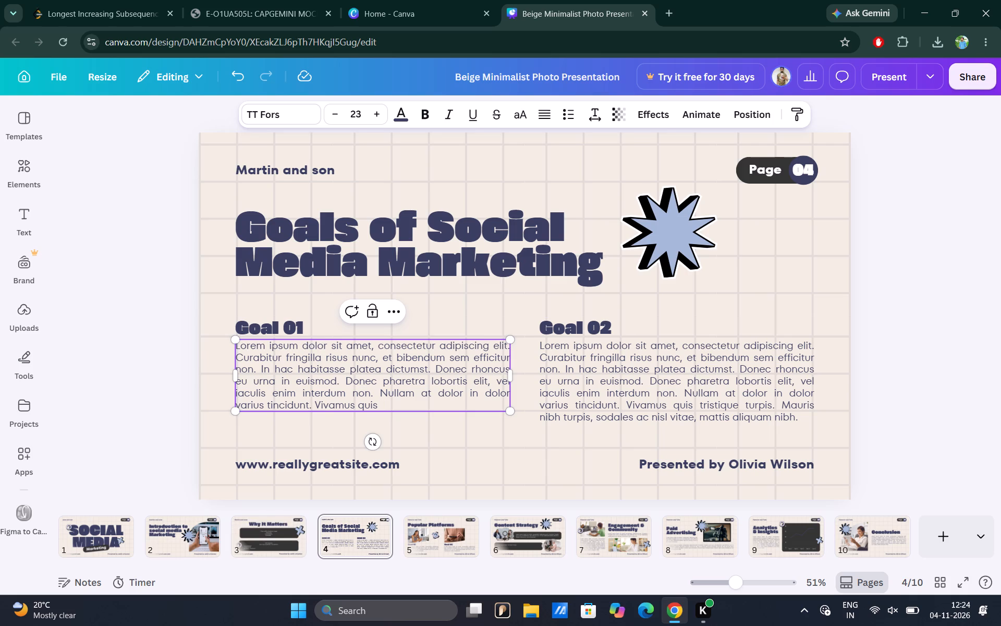
{"action": "key", "text": "BackSpace"}
{"action": "key", "text": "BackSpace"}
{"action": "key", "text": "BackSpace"}
{"action": "key", "text": "BackSpace"}
{"action": "key", "text": "BackSpace"}
{"action": "key", "text": "BackSpace"}
{"action": "key", "text": "BackSpace"}
{"action": "key", "text": "BackSpace"}
{"action": "key", "text": "BackSpace"}
{"action": "key", "text": "BackSpace"}
{"action": "key", "text": "BackSpace"}
{"action": "key", "text": "BackSpace"}
{"action": "key", "text": "BackSpace"}
{"action": "key", "text": "BackSpace"}
{"action": "key", "text": "BackSpace"}
{"action": "key", "text": "BackSpace"}
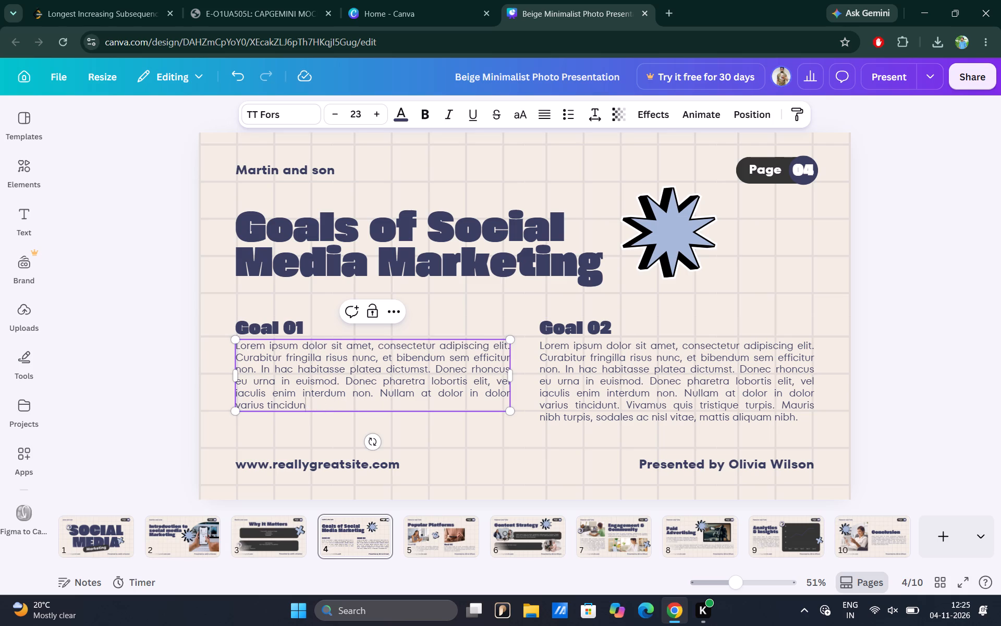
{"action": "key", "text": "BackSpace"}
{"action": "key", "text": "BackSpace"}
{"action": "key", "text": "BackSpace"}
{"action": "key", "text": "BackSpace"}
{"action": "key", "text": "BackSpace"}
{"action": "key", "text": "BackSpace"}
{"action": "key", "text": "BackSpace"}
{"action": "key", "text": "BackSpace"}
{"action": "key", "text": "BackSpace"}
{"action": "key", "text": "BackSpace"}
{"action": "key", "text": "BackSpace"}
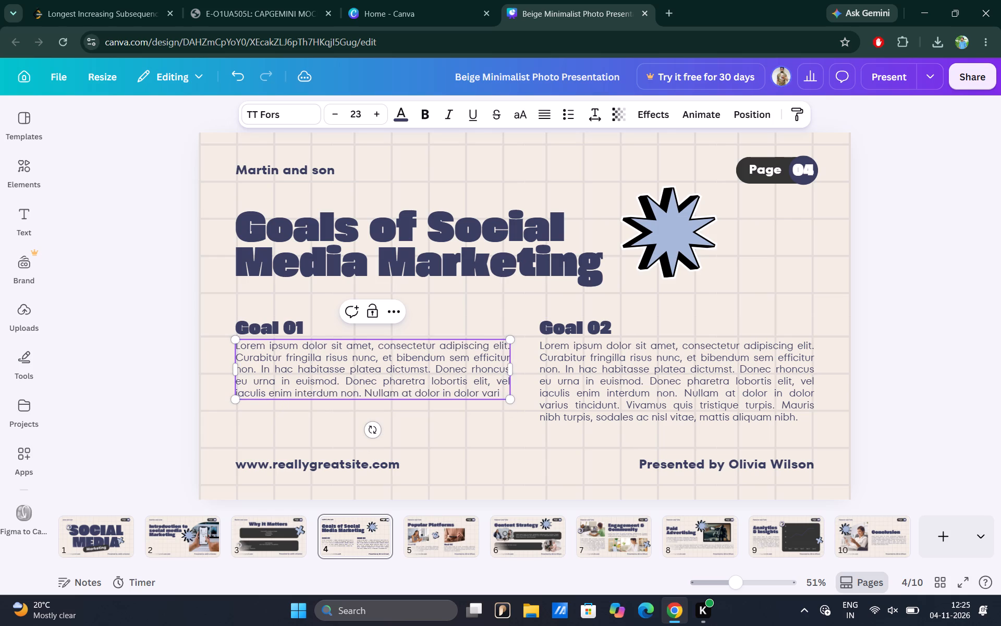
{"action": "key", "text": "BackSpace"}
{"action": "key", "text": "BackSpace"}
{"action": "key", "text": "BackSpace"}
{"action": "key", "text": "BackSpace"}
{"action": "key", "text": "BackSpace"}
{"action": "key", "text": "BackSpace"}
{"action": "key", "text": "BackSpace"}
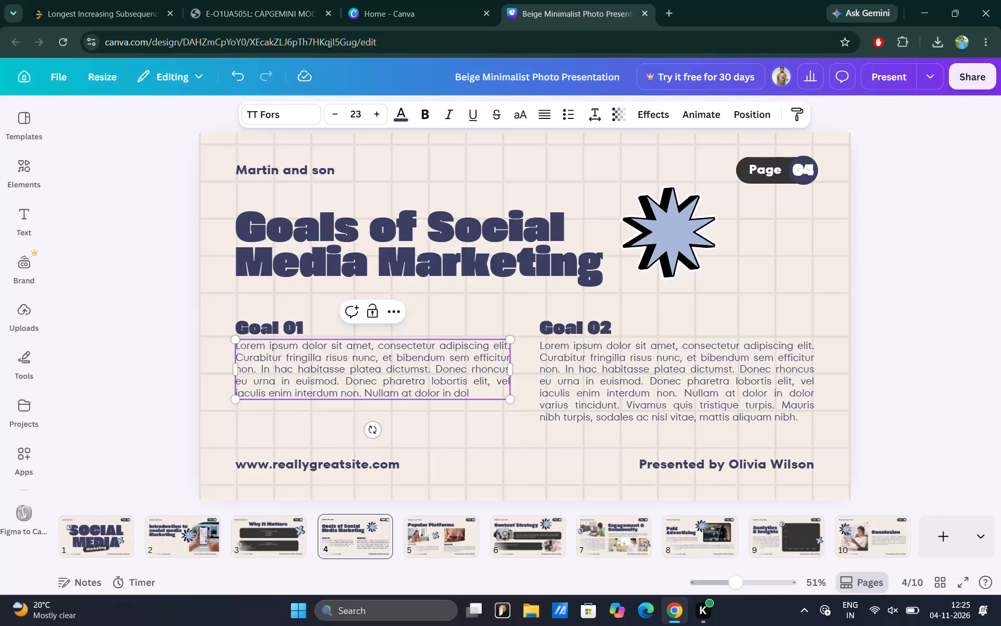
{"action": "key", "text": "BackSpace"}
{"action": "key", "text": "BackSpace"}
{"action": "key", "text": "BackSpace"}
{"action": "key", "text": "BackSpace"}
{"action": "key", "text": "BackSpace"}
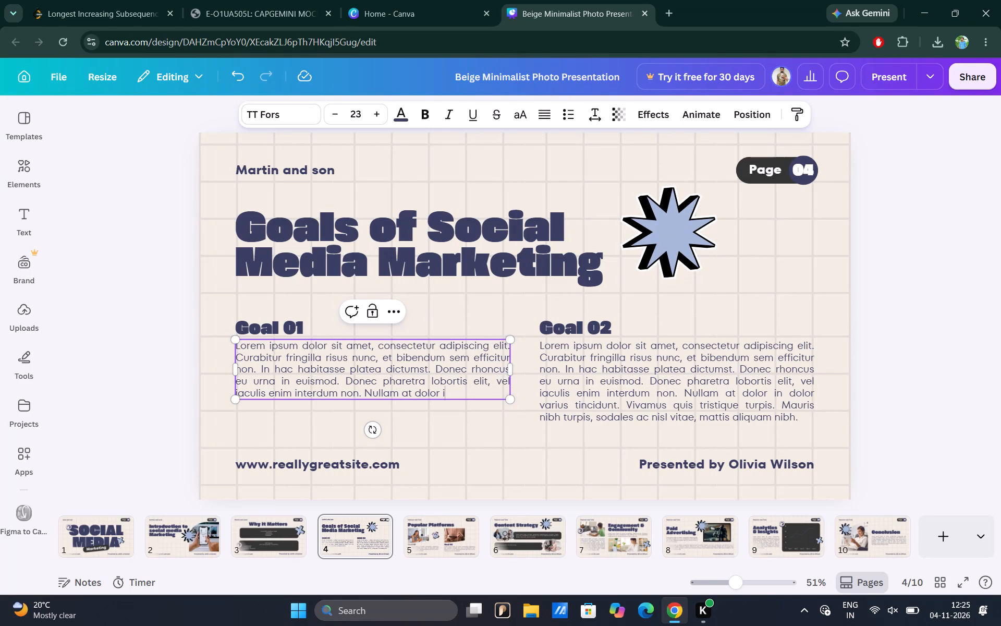
Continue deleting the Goal 01 placeholder paragraph backwards from its end, removing the remaining "Nullam at dolor i".
{"action": "key", "text": "BackSpace"}
{"action": "key", "text": "BackSpace"}
{"action": "key", "text": "BackSpace"}
{"action": "key", "text": "BackSpace"}
{"action": "key", "text": "BackSpace"}
{"action": "key", "text": "BackSpace"}
{"action": "key", "text": "BackSpace"}
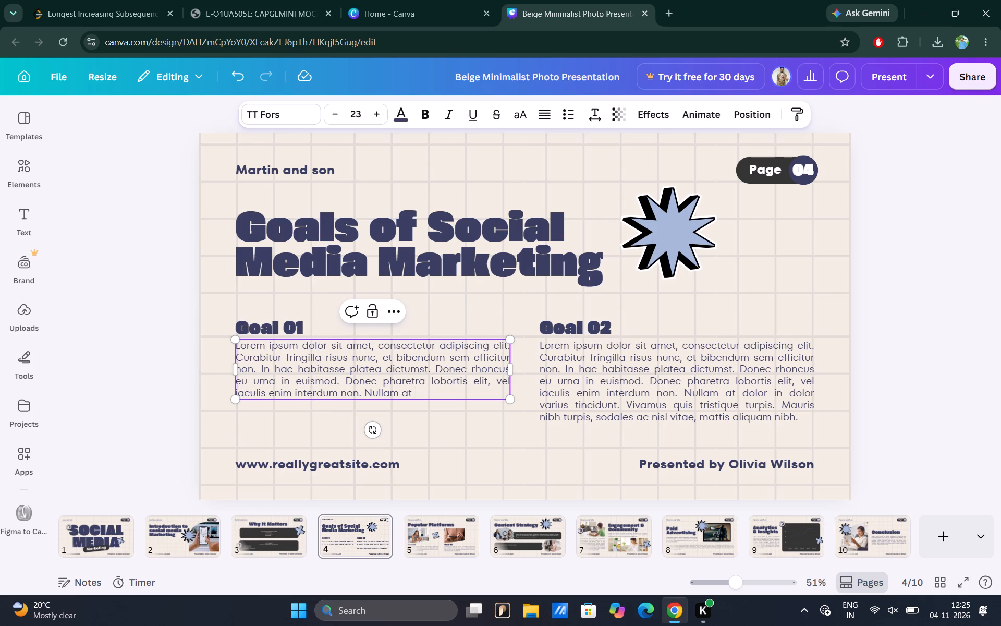
{"action": "key", "text": "BackSpace"}
{"action": "key", "text": "BackSpace"}
{"action": "key", "text": "BackSpace"}
{"action": "key", "text": "BackSpace"}
{"action": "key", "text": "BackSpace"}
{"action": "key", "text": "BackSpace"}
{"action": "key", "text": "BackSpace"}
{"action": "key", "text": "BackSpace"}
{"action": "key", "text": "BackSpace"}
{"action": "key", "text": "BackSpace"}
{"action": "key", "text": "BackSpace"}
Delete "iaculis enim interdum non." from the end of the Goal 01 placeholder paragraph.
{"action": "key", "text": "BackSpace"}
{"action": "key", "text": "BackSpace"}
{"action": "key", "text": "BackSpace"}
{"action": "key", "text": "BackSpace"}
{"action": "key", "text": "BackSpace"}
{"action": "key", "text": "BackSpace"}
{"action": "key", "text": "BackSpace"}
{"action": "key", "text": "BackSpace"}
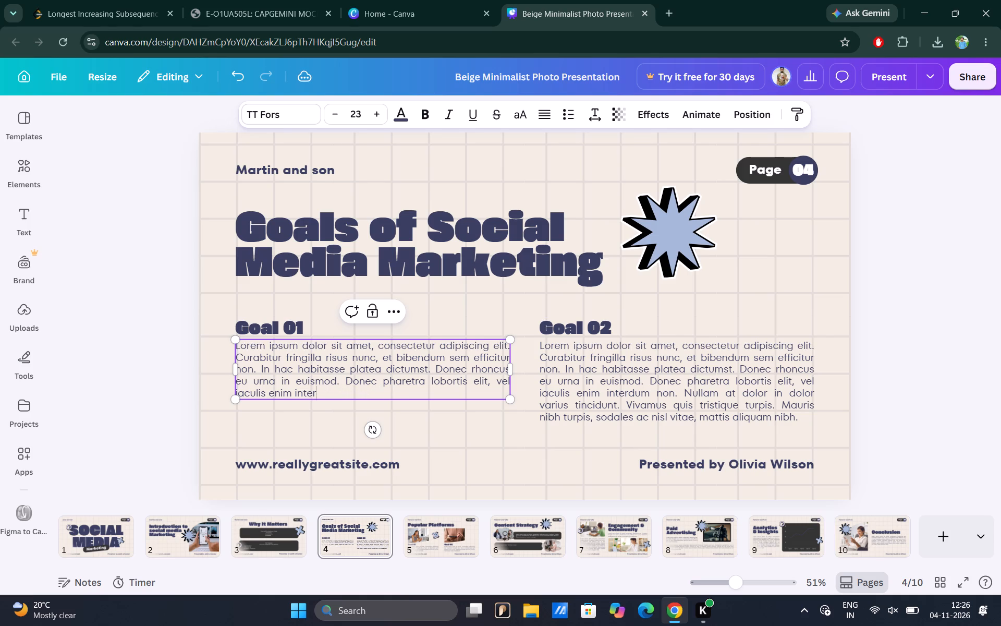
{"action": "key", "text": "BackSpace"}
{"action": "key", "text": "BackSpace"}
{"action": "key", "text": "BackSpace"}
{"action": "key", "text": "BackSpace"}
{"action": "key", "text": "BackSpace"}
{"action": "key", "text": "BackSpace"}
{"action": "key", "text": "BackSpace"}
{"action": "key", "text": "BackSpace"}
{"action": "key", "text": "BackSpace"}
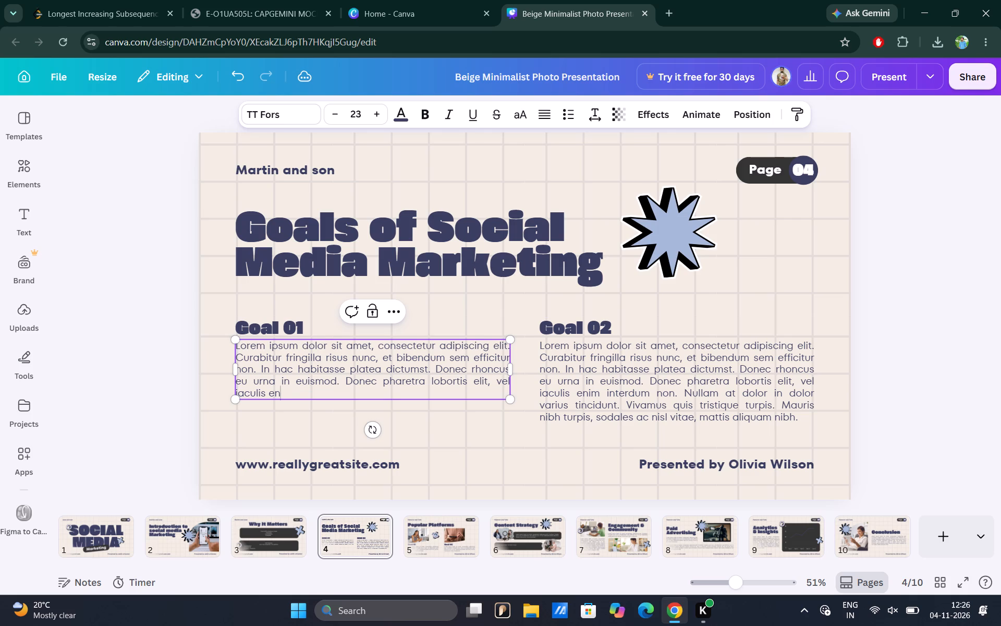
{"action": "key", "text": "BackSpace"}
{"action": "key", "text": "BackSpace"}
{"action": "key", "text": "BackSpace"}
{"action": "key", "text": "BackSpace"}
{"action": "key", "text": "BackSpace"}
{"action": "key", "text": "BackSpace"}
{"action": "key", "text": "BackSpace"}
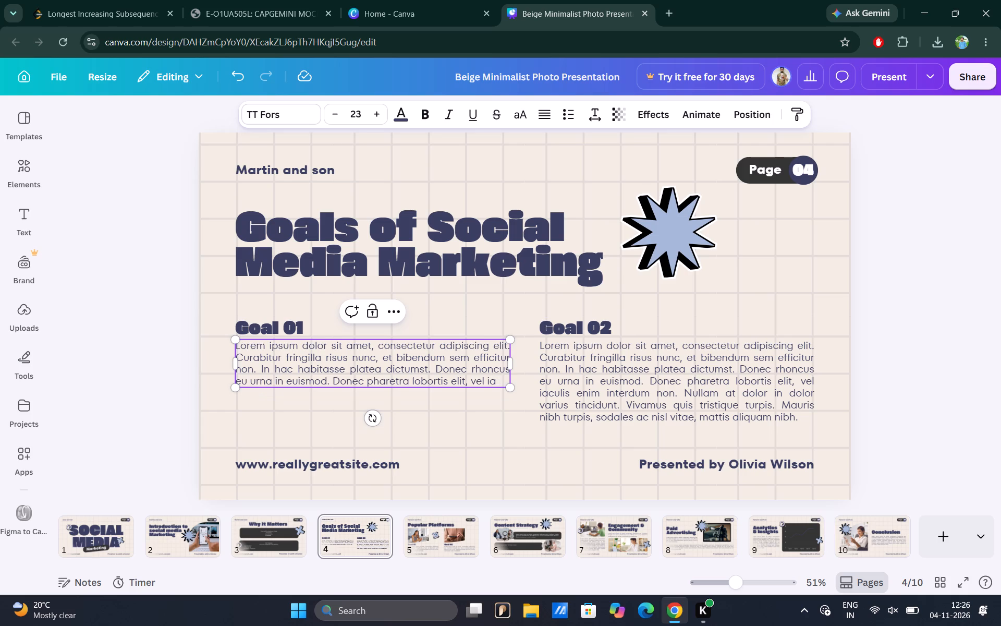
{"action": "key", "text": "BackSpace"}
{"action": "key", "text": "BackSpace"}
Trim the end of the Goal 01 placeholder paragraph back to "Donec pharetra lo", removing "vel", "elit," and most of "lobortis".
{"action": "key", "text": "BackSpace"}
{"action": "key", "text": "BackSpace"}
{"action": "key", "text": "BackSpace"}
{"action": "key", "text": "BackSpace"}
{"action": "key", "text": "BackSpace"}
{"action": "key", "text": "BackSpace"}
{"action": "key", "text": "BackSpace"}
{"action": "key", "text": "BackSpace"}
{"action": "key", "text": "BackSpace"}
{"action": "key", "text": "BackSpace"}
{"action": "key", "text": "BackSpace"}
{"action": "key", "text": "BackSpace"}
{"action": "key", "text": "BackSpace"}
{"action": "key", "text": "BackSpace"}
{"action": "key", "text": "BackSpace"}
{"action": "key", "text": "BackSpace"}
{"action": "key", "text": "BackSpace"}
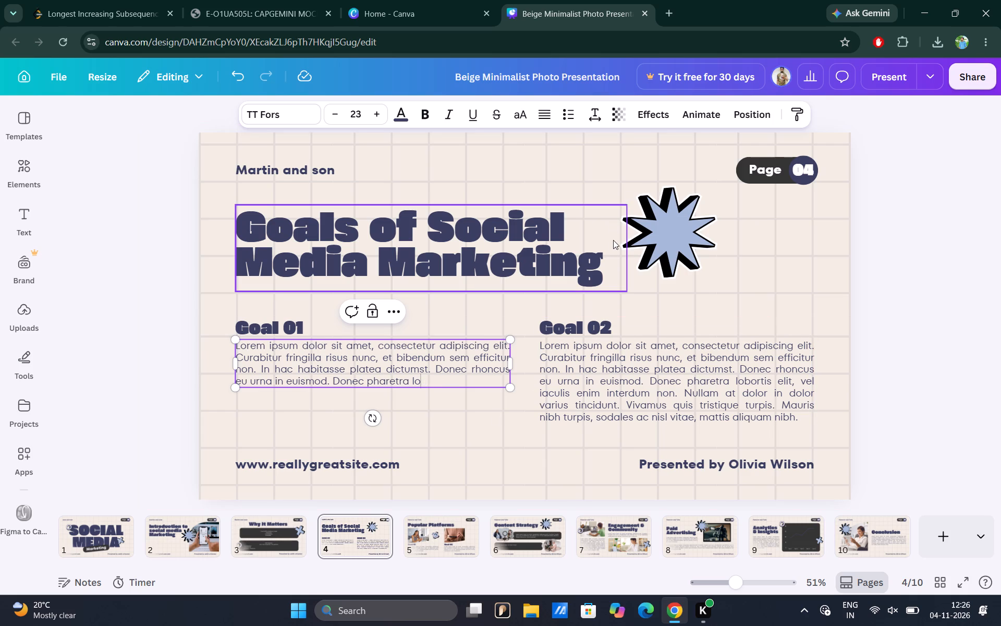
On slide 5, shrink the Goal 02 phone photo to about 374 × 260 and shift it toward the Goal 02 column's right edge.
{"action": "left_click", "coordinate": [431, 535]}
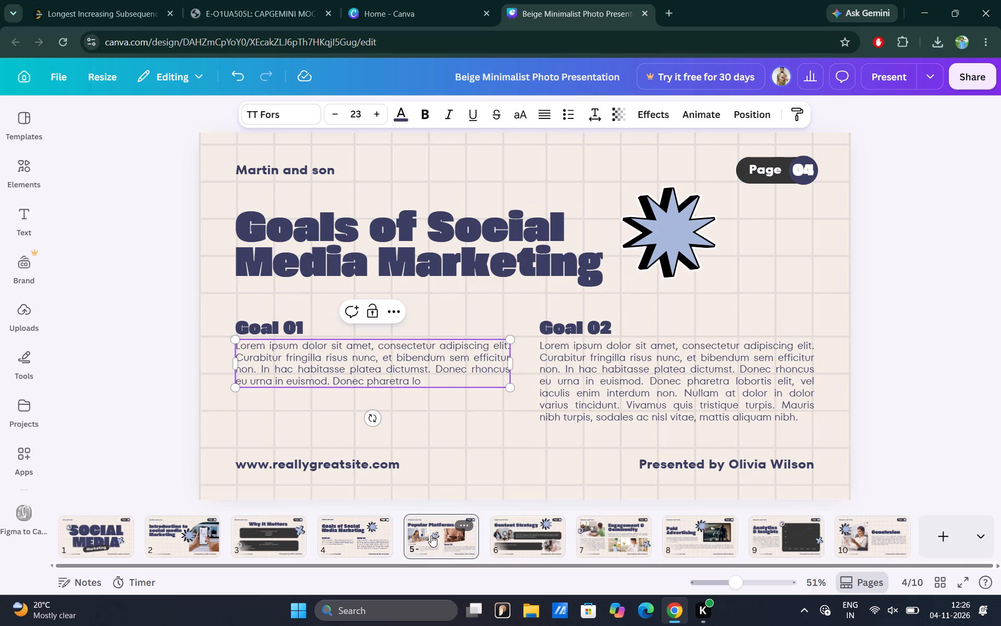
{"action": "left_click", "coordinate": [606, 322]}
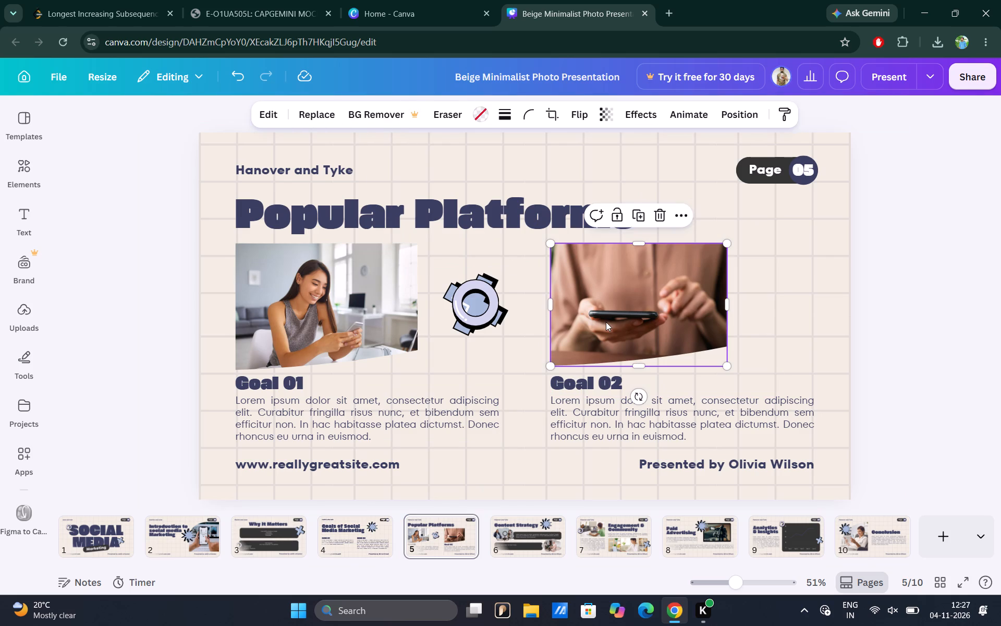
{"action": "left_click", "coordinate": [732, 366]}
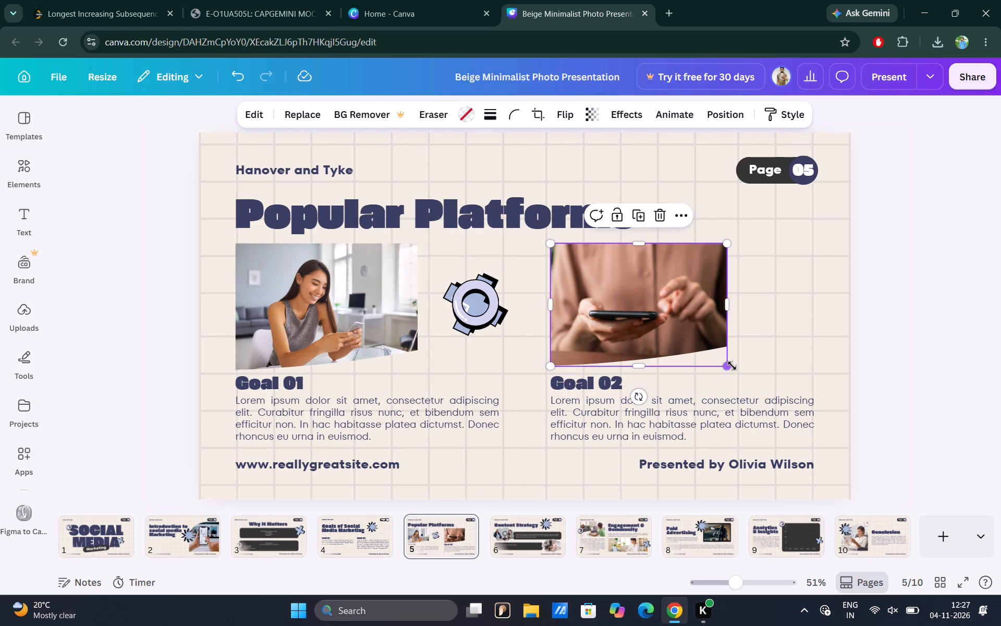
{"action": "left_click", "coordinate": [733, 366]}
{"action": "left_click", "coordinate": [737, 367]}
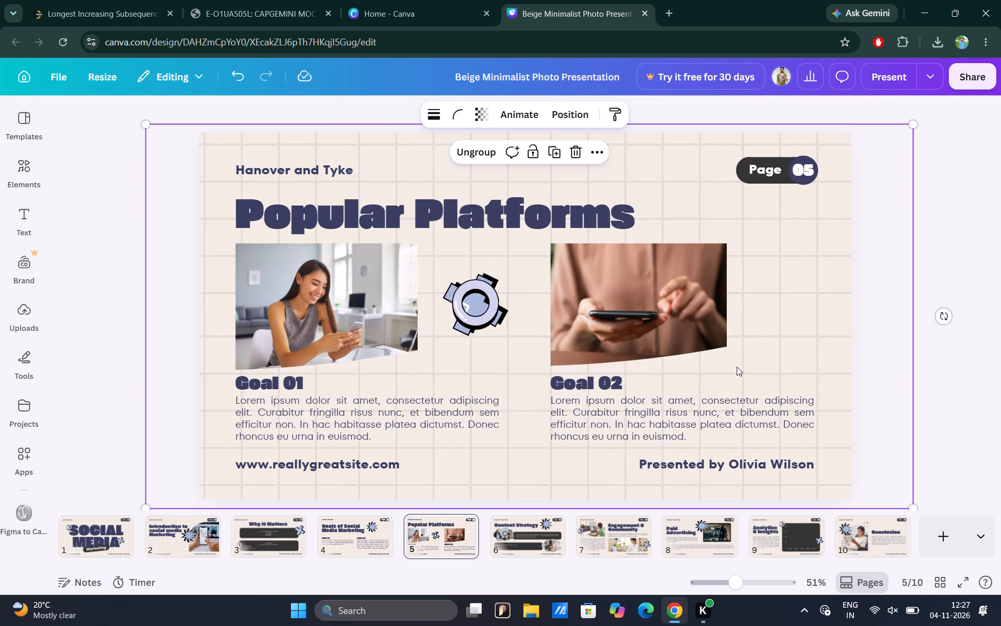
{"action": "left_click", "coordinate": [705, 351]}
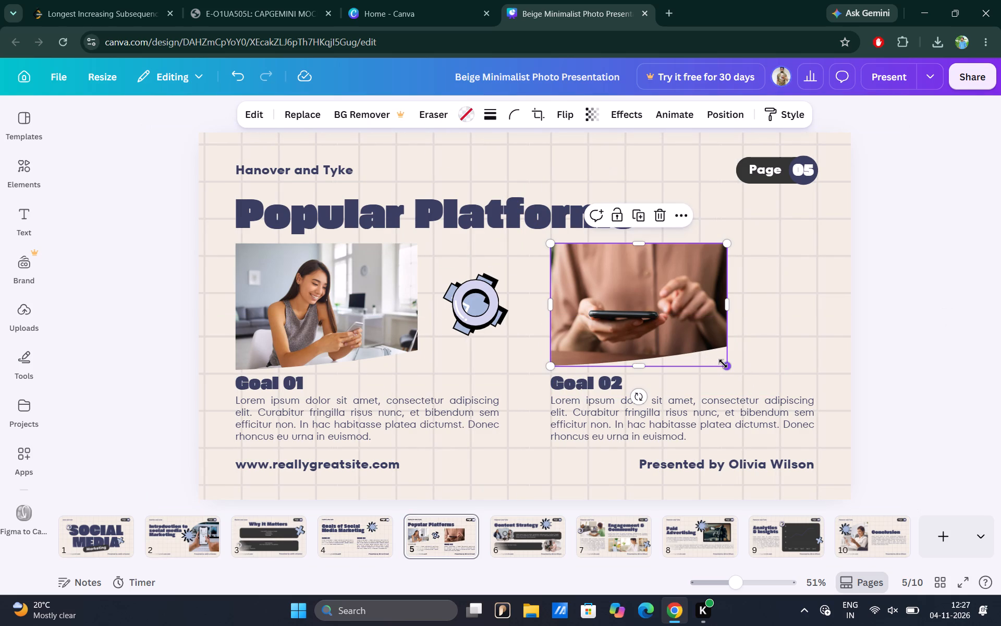
{"action": "left_click", "coordinate": [724, 364]}
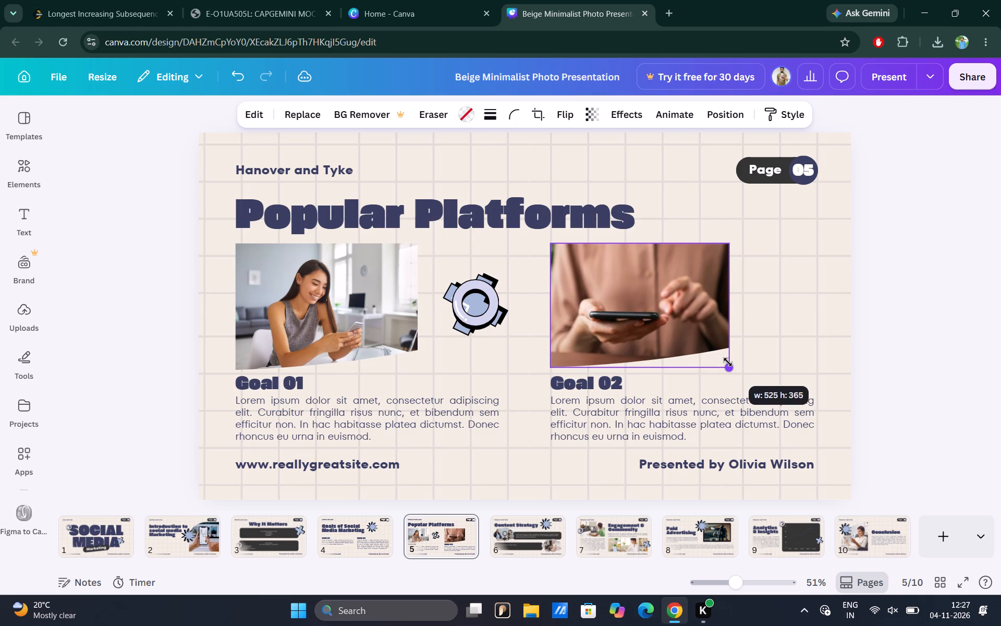
{"action": "left_click_drag", "start_coordinate": [675, 326], "coordinate": [668, 315]}
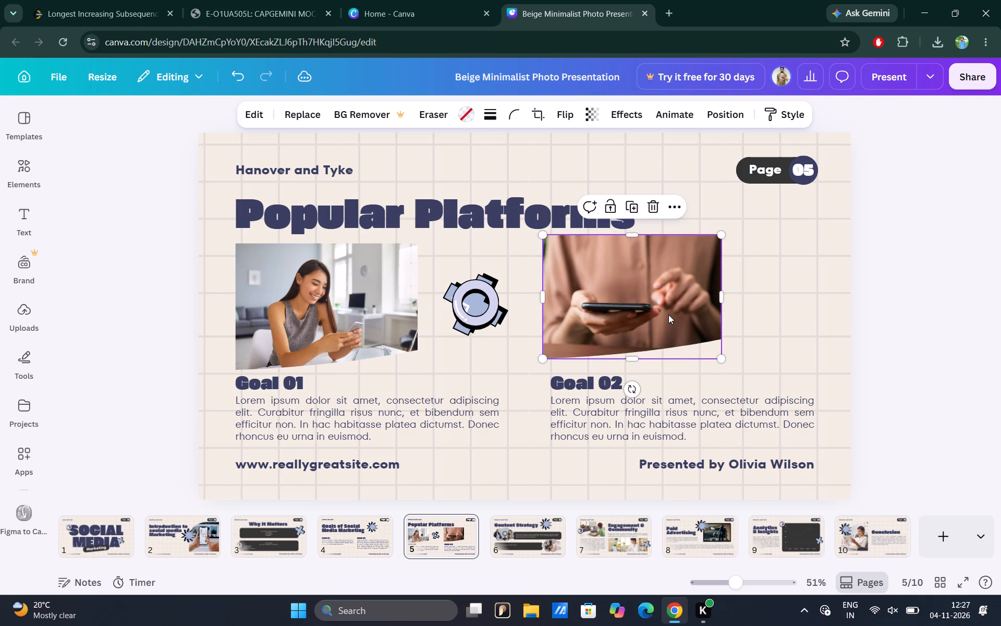
{"action": "left_click_drag", "start_coordinate": [722, 362], "coordinate": [673, 323]}
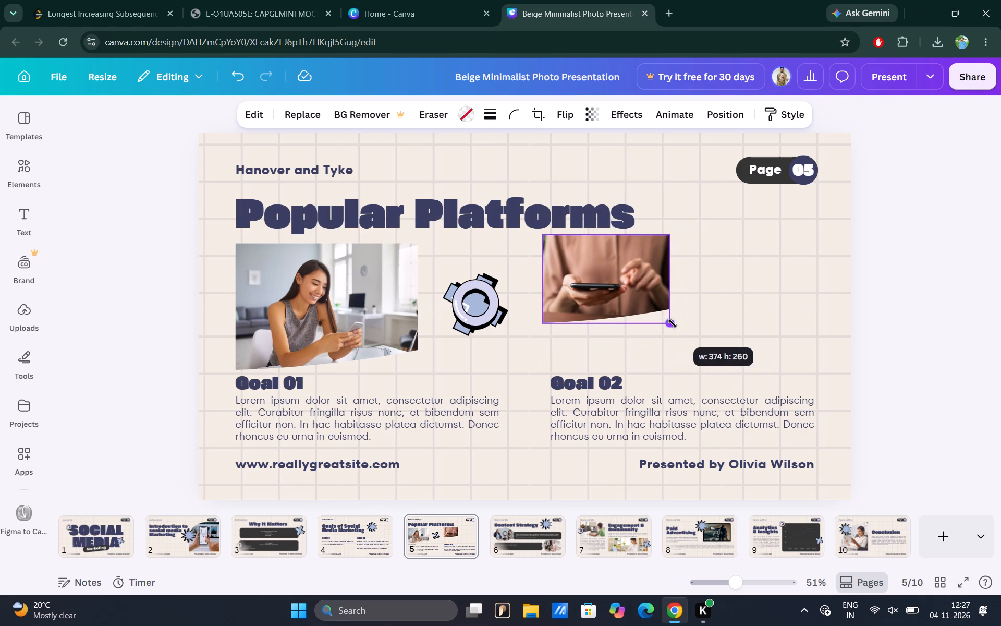
{"action": "left_click_drag", "start_coordinate": [626, 285], "coordinate": [746, 300]}
Shrink the Goal 01 photo of the woman with a phone and shift it slightly right above its column.
{"action": "left_click", "coordinate": [340, 307]}
{"action": "left_click_drag", "start_coordinate": [421, 373], "coordinate": [397, 341]}
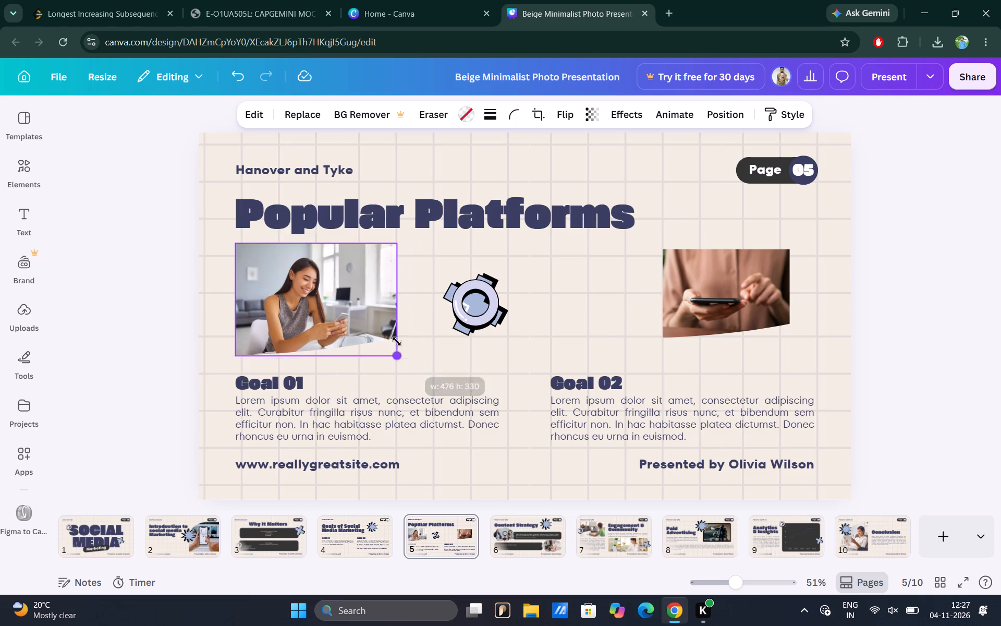
{"action": "left_click_drag", "start_coordinate": [397, 341], "coordinate": [398, 338]}
{"action": "left_click_drag", "start_coordinate": [339, 315], "coordinate": [353, 318]}
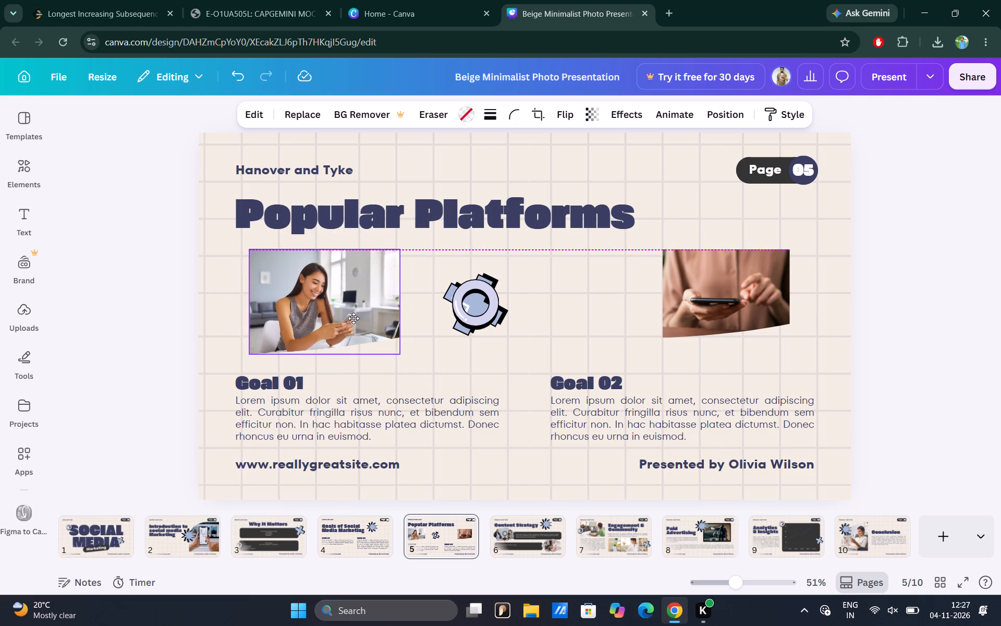
{"action": "left_click_drag", "start_coordinate": [353, 318], "coordinate": [353, 317]}
Move the lilac ring off the blue cross into the gap between the cross and the Goal 02 photo.
{"action": "left_click_drag", "start_coordinate": [458, 309], "coordinate": [558, 299]}
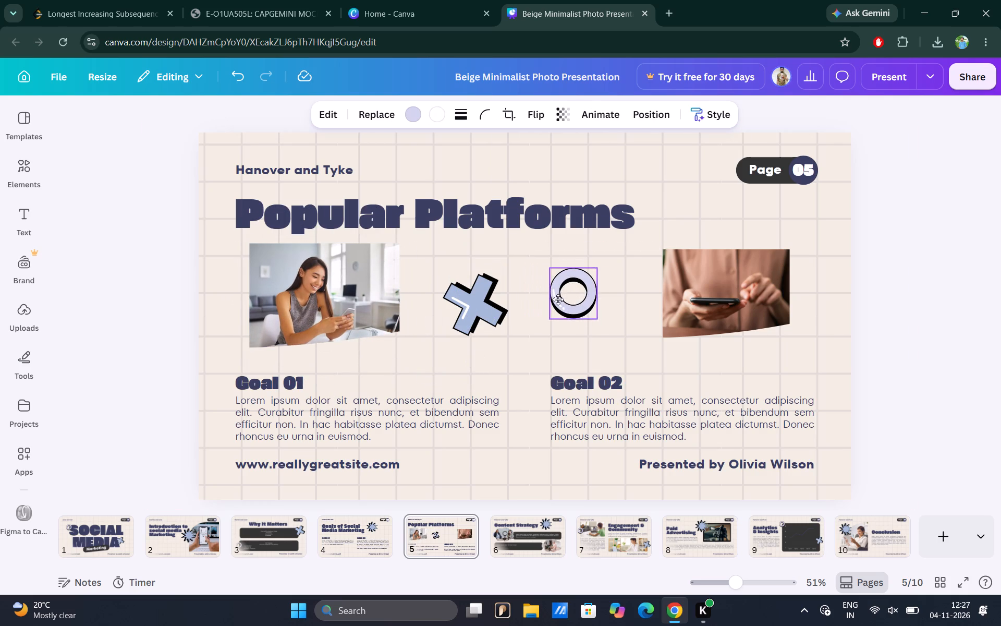
{"action": "left_click_drag", "start_coordinate": [558, 299], "coordinate": [567, 303]}
{"action": "left_click", "coordinate": [635, 281]}
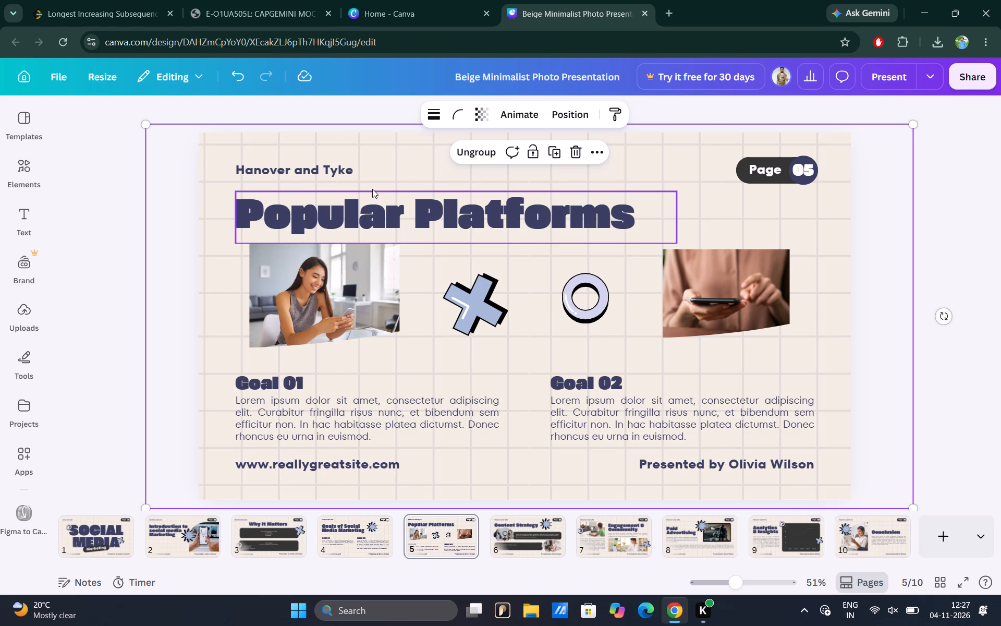
Reduce the "Popular Platforms" title to font size 90 and move it slightly up toward the header.
{"action": "left_click", "coordinate": [453, 242]}
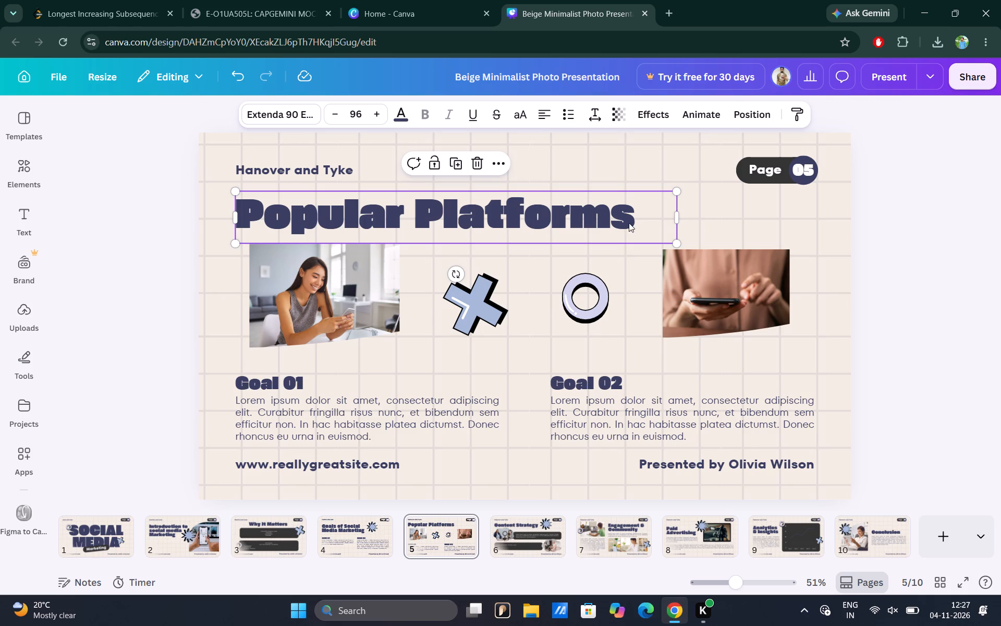
{"action": "left_click_drag", "start_coordinate": [676, 243], "coordinate": [650, 218]}
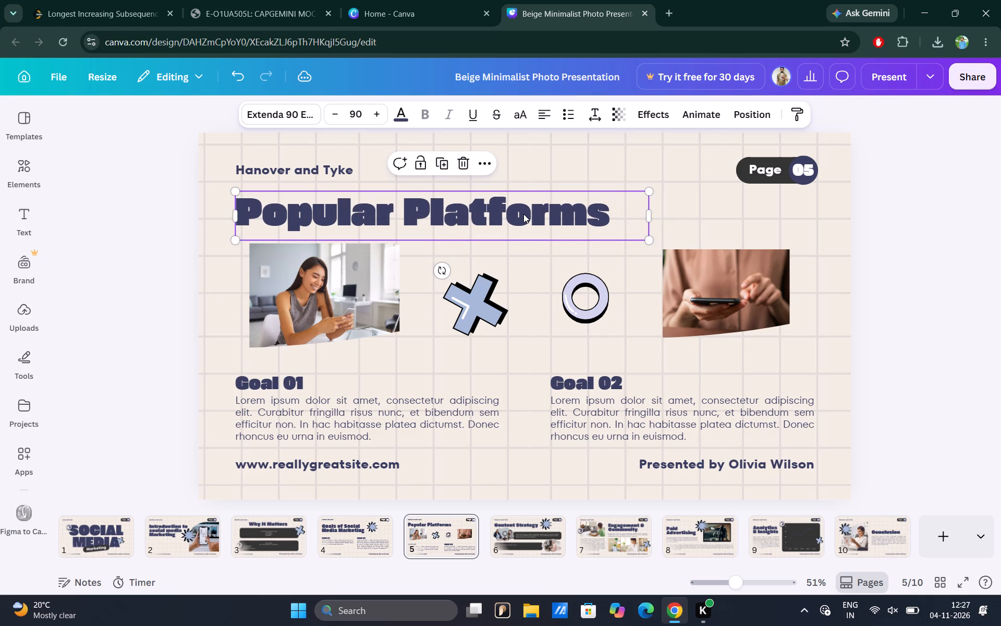
{"action": "left_click_drag", "start_coordinate": [523, 214], "coordinate": [523, 205]}
Replace the "Hanover and Tyke" header text on slide 5 with "martin and son".
{"action": "left_click", "coordinate": [297, 174]}
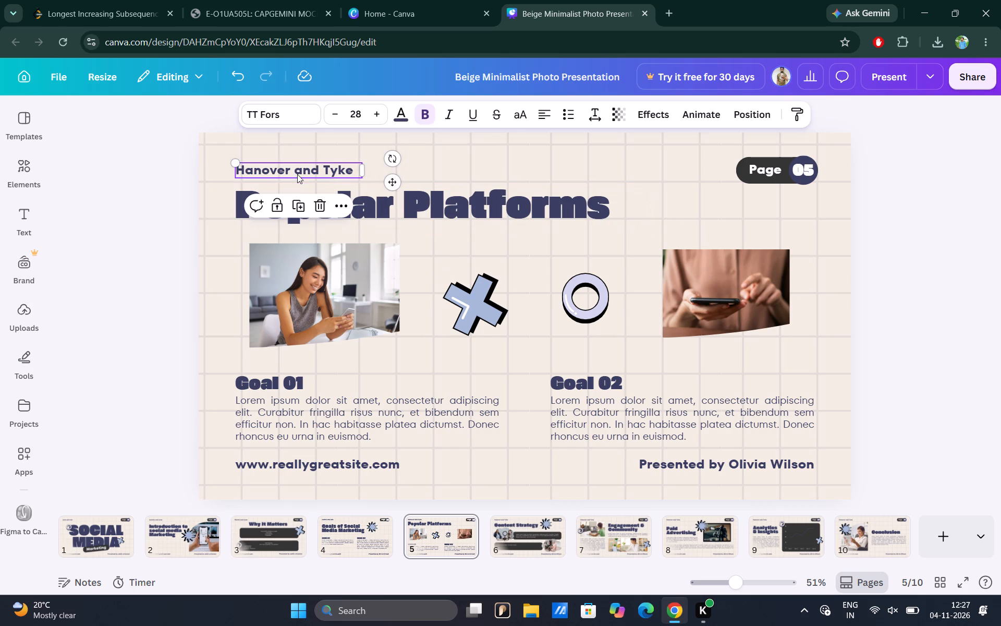
{"action": "left_click", "coordinate": [358, 171]}
{"action": "left_click", "coordinate": [356, 171]}
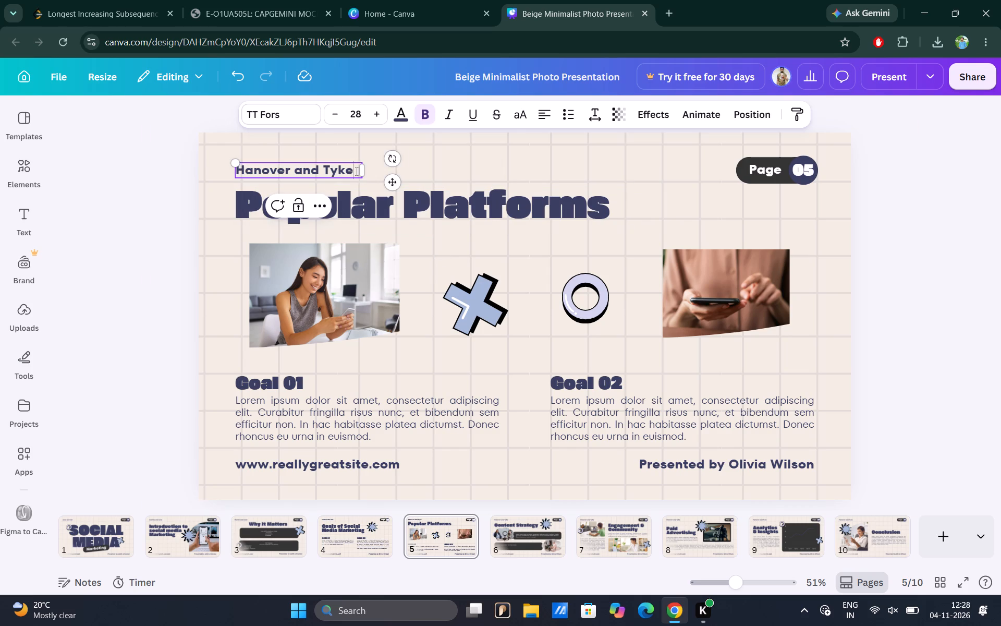
{"action": "key", "text": "BackSpace"}
{"action": "key", "text": "BackSpace"}
{"action": "key", "text": "BackSpace"}
{"action": "key", "text": "BackSpace"}
{"action": "key", "text": "BackSpace"}
{"action": "key", "text": "BackSpace"}
{"action": "key", "text": "BackSpace"}
{"action": "key", "text": "BackSpace"}
{"action": "key", "text": "BackSpace"}
{"action": "key", "text": "BackSpace"}
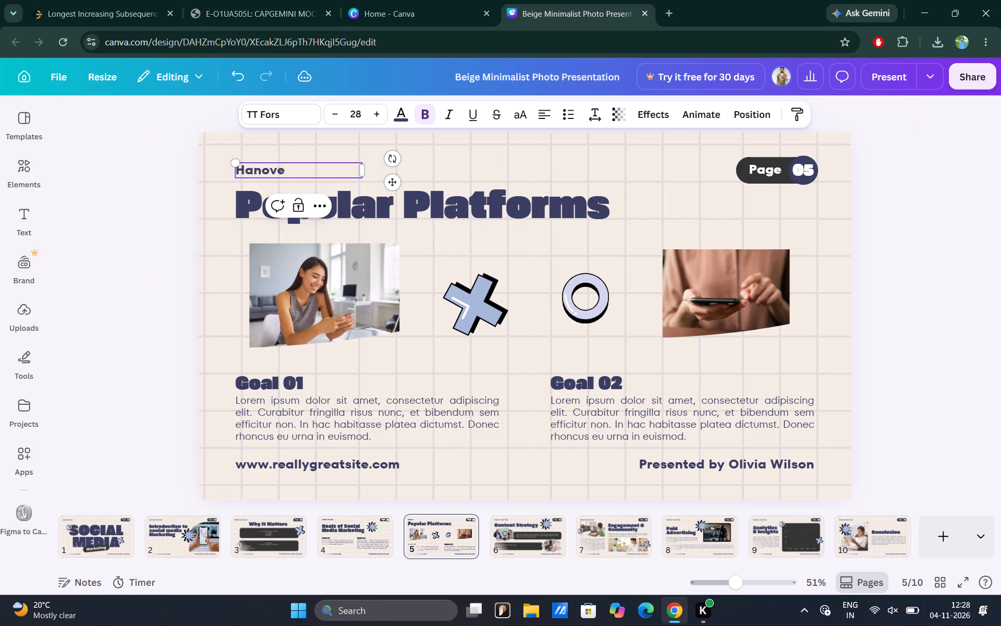
{"action": "key", "text": "BackSpace"}
{"action": "key", "text": "BackSpace"}
{"action": "key", "text": "BackSpace"}
{"action": "key", "text": "BackSpace"}
{"action": "key", "text": "BackSpace"}
{"action": "key", "text": "BackSpace"}
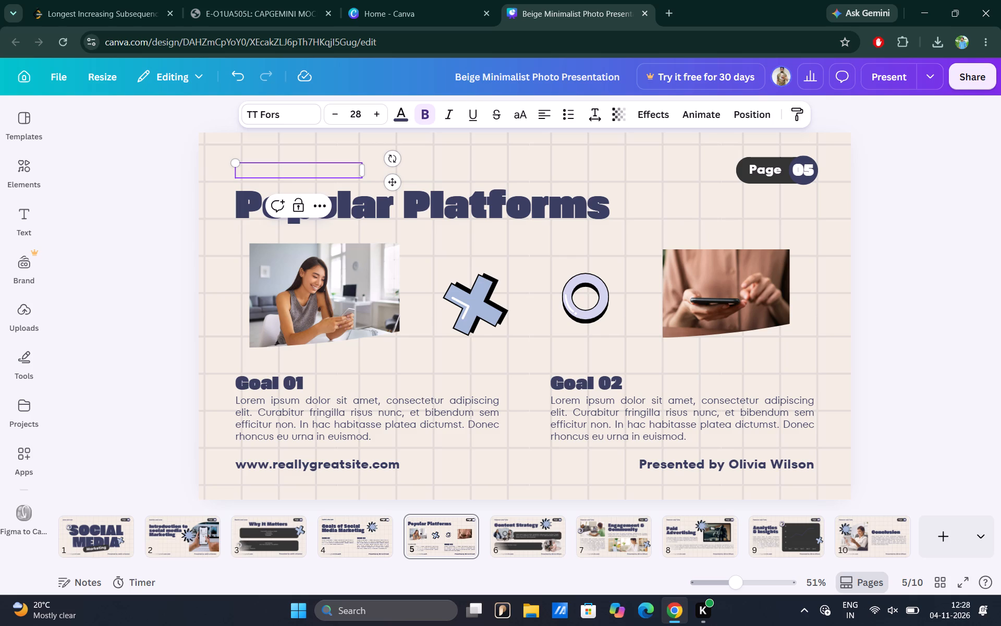
{"action": "type", "text": "marti"}
{"action": "type", "text": "n"}
{"action": "key", "text": "space"}
{"action": "type", "text": "an"}
{"action": "key", "text": "d"}
{"action": "key", "text": "space"}
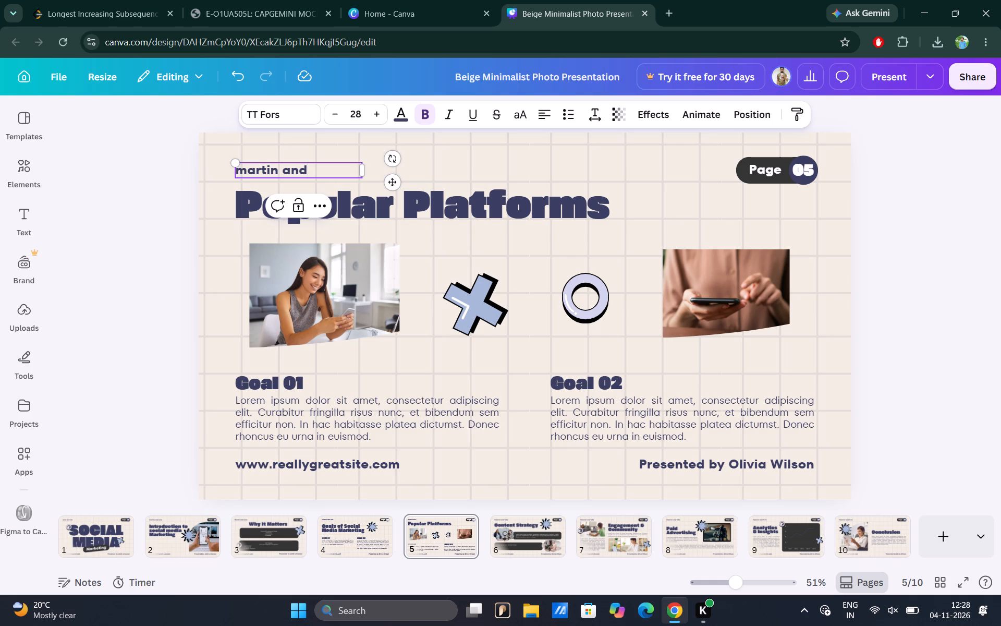
{"action": "type", "text": "son"}
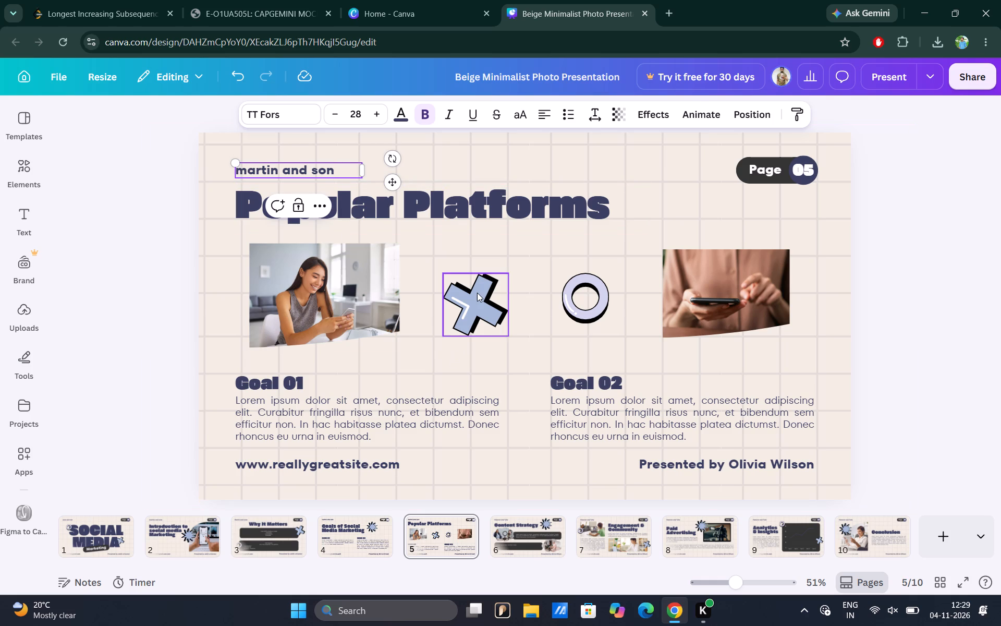
Move the blue cross and the lilac ring up, just beneath the "Popular Platforms" title.
{"action": "left_click_drag", "start_coordinate": [477, 293], "coordinate": [483, 260]}
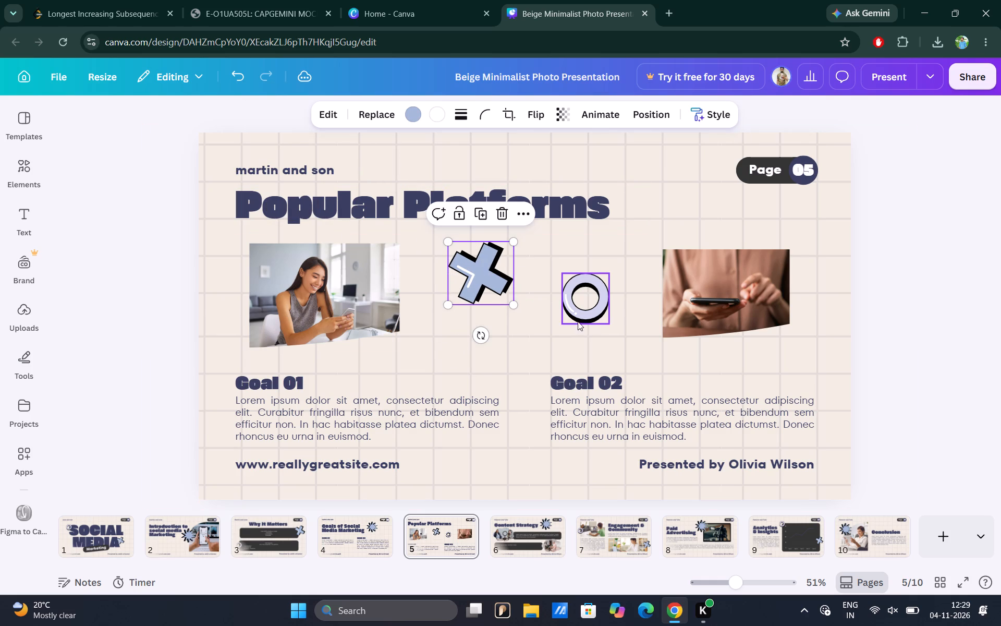
{"action": "left_click_drag", "start_coordinate": [587, 300], "coordinate": [583, 269]}
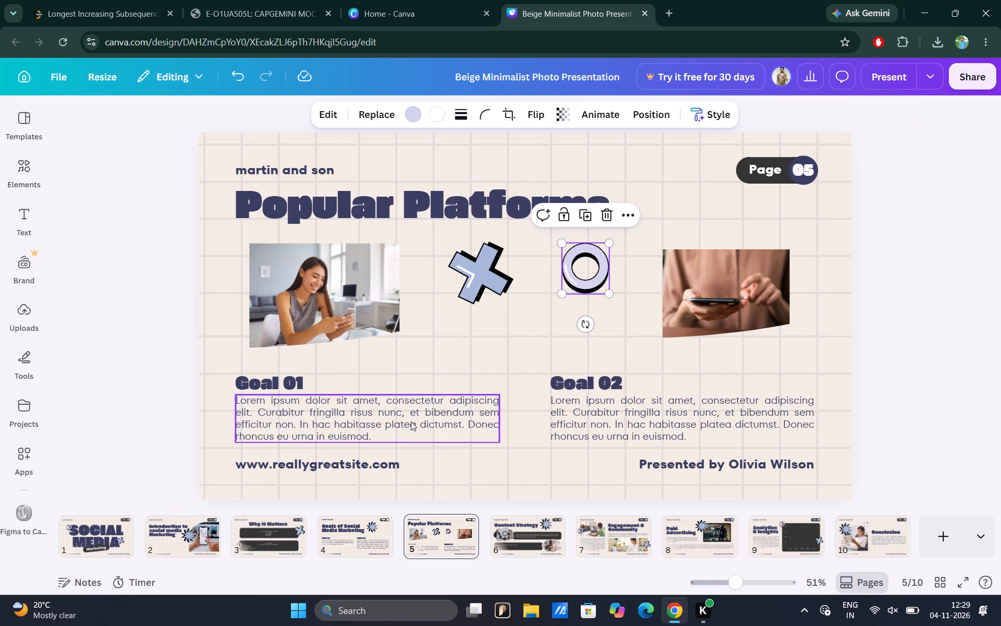
On slide 4, delete "Donec pharetra lo" from the end of the Goal 01 placeholder paragraph.
{"action": "left_click", "coordinate": [381, 517]}
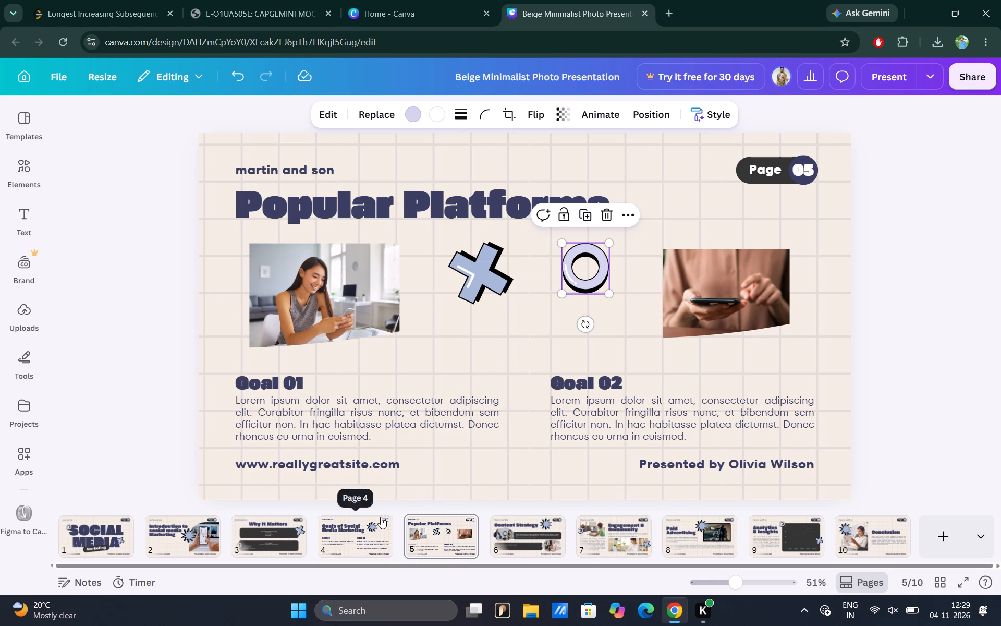
{"action": "left_click", "coordinate": [407, 368]}
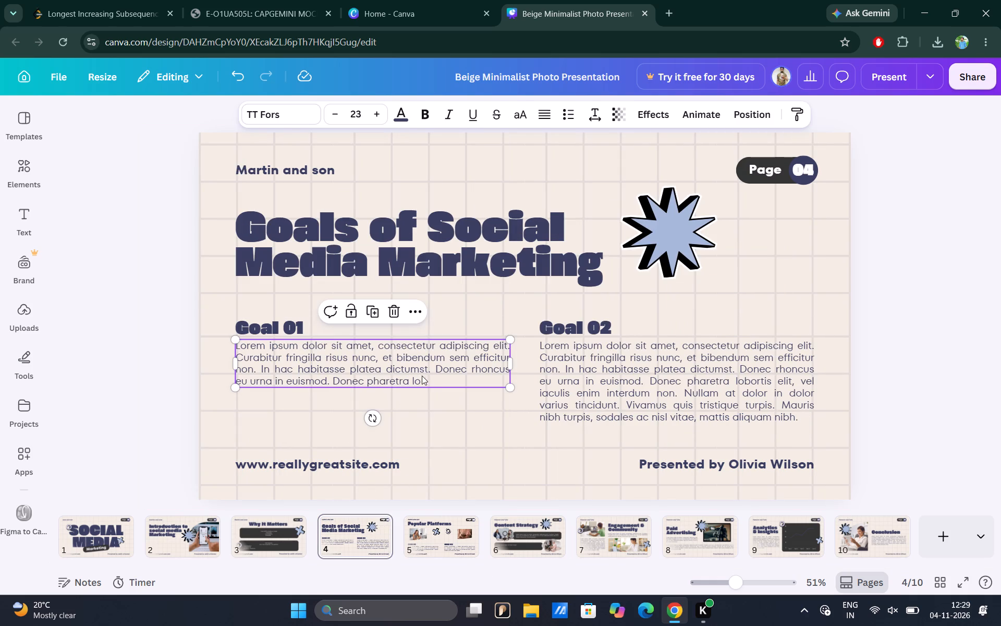
{"action": "left_click", "coordinate": [427, 379]}
{"action": "left_click", "coordinate": [427, 379]}
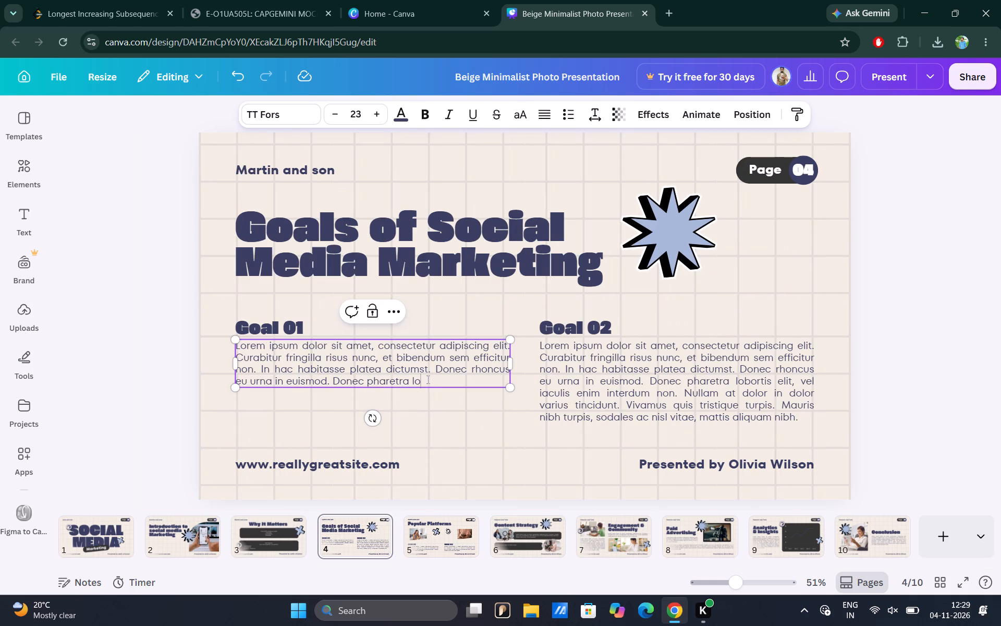
{"action": "key", "text": "BackSpace"}
{"action": "key", "text": "BackSpace"}
{"action": "key", "text": "BackSpace"}
{"action": "key", "text": "BackSpace"}
{"action": "key", "text": "BackSpace"}
{"action": "key", "text": "BackSpace"}
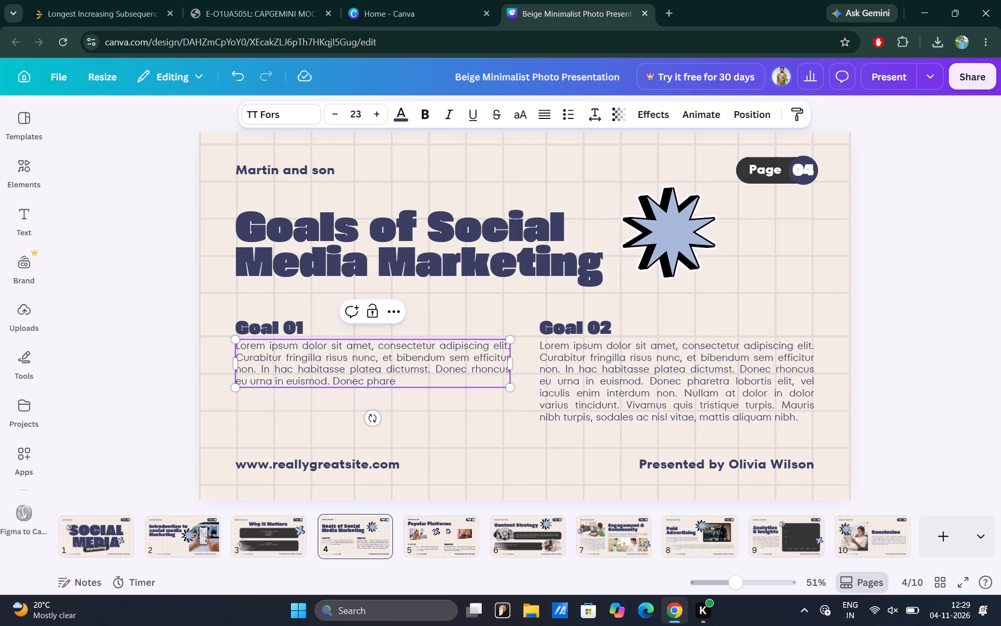
{"action": "key", "text": "BackSpace"}
{"action": "key", "text": "BackSpace"}
{"action": "key", "text": "BackSpace"}
{"action": "key", "text": "BackSpace"}
{"action": "key", "text": "BackSpace"}
{"action": "key", "text": "BackSpace"}
{"action": "key", "text": "BackSpace"}
{"action": "key", "text": "BackSpace"}
{"action": "key", "text": "BackSpace"}
{"action": "key", "text": "BackSpace"}
{"action": "key", "text": "BackSpace"}
{"action": "key", "text": "BackSpace"}
Delete "euismod." from the end of the Goal 01 paragraph, trimming it back to "eu urna in".
{"action": "key", "text": "BackSpace"}
{"action": "key", "text": "BackSpace"}
{"action": "key", "text": "BackSpace"}
{"action": "key", "text": "BackSpace"}
{"action": "key", "text": "BackSpace"}
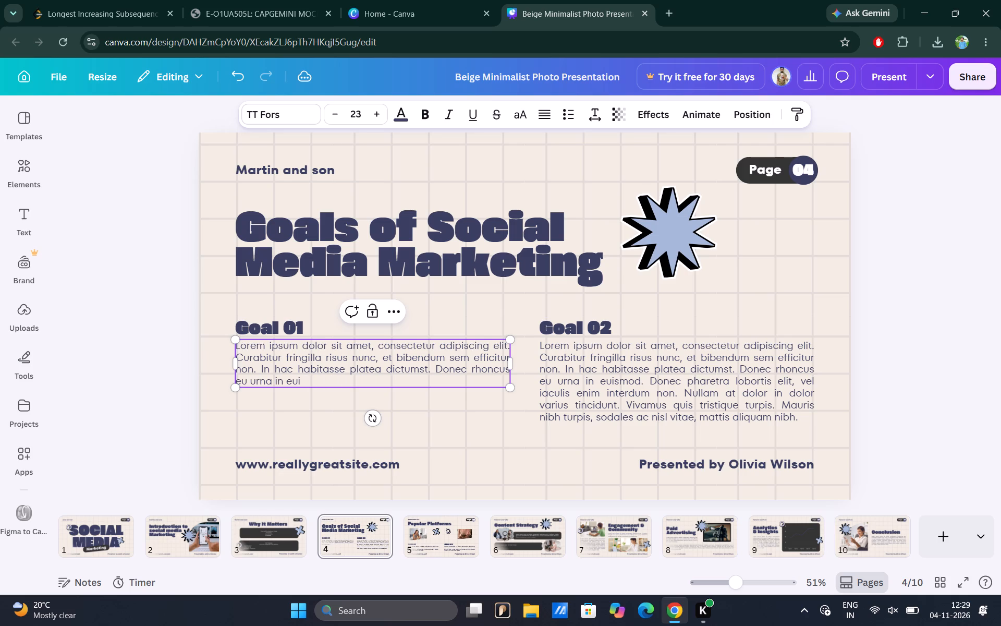
{"action": "key", "text": "BackSpace"}
{"action": "key", "text": "BackSpace"}
{"action": "key", "text": "BackSpace"}
{"action": "key", "text": "BackSpace"}
Delete "Donec rhoncus eu urna in" from the end of the Goal 01 paragraph on slide 4.
{"action": "key", "text": "BackSpace"}
{"action": "key", "text": "BackSpace"}
{"action": "key", "text": "BackSpace"}
{"action": "key", "text": "BackSpace"}
{"action": "key", "text": "BackSpace"}
{"action": "key", "text": "BackSpace"}
{"action": "key", "text": "BackSpace"}
{"action": "key", "text": "BackSpace"}
{"action": "key", "text": "BackSpace"}
{"action": "key", "text": "BackSpace"}
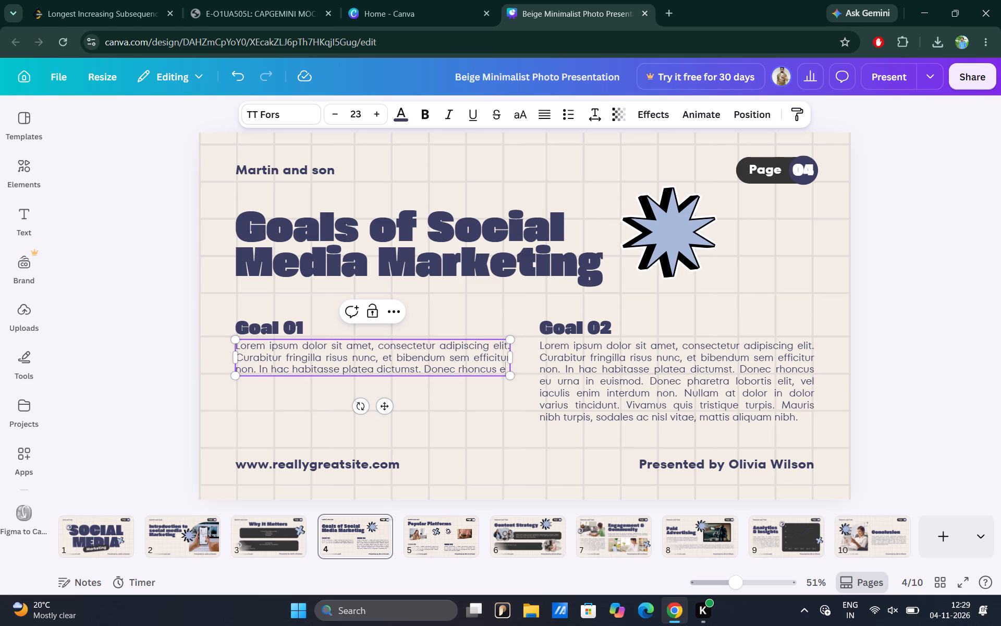
{"action": "key", "text": "BackSpace"}
{"action": "key", "text": "BackSpace"}
{"action": "key", "text": "BackSpace"}
{"action": "key", "text": "BackSpace"}
{"action": "key", "text": "BackSpace"}
{"action": "key", "text": "BackSpace"}
{"action": "key", "text": "BackSpace"}
{"action": "key", "text": "BackSpace"}
{"action": "key", "text": "BackSpace"}
{"action": "key", "text": "BackSpace"}
{"action": "key", "text": "BackSpace"}
{"action": "key", "text": "BackSpace"}
{"action": "key", "text": "BackSpace"}
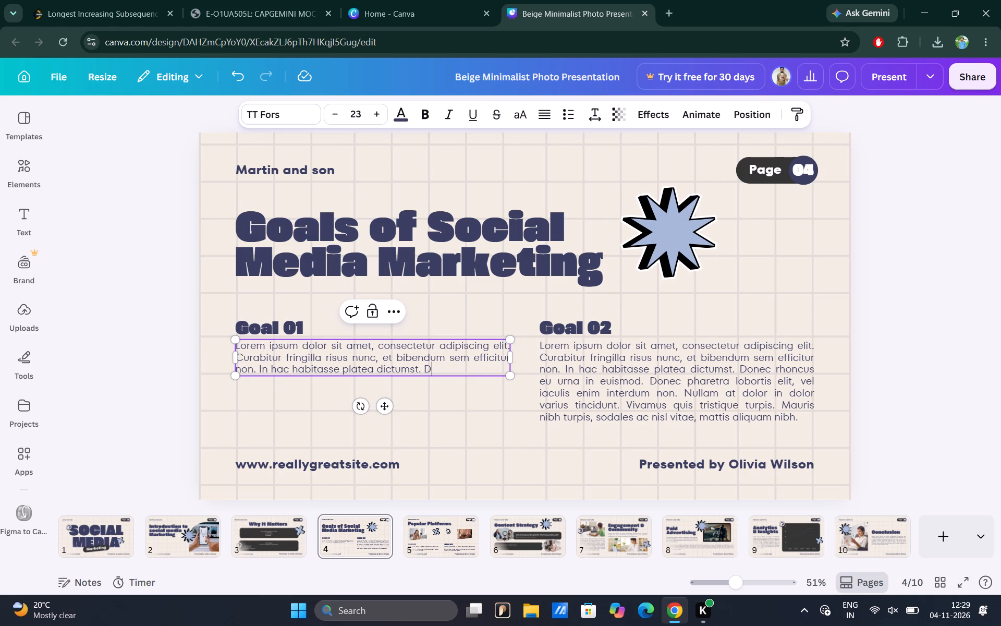
{"action": "key", "text": "BackSpace"}
Delete the sentence "In hac habitasse platea dictumst." from the end of the Goal 01 paragraph.
{"action": "key", "text": "BackSpace"}
{"action": "key", "text": "BackSpace"}
{"action": "key", "text": "BackSpace"}
{"action": "key", "text": "BackSpace"}
{"action": "key", "text": "BackSpace"}
{"action": "key", "text": "BackSpace"}
{"action": "key", "text": "BackSpace"}
{"action": "key", "text": "BackSpace"}
{"action": "key", "text": "BackSpace"}
{"action": "key", "text": "BackSpace"}
{"action": "key", "text": "BackSpace"}
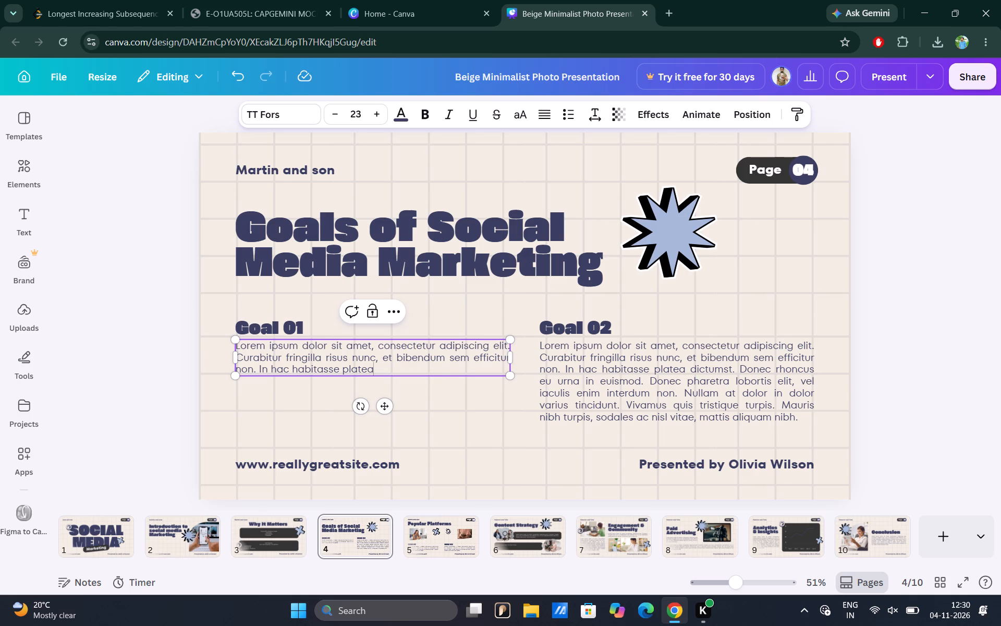
{"action": "key", "text": "BackSpace"}
{"action": "key", "text": "BackSpace"}
{"action": "key", "text": "BackSpace"}
{"action": "key", "text": "BackSpace"}
{"action": "key", "text": "BackSpace"}
{"action": "key", "text": "BackSpace"}
{"action": "key", "text": "BackSpace"}
{"action": "key", "text": "BackSpace"}
{"action": "key", "text": "BackSpace"}
{"action": "key", "text": "BackSpace"}
{"action": "key", "text": "BackSpace"}
{"action": "key", "text": "BackSpace"}
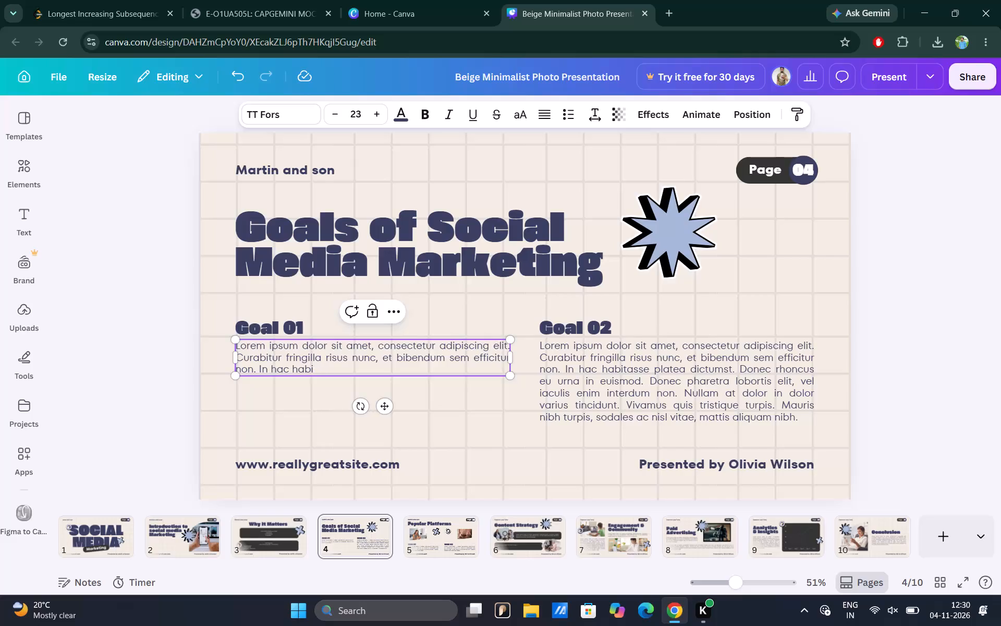
{"action": "key", "text": "BackSpace"}
{"action": "key", "text": "BackSpace"}
{"action": "key", "text": "BackSpace"}
{"action": "key", "text": "BackSpace"}
{"action": "key", "text": "BackSpace"}
{"action": "key", "text": "BackSpace"}
{"action": "key", "text": "BackSpace"}
{"action": "key", "text": "BackSpace"}
{"action": "key", "text": "BackSpace"}
{"action": "key", "text": "BackSpace"}
{"action": "key", "text": "BackSpace"}
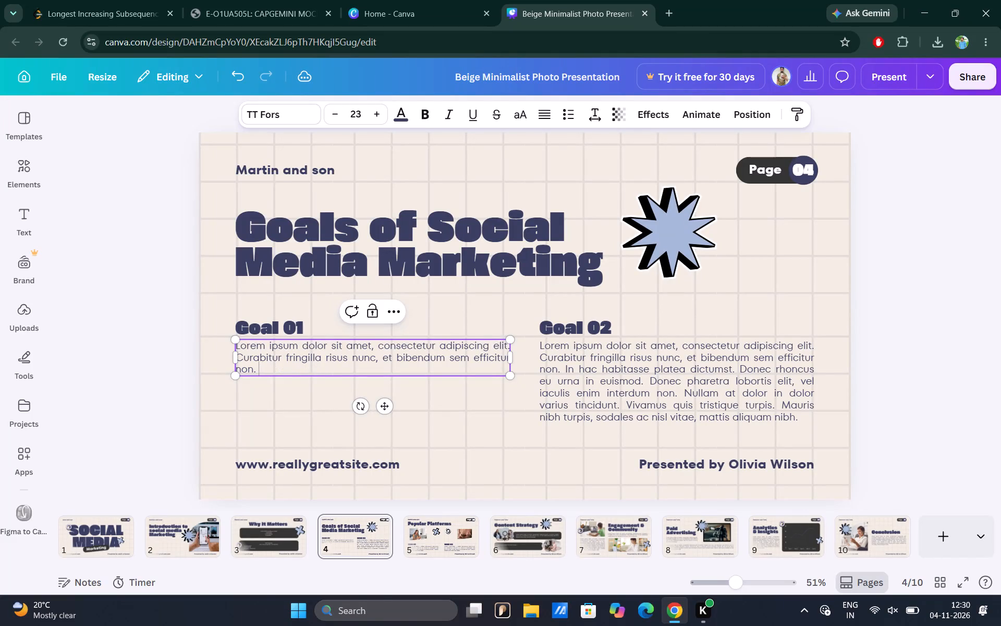
Delete the sentence "Curabitur fringilla risus nunc, et bibendum sem efficitur non." from the Goal 01 paragraph.
{"action": "key", "text": "BackSpace"}
{"action": "key", "text": "BackSpace"}
{"action": "key", "text": "BackSpace"}
{"action": "key", "text": "BackSpace"}
{"action": "key", "text": "BackSpace"}
{"action": "key", "text": "BackSpace"}
{"action": "key", "text": "BackSpace"}
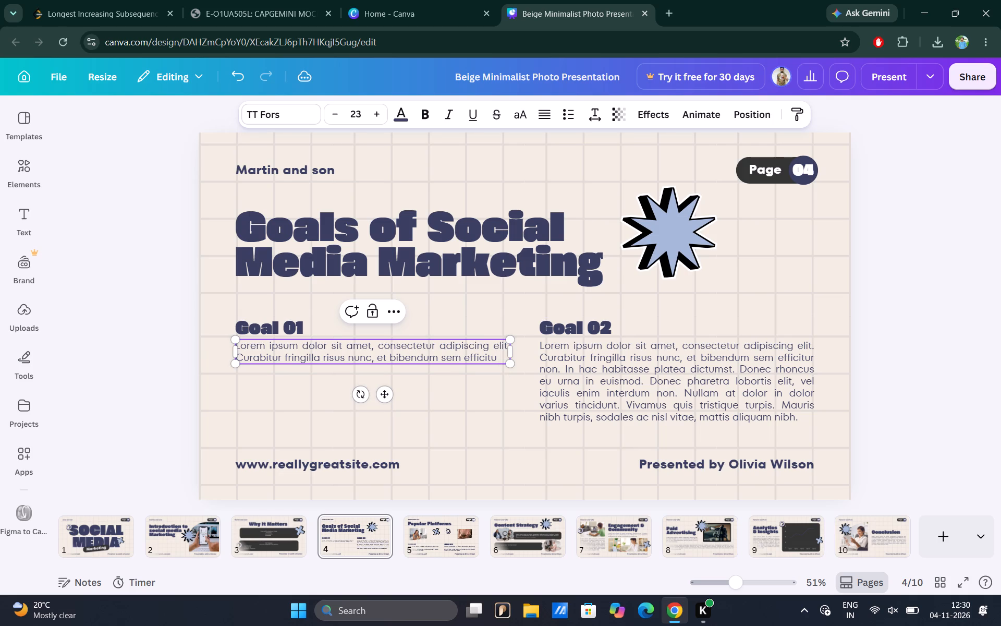
{"action": "key", "text": "BackSpace"}
{"action": "key", "text": "BackSpace"}
{"action": "key", "text": "BackSpace"}
{"action": "key", "text": "BackSpace"}
{"action": "key", "text": "BackSpace"}
{"action": "key", "text": "BackSpace"}
{"action": "key", "text": "BackSpace"}
{"action": "key", "text": "BackSpace"}
{"action": "key", "text": "BackSpace"}
{"action": "key", "text": "BackSpace"}
{"action": "key", "text": "BackSpace"}
{"action": "key", "text": "BackSpace"}
{"action": "key", "text": "BackSpace"}
{"action": "key", "text": "BackSpace"}
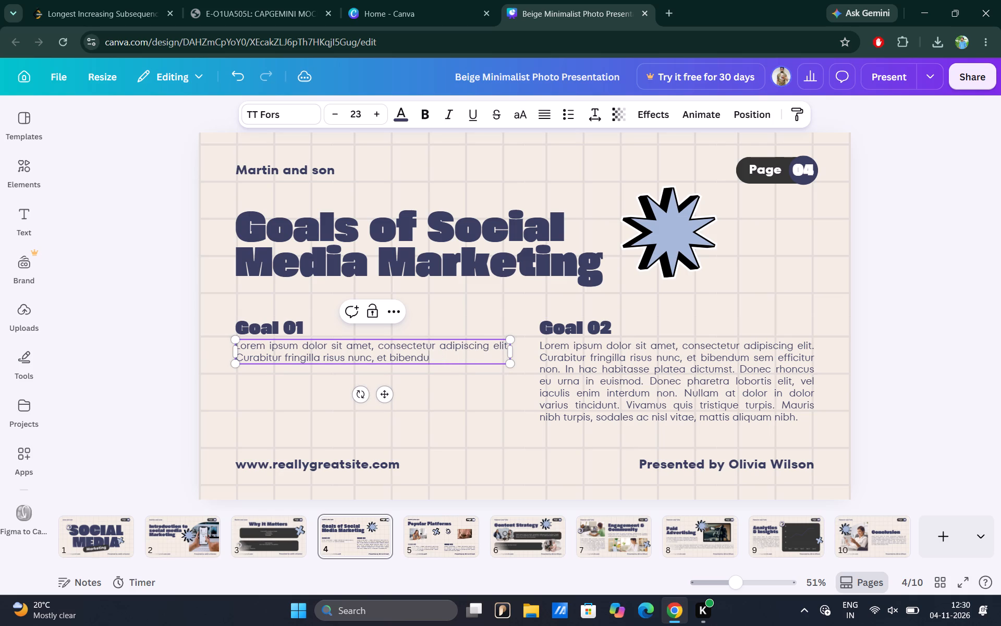
{"action": "key", "text": "BackSpace"}
{"action": "key", "text": "BackSpace"}
{"action": "key", "text": "BackSpace"}
{"action": "key", "text": "BackSpace"}
{"action": "key", "text": "BackSpace"}
{"action": "key", "text": "BackSpace"}
{"action": "key", "text": "BackSpace"}
{"action": "key", "text": "BackSpace"}
{"action": "key", "text": "BackSpace"}
{"action": "key", "text": "BackSpace"}
{"action": "key", "text": "BackSpace"}
{"action": "key", "text": "BackSpace"}
{"action": "key", "text": "BackSpace"}
{"action": "key", "text": "BackSpace"}
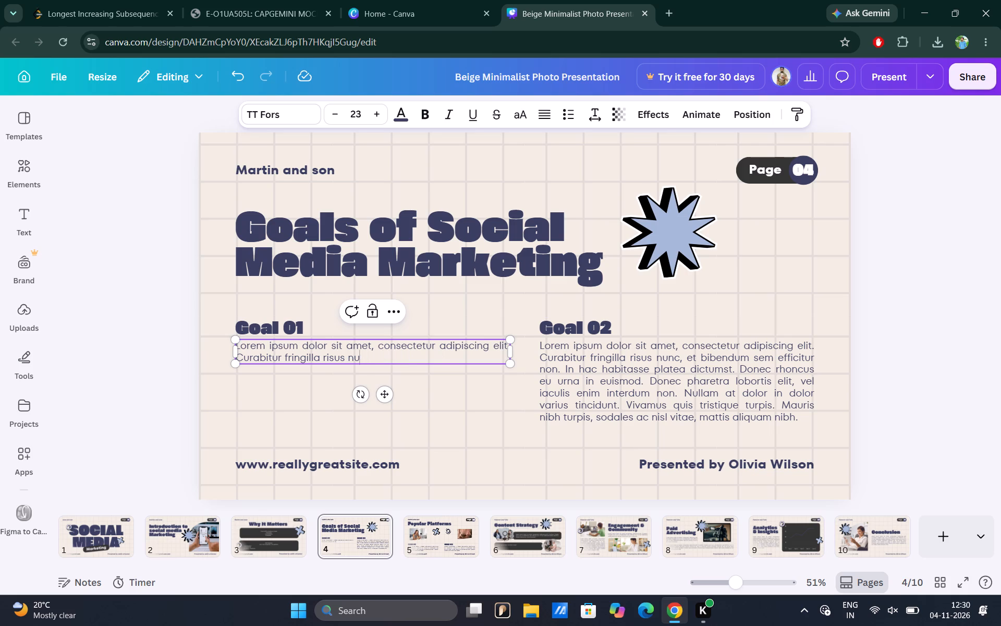
{"action": "key", "text": "BackSpace"}
{"action": "key", "text": "BackSpace"}
{"action": "key", "text": "BackSpace"}
{"action": "key", "text": "BackSpace"}
{"action": "key", "text": "BackSpace"}
{"action": "key", "text": "BackSpace"}
{"action": "key", "text": "BackSpace"}
{"action": "key", "text": "BackSpace"}
{"action": "key", "text": "BackSpace"}
{"action": "key", "text": "BackSpace"}
{"action": "key", "text": "BackSpace"}
{"action": "key", "text": "BackSpace"}
{"action": "key", "text": "BackSpace"}
{"action": "key", "text": "BackSpace"}
{"action": "key", "text": "BackSpace"}
{"action": "key", "text": "BackSpace"}
{"action": "key", "text": "BackSpace"}
{"action": "key", "text": "BackSpace"}
{"action": "key", "text": "BackSpace"}
{"action": "key", "text": "BackSpace"}
{"action": "key", "text": "BackSpace"}
{"action": "key", "text": "BackSpace"}
{"action": "key", "text": "BackSpace"}
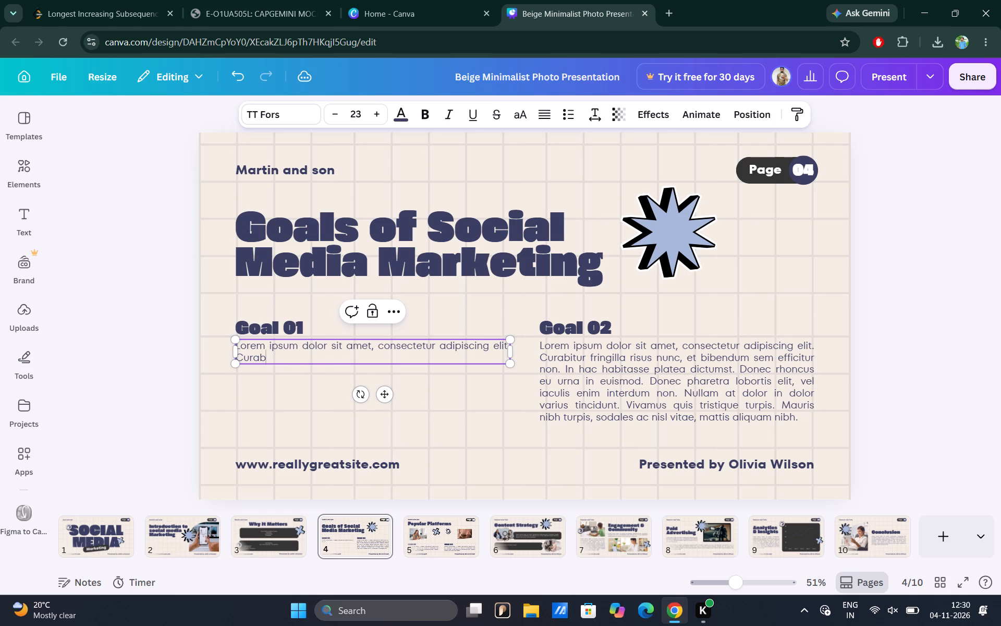
{"action": "key", "text": "BackSpace"}
{"action": "key", "text": "BackSpace"}
{"action": "key", "text": "BackSpace"}
{"action": "key", "text": "BackSpace"}
{"action": "key", "text": "BackSpace"}
Trim "dipiscing elit. C" from the end of the Goal 01 paragraph on slide 4, back to "consectetur a".
{"action": "key", "text": "BackSpace"}
{"action": "key", "text": "BackSpace"}
{"action": "key", "text": "BackSpace"}
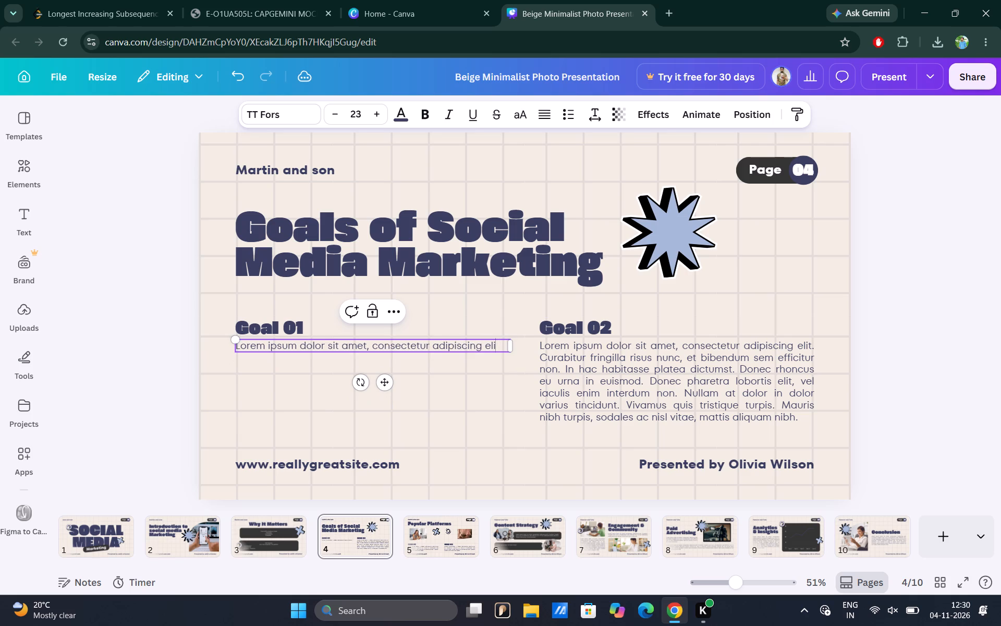
{"action": "key", "text": "BackSpace"}
{"action": "key", "text": "BackSpace"}
{"action": "key", "text": "BackSpace"}
{"action": "key", "text": "BackSpace"}
{"action": "key", "text": "BackSpace"}
{"action": "key", "text": "BackSpace"}
{"action": "key", "text": "BackSpace"}
{"action": "key", "text": "BackSpace"}
{"action": "key", "text": "BackSpace"}
{"action": "key", "text": "BackSpace"}
{"action": "key", "text": "BackSpace"}
{"action": "key", "text": "BackSpace"}
{"action": "key", "text": "BackSpace"}
{"action": "key", "text": "BackSpace"}
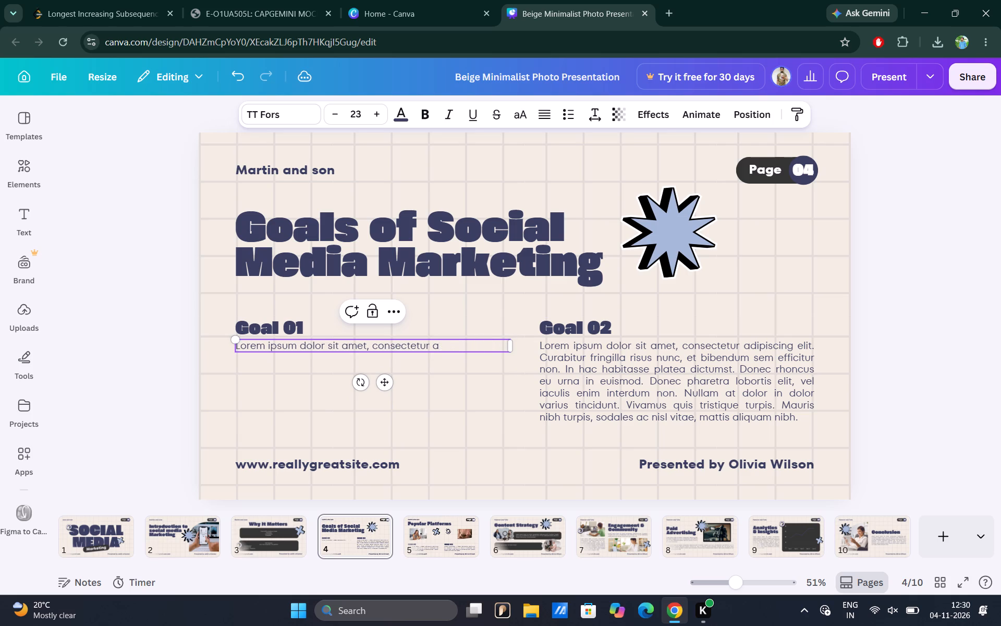
Delete the trailing text after "Lorem ipsum dolor sit amet" in the Goal 01 paragraph, including the comma.
{"action": "key", "text": "BackSpace"}
{"action": "key", "text": "BackSpace"}
{"action": "key", "text": "BackSpace"}
{"action": "key", "text": "BackSpace"}
{"action": "key", "text": "BackSpace"}
{"action": "key", "text": "BackSpace"}
{"action": "key", "text": "BackSpace"}
{"action": "key", "text": "BackSpace"}
{"action": "key", "text": "BackSpace"}
{"action": "key", "text": "BackSpace"}
{"action": "key", "text": "BackSpace"}
{"action": "key", "text": "BackSpace"}
{"action": "key", "text": "BackSpace"}
{"action": "key", "text": "BackSpace"}
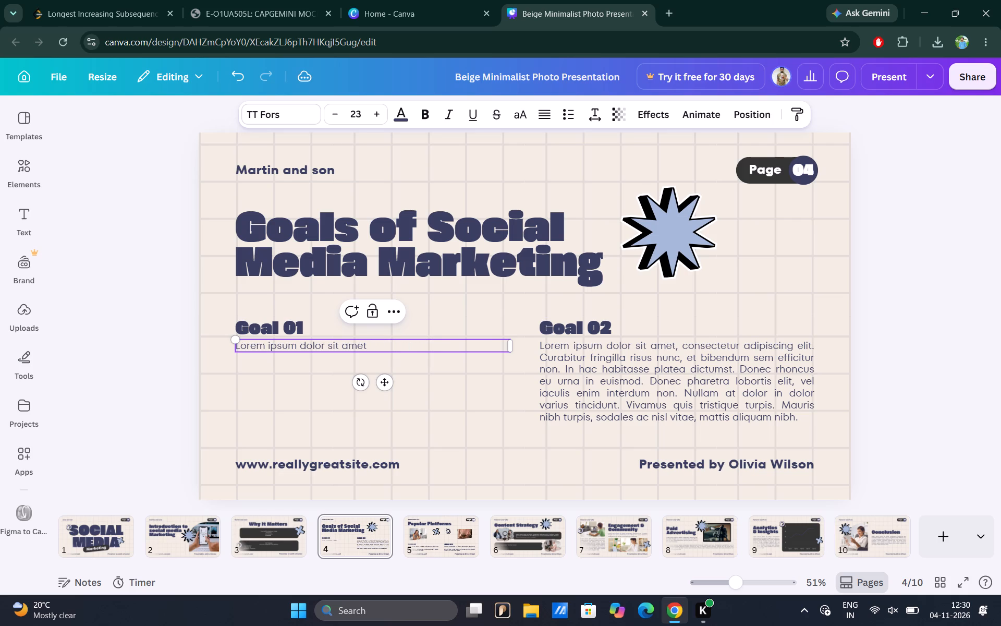
Delete "sit amet" from the end of the Goal 01 paragraph, trimming it back to "Lorem ipsum dolor".
{"action": "key", "text": "BackSpace"}
{"action": "key", "text": "BackSpace"}
{"action": "key", "text": "BackSpace"}
{"action": "key", "text": "BackSpace"}
{"action": "key", "text": "BackSpace"}
{"action": "key", "text": "BackSpace"}
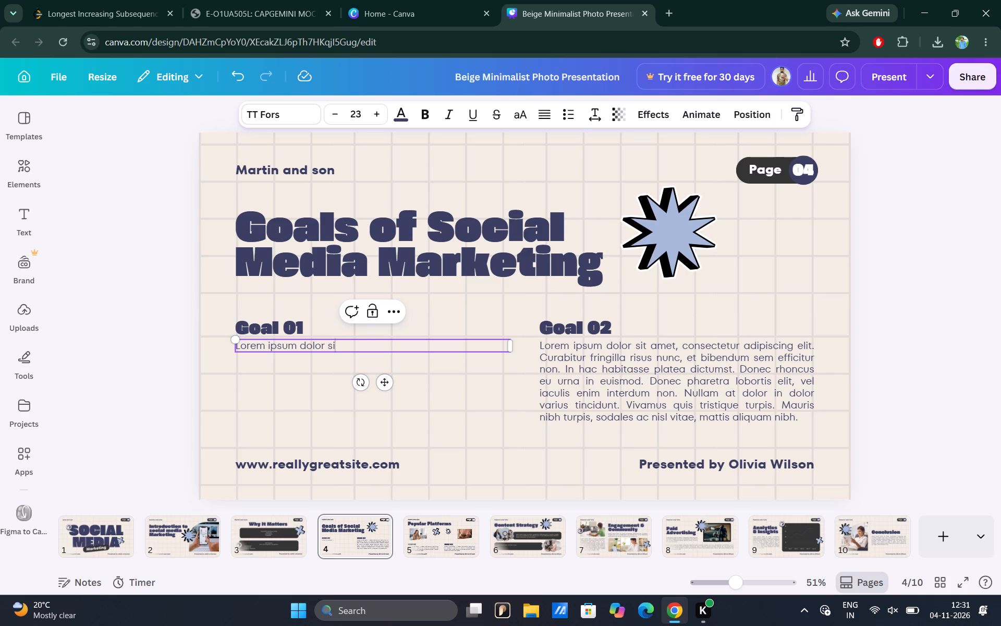
{"action": "key", "text": "BackSpace"}
{"action": "key", "text": "BackSpace"}
{"action": "key", "text": "BackSpace"}
Delete the last placeholder words "Lorem ipsum dolor" so the Goal 01 text box is empty.
{"action": "key", "text": "BackSpace"}
{"action": "key", "text": "BackSpace"}
{"action": "key", "text": "BackSpace"}
{"action": "key", "text": "BackSpace"}
{"action": "key", "text": "BackSpace"}
{"action": "key", "text": "BackSpace"}
{"action": "key", "text": "BackSpace"}
{"action": "key", "text": "BackSpace"}
{"action": "key", "text": "BackSpace"}
{"action": "key", "text": "BackSpace"}
{"action": "key", "text": "BackSpace"}
{"action": "key", "text": "BackSpace"}
{"action": "key", "text": "BackSpace"}
{"action": "key", "text": "BackSpace"}
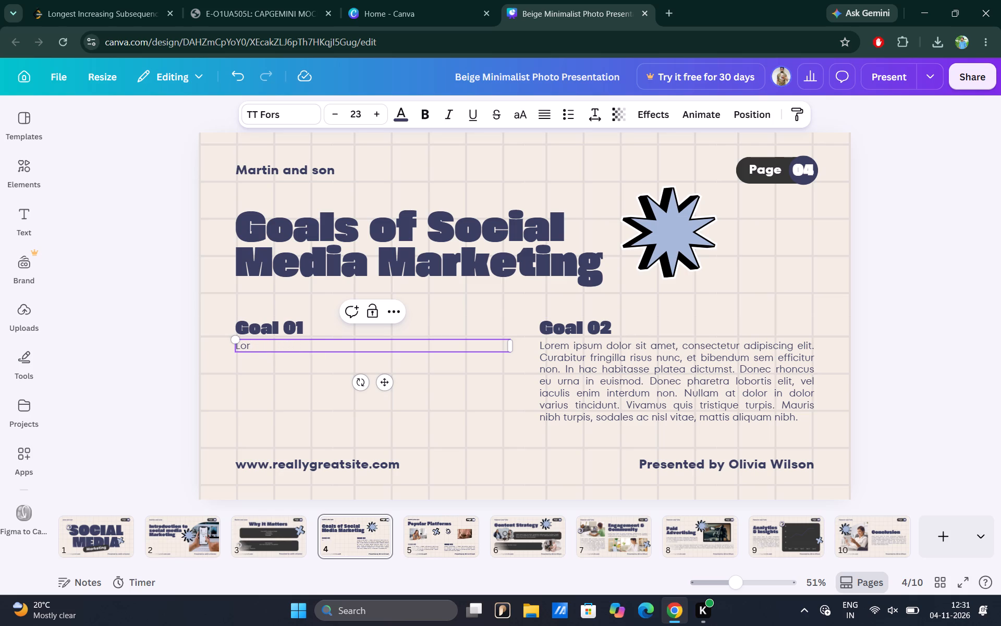
{"action": "key", "text": "BackSpace"}
{"action": "key", "text": "BackSpace"}
{"action": "key", "text": "BackSpace"}
Enter "it contain only two properties" as the first line of the Goal 01 text.
{"action": "type", "text": "it contain"}
{"action": "key", "text": "space"}
{"action": "type", "text": "only"}
{"action": "key", "text": "space"}
{"action": "type", "text": "two properti"}
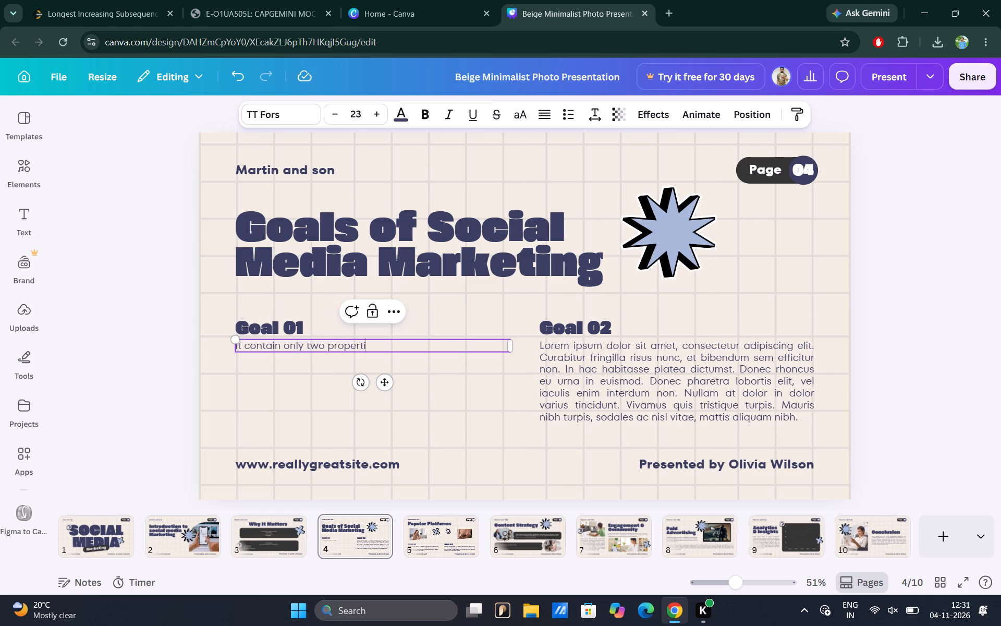
{"action": "type", "text": "es"}
Add the line "1.availability+tolerance" below the opening line of the Goal 01 text.
{"action": "key", "text": "Return"}
{"action": "type", "text": "1."}
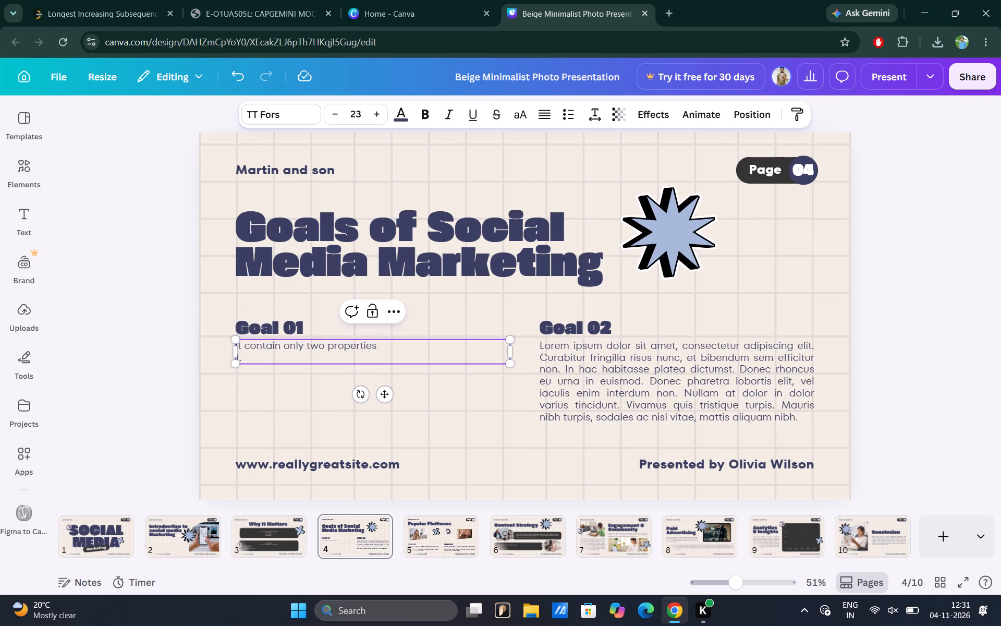
{"action": "type", "text": "availa"}
{"action": "type", "text": "bility"}
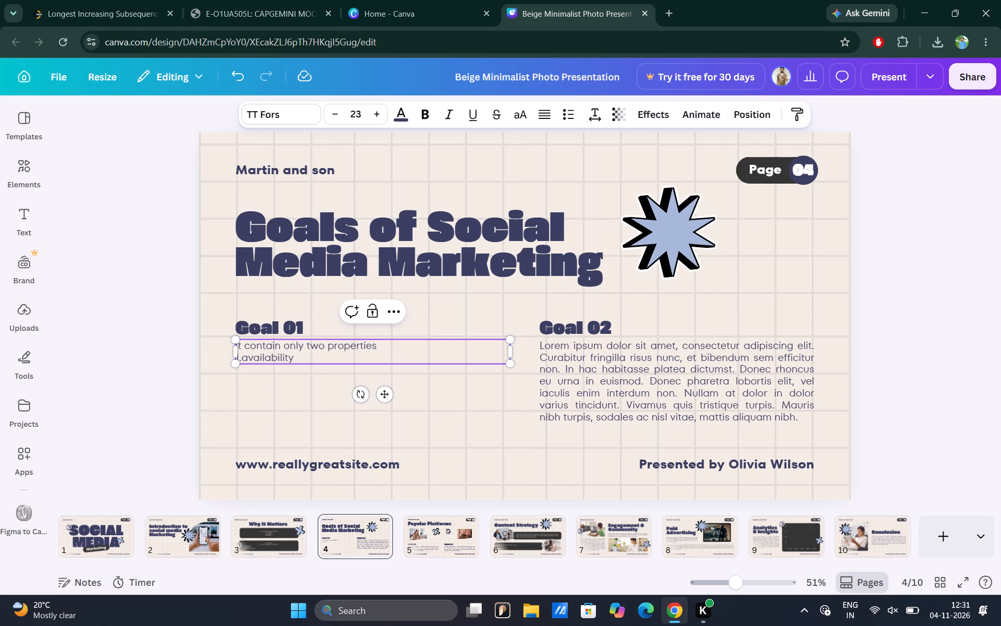
{"action": "key", "text": "plus"}
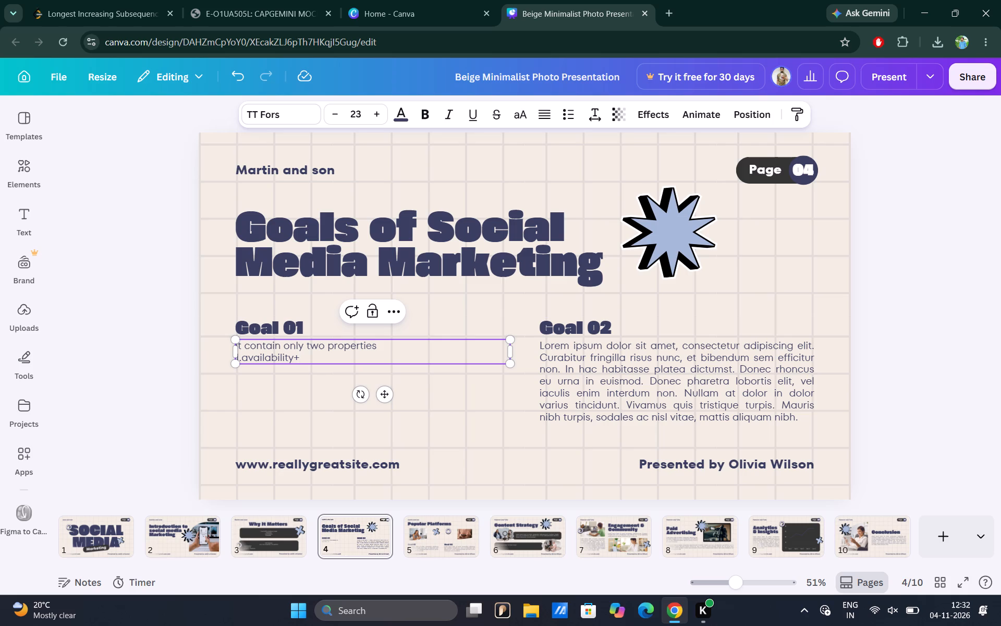
{"action": "type", "text": "toler"}
{"action": "type", "text": "ance"}
Add the line "2.tolerance + consistency" to the Goal 01 text.
{"action": "key", "text": "Return"}
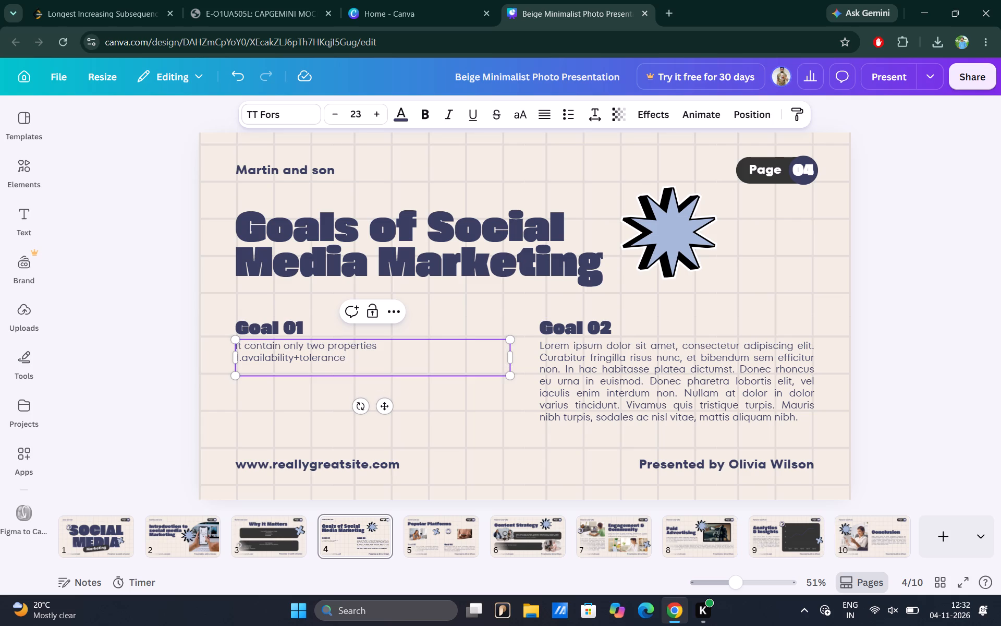
{"action": "type", "text": "2."}
{"action": "type", "text": "tolerance"}
{"action": "key", "text": "space"}
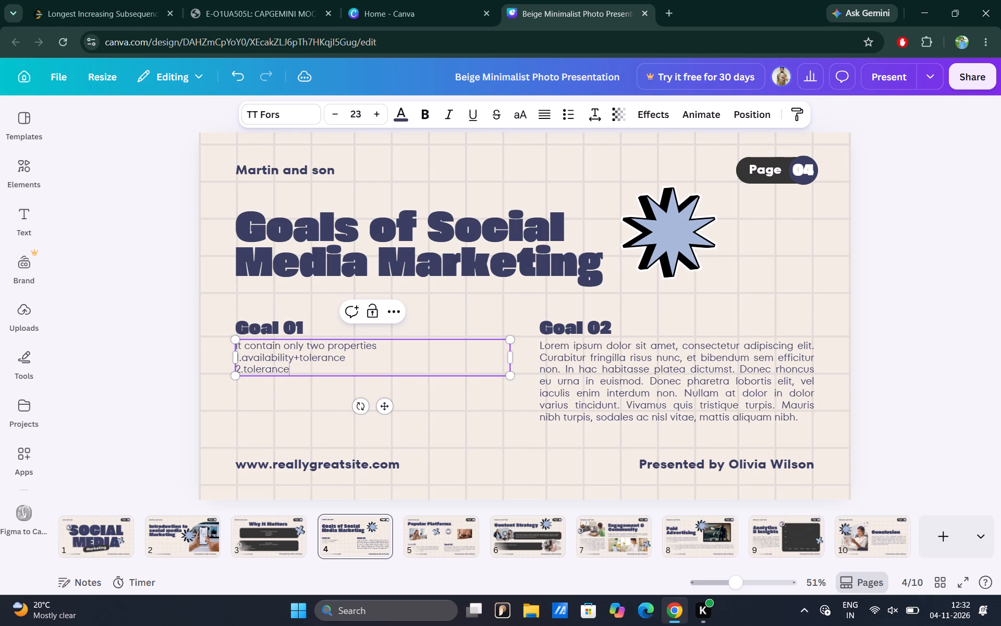
{"action": "type", "text": "+"}
{"action": "key", "text": "space"}
{"action": "type", "text": "consistency"}
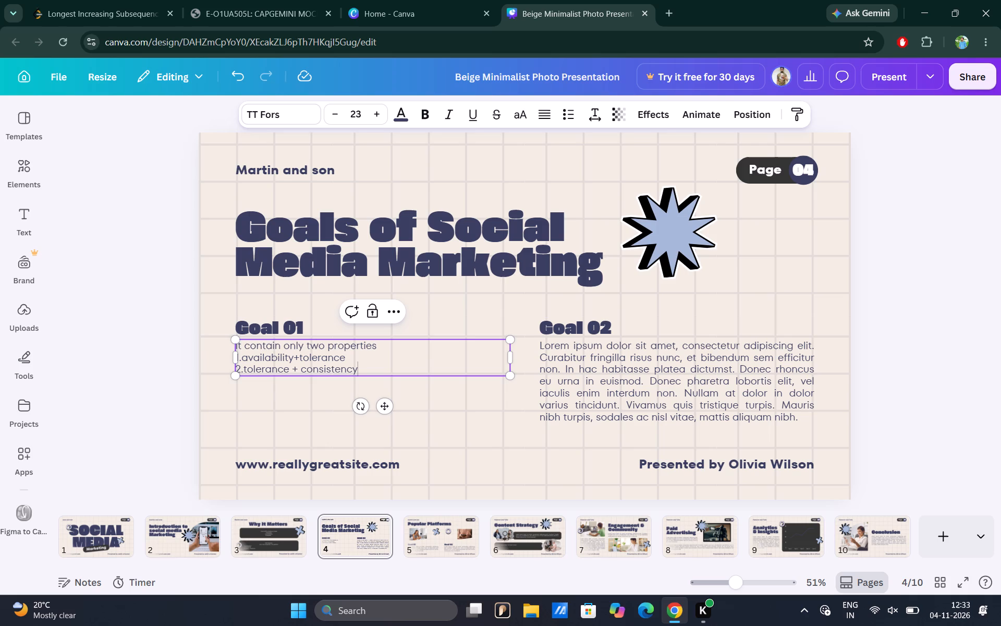
Add the line "3.availability + consistency" to the Goal 01 text.
{"action": "key", "text": "Return"}
{"action": "type", "text": "3."}
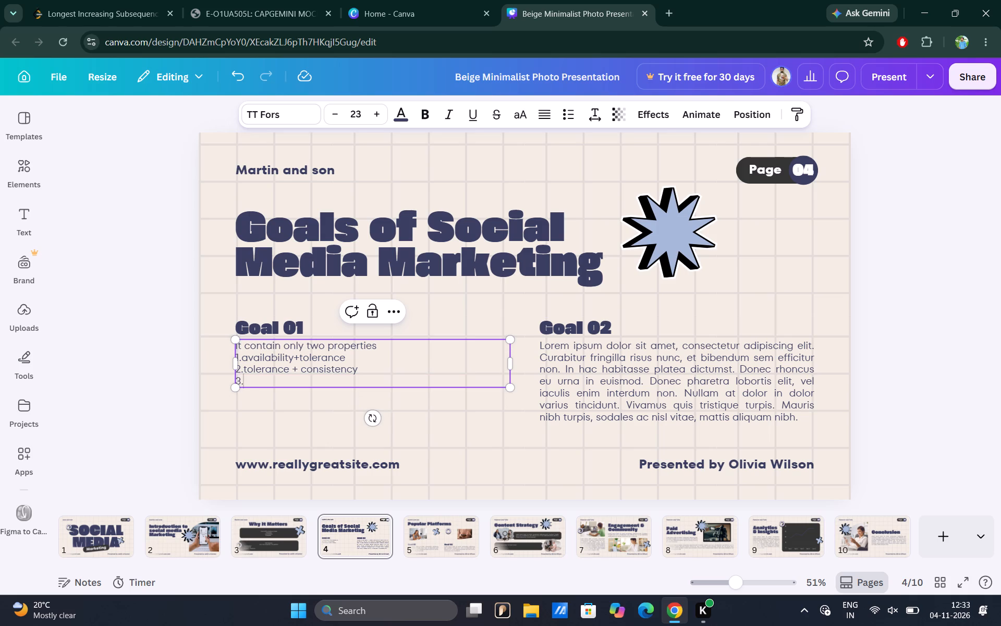
{"action": "key", "text": "a"}
{"action": "type", "text": "va"}
{"action": "type", "text": "loi"}
{"action": "key", "text": "BackSpace"}
{"action": "key", "text": "BackSpace"}
{"action": "key", "text": "BackSpace"}
{"action": "type", "text": "il"}
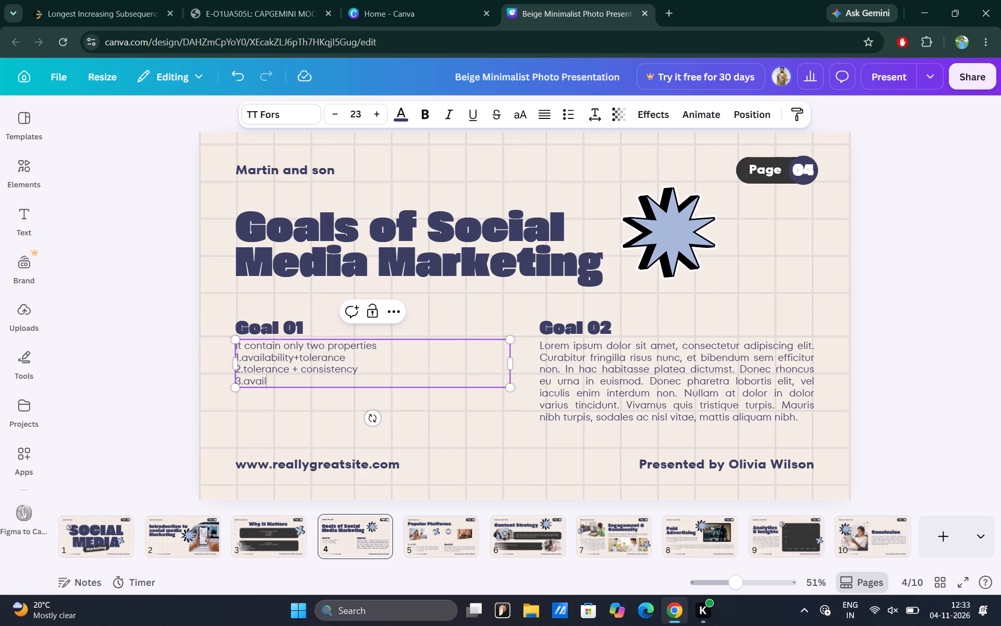
{"action": "type", "text": "ability"}
{"action": "key", "text": "space"}
{"action": "type", "text": "+ consistency"}
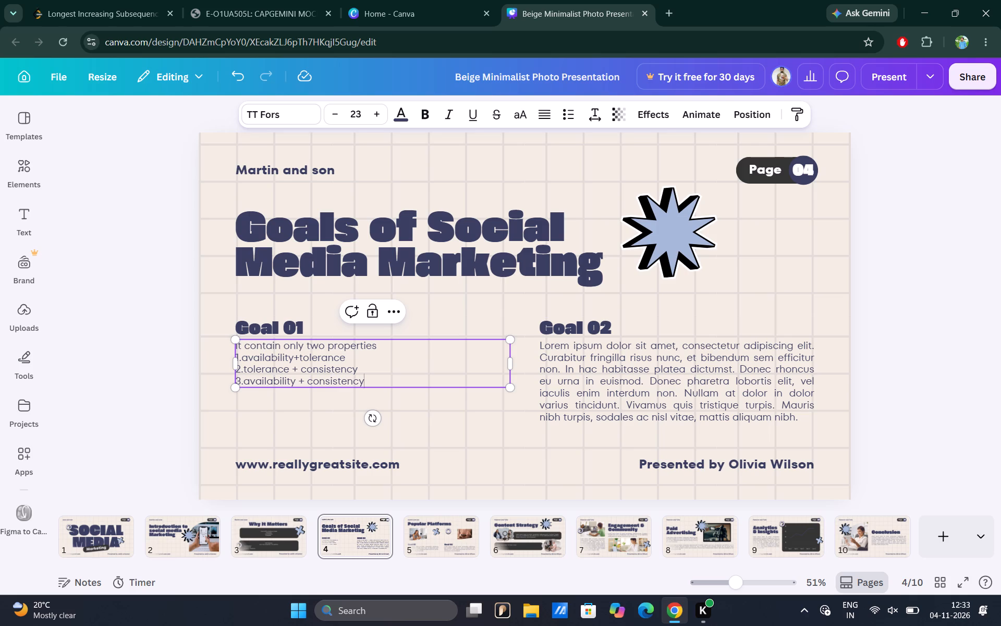
Delete the final period at the end of the Goal 02 placeholder paragraph.
{"action": "left_click", "coordinate": [573, 386]}
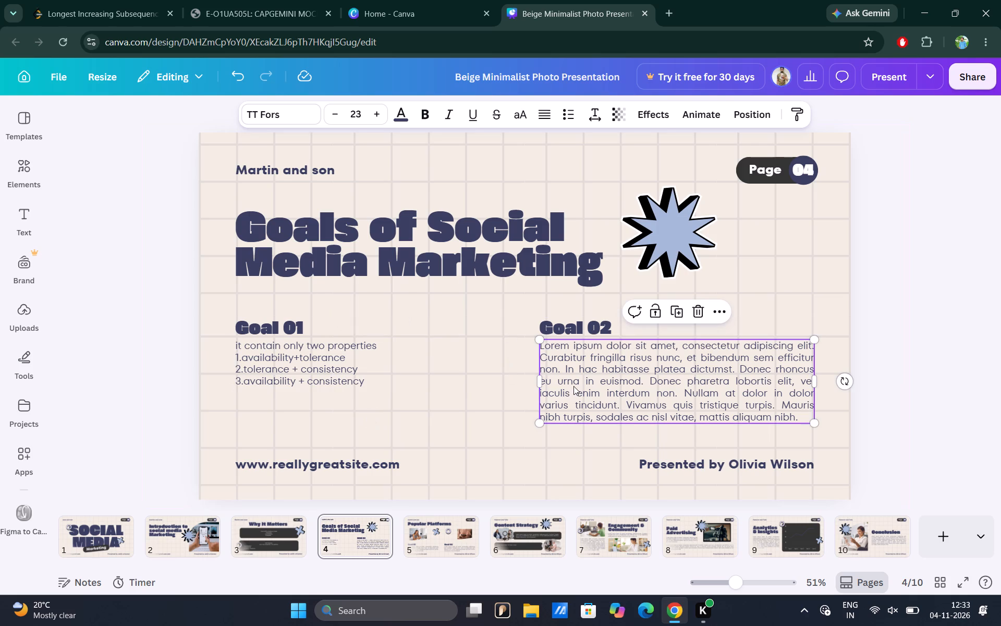
{"action": "left_click", "coordinate": [803, 416]}
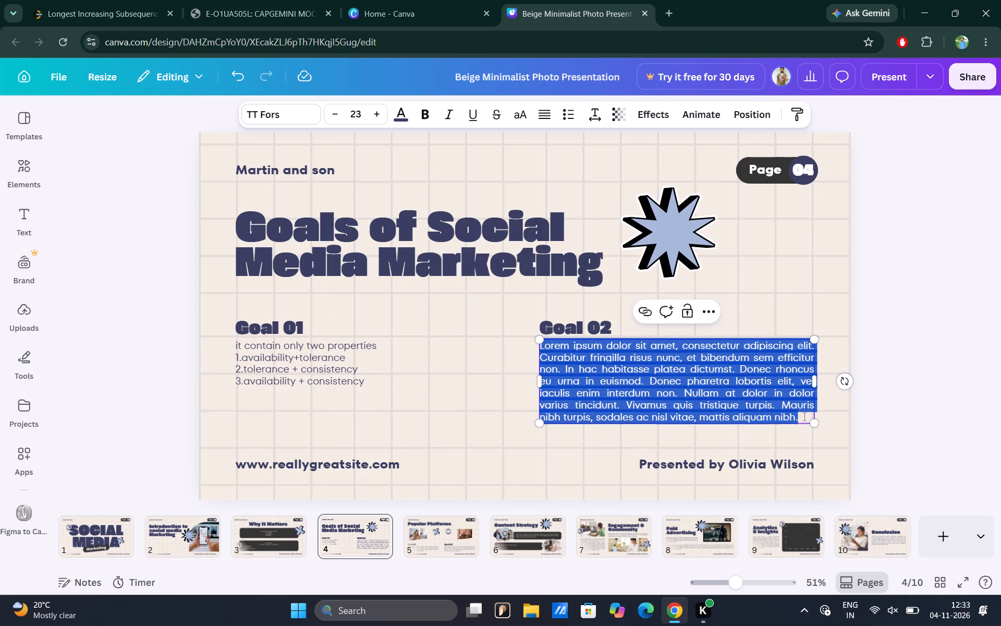
{"action": "left_click", "coordinate": [803, 416]}
{"action": "key", "text": "BackSpace"}
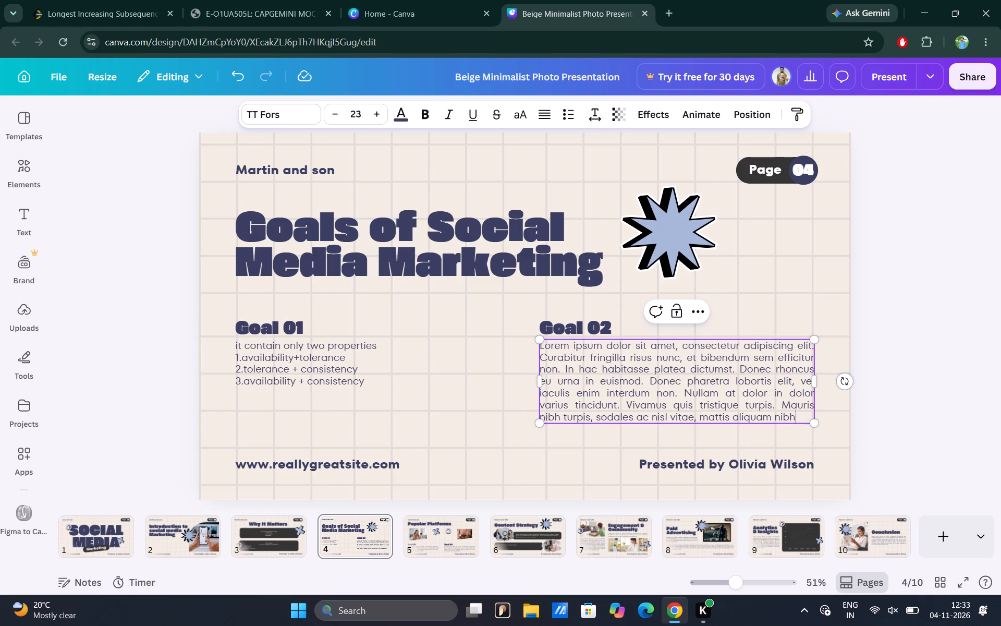
Enlarge the blue starburst graphic by about half and position it beside the slide title, below the page badge.
{"action": "left_click", "coordinate": [661, 194]}
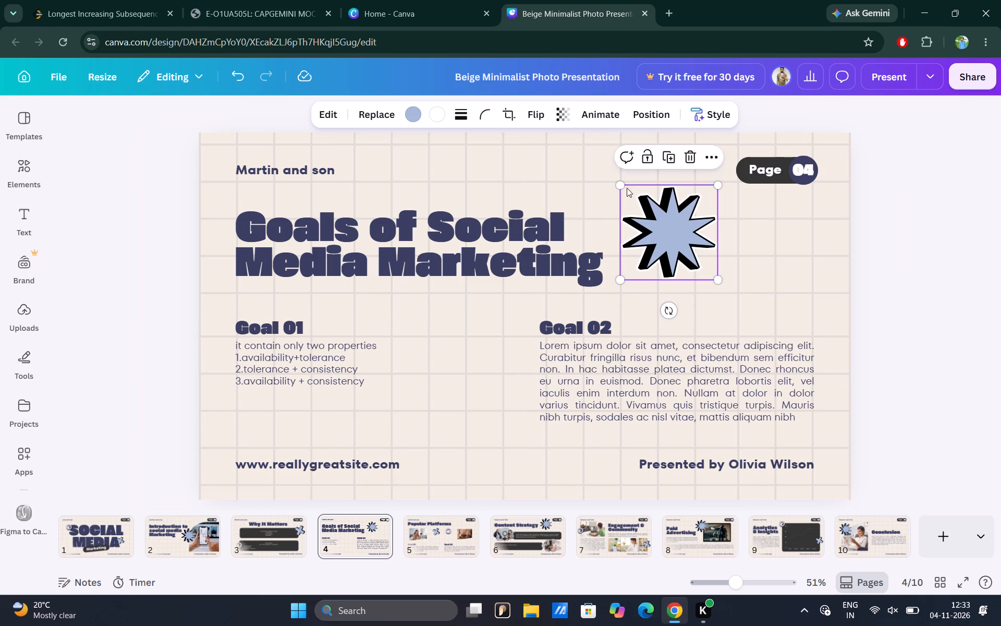
{"action": "left_click_drag", "start_coordinate": [619, 182], "coordinate": [566, 142]}
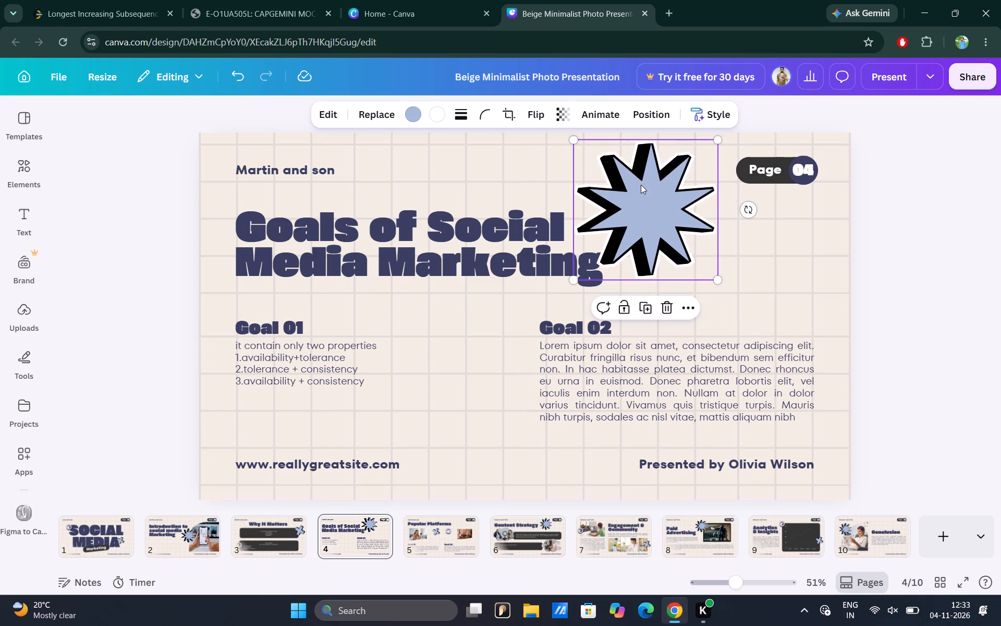
{"action": "left_click_drag", "start_coordinate": [641, 185], "coordinate": [694, 226]}
{"action": "left_click", "coordinate": [790, 256]}
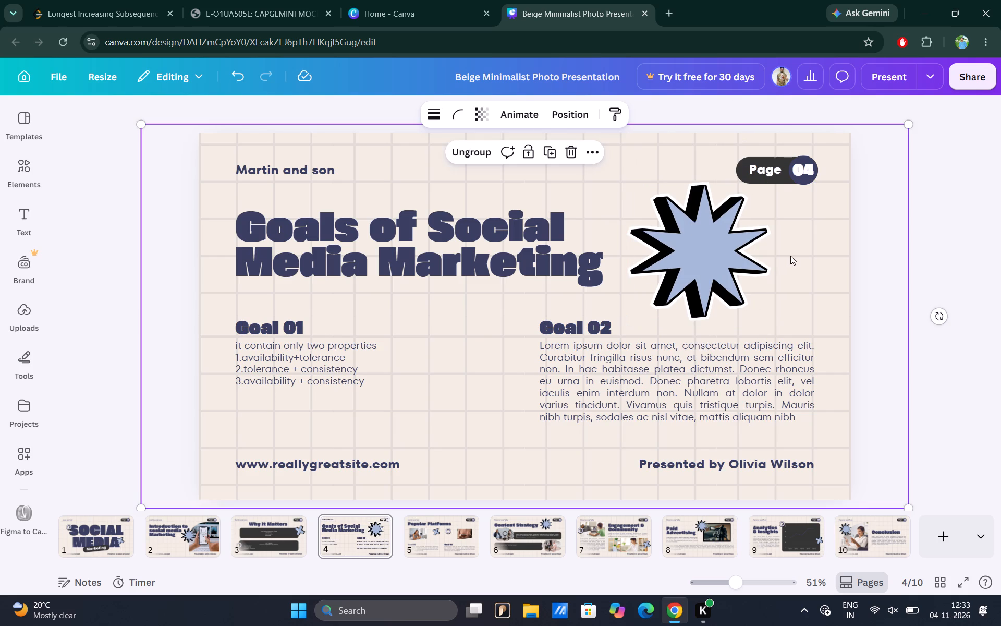
Move the "Goals of Social Media Marketing" title slightly up and to the left on slide 4.
{"action": "left_click", "coordinate": [504, 204]}
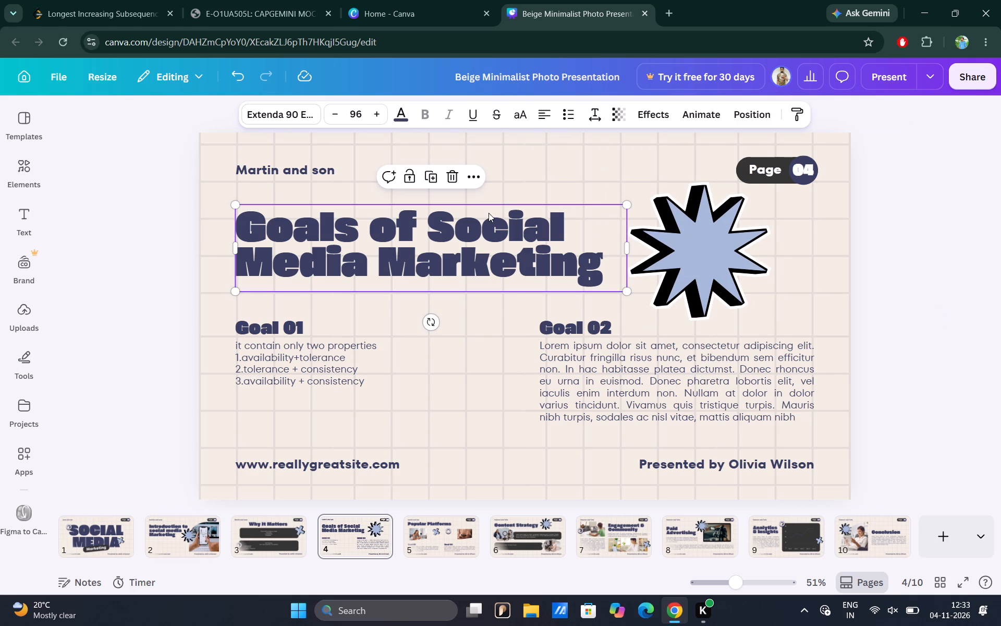
{"action": "left_click_drag", "start_coordinate": [488, 213], "coordinate": [469, 202]}
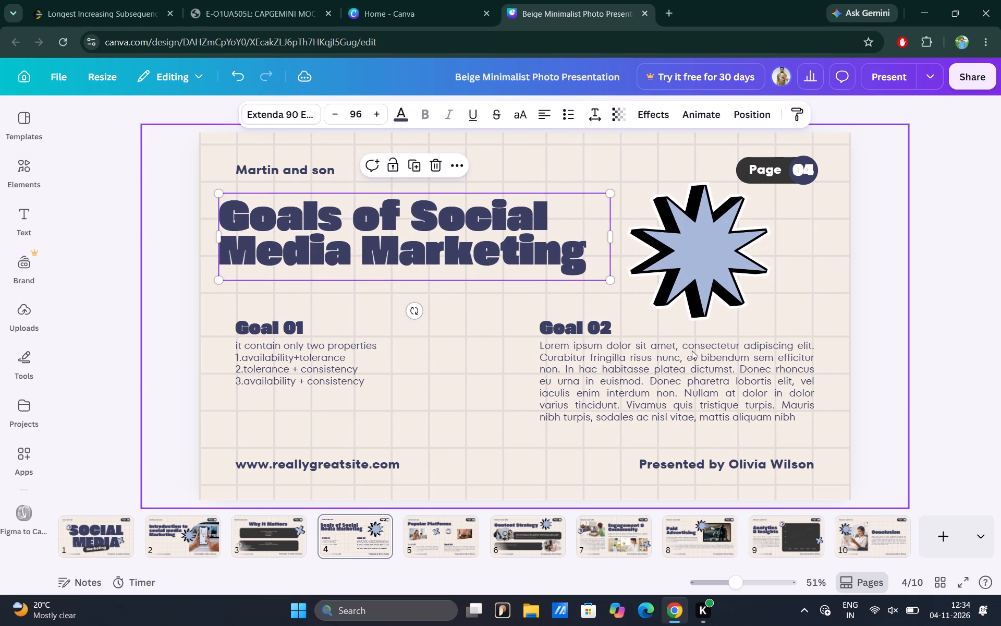
{"action": "left_click", "coordinate": [724, 379]}
Delete the placeholder presenter name after "Presented by" in the slide 4 footer.
{"action": "left_click", "coordinate": [751, 464]}
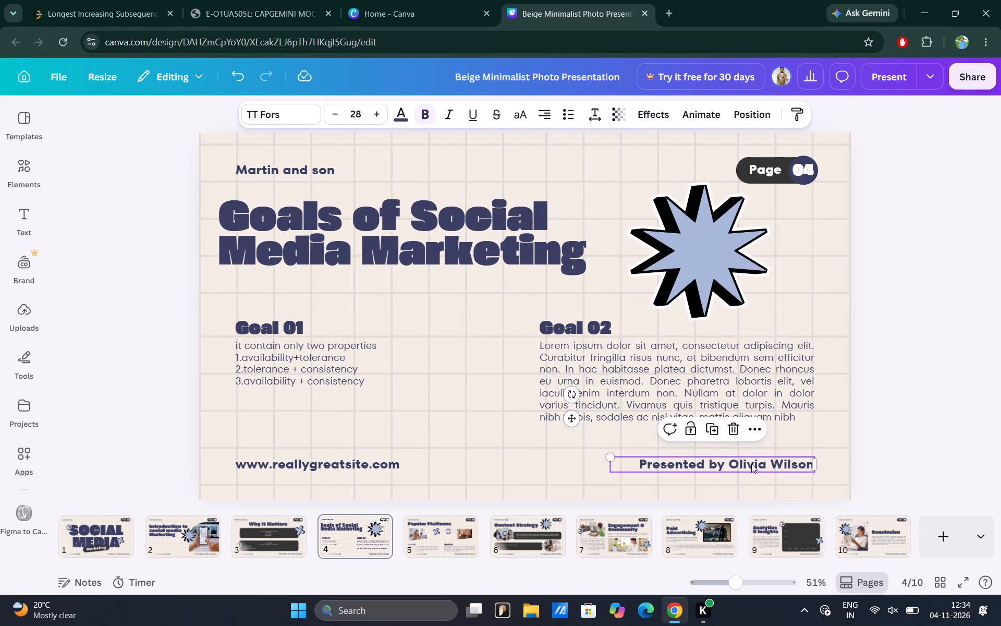
{"action": "left_click", "coordinate": [806, 466]}
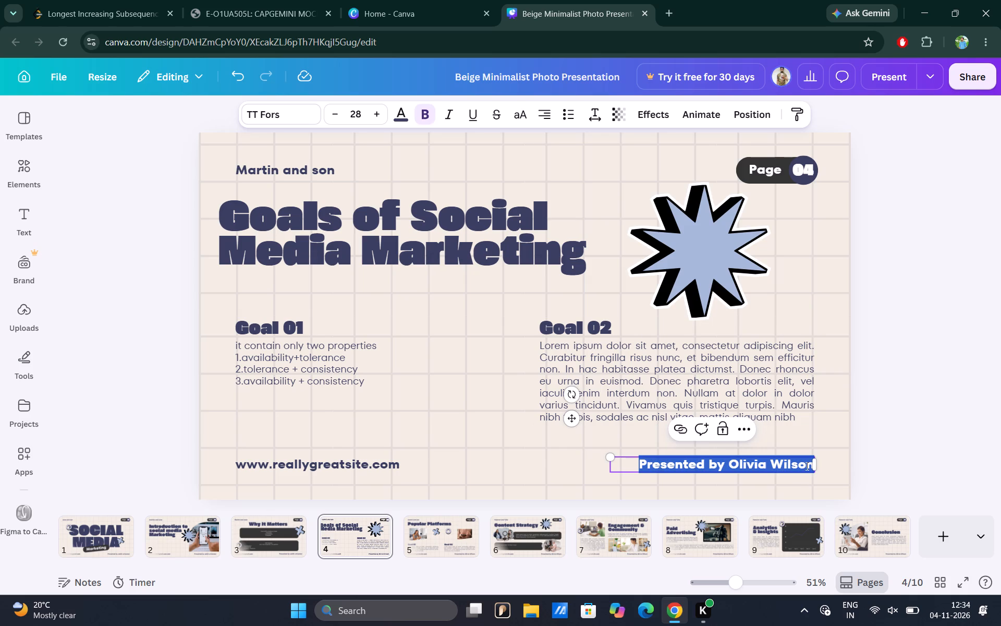
{"action": "left_click", "coordinate": [806, 466]}
{"action": "key", "text": "Right"}
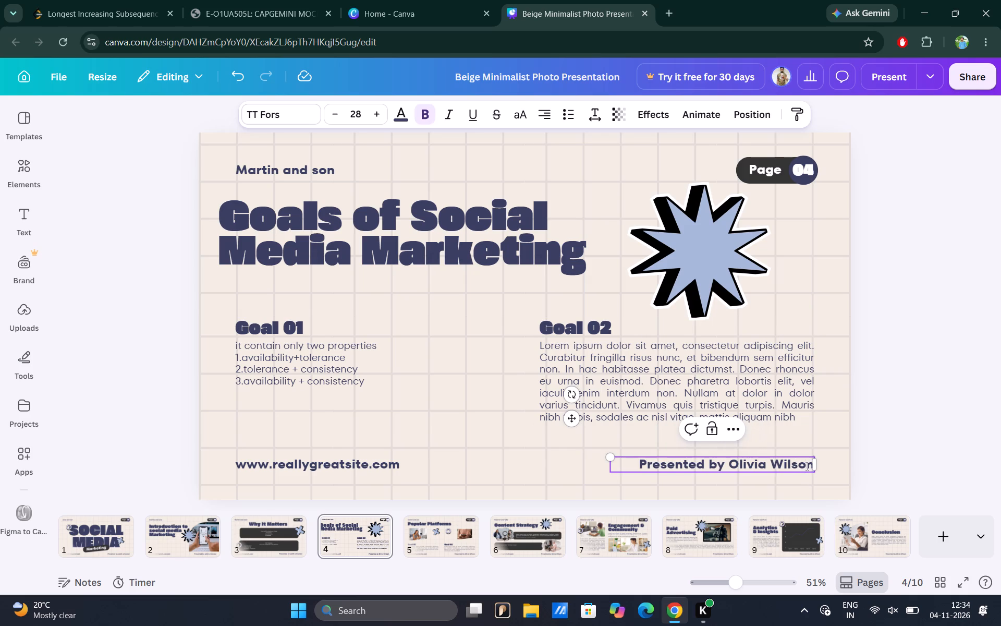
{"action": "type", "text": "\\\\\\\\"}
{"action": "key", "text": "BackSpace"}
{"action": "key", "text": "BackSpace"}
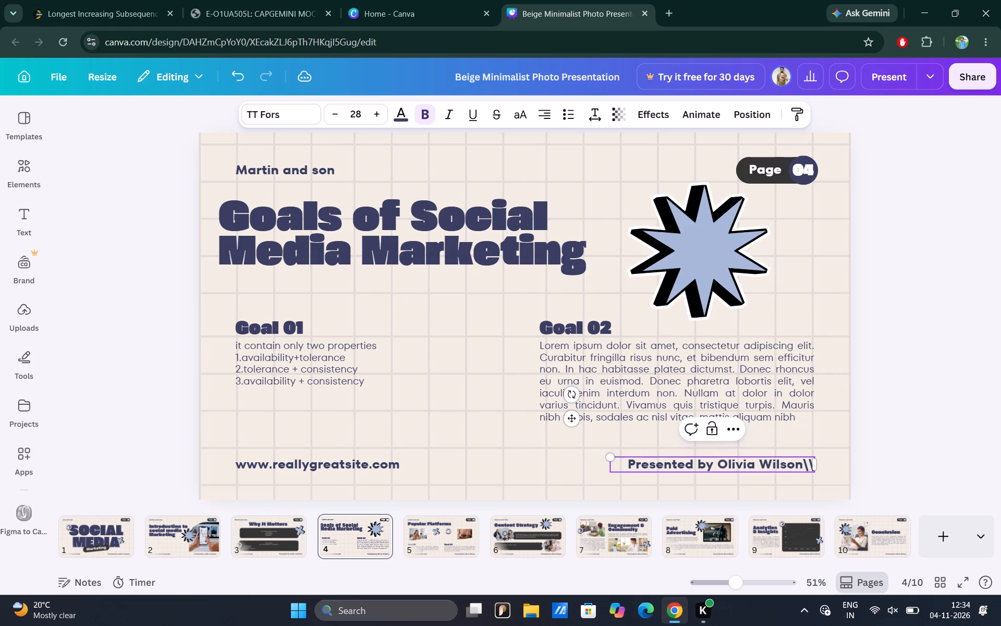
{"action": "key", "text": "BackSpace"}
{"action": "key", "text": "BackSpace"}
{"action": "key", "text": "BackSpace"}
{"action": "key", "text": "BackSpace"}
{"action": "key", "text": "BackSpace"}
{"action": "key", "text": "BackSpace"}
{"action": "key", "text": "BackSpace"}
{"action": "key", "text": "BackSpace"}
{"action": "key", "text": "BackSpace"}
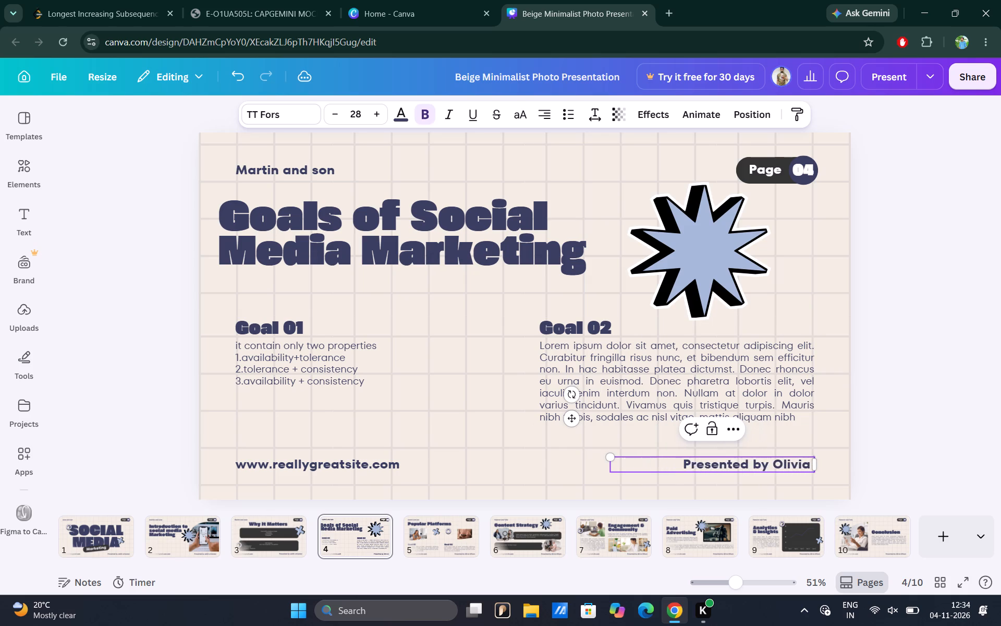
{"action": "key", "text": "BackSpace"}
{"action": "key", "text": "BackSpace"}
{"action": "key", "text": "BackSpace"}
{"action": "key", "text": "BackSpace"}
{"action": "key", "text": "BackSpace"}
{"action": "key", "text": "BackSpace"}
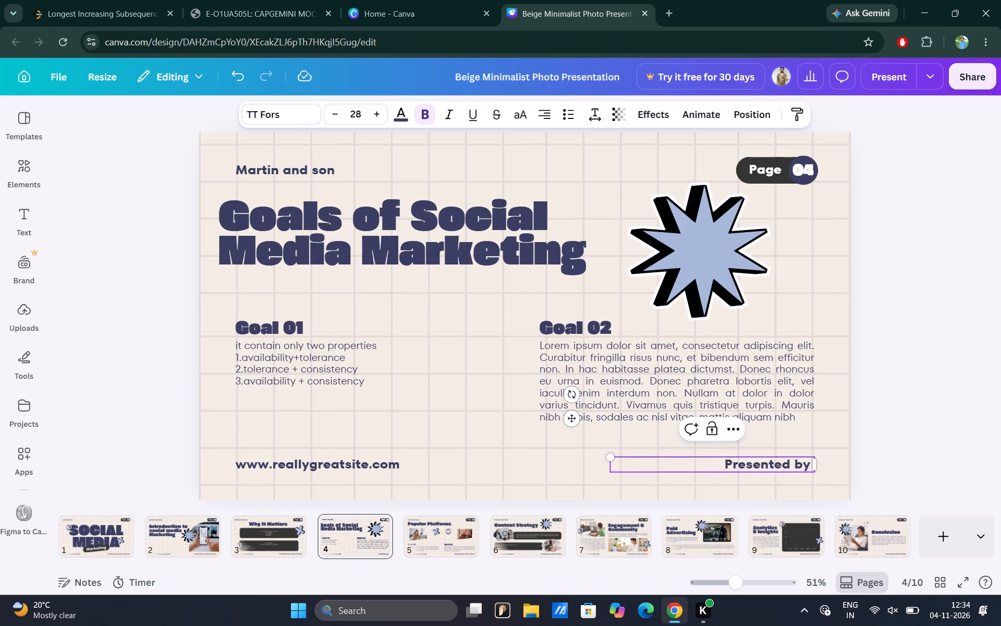
Enter the new presenter's name in lowercase after "Presented by" in the slide 4 footer.
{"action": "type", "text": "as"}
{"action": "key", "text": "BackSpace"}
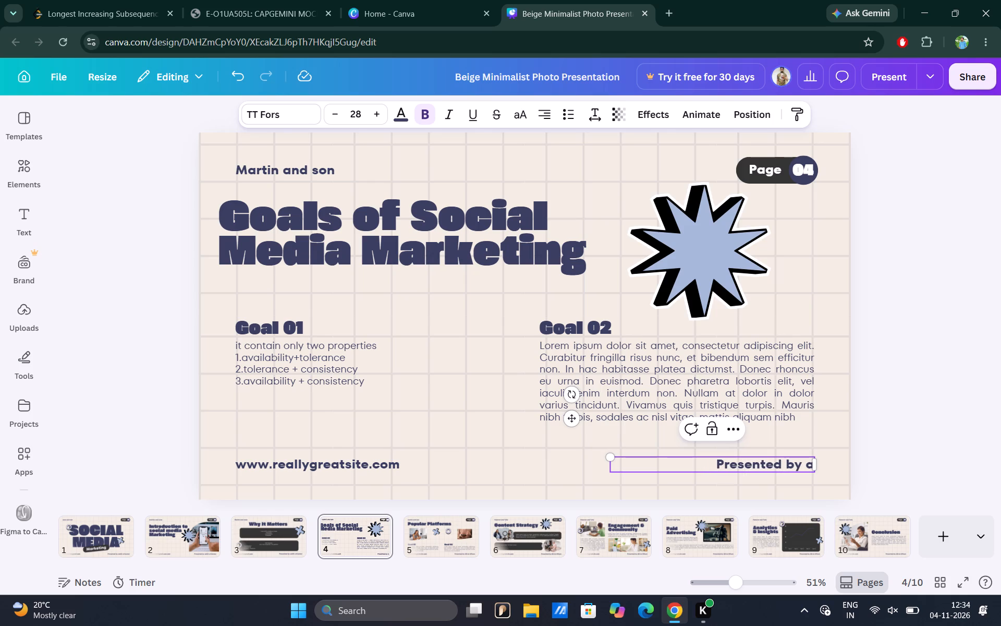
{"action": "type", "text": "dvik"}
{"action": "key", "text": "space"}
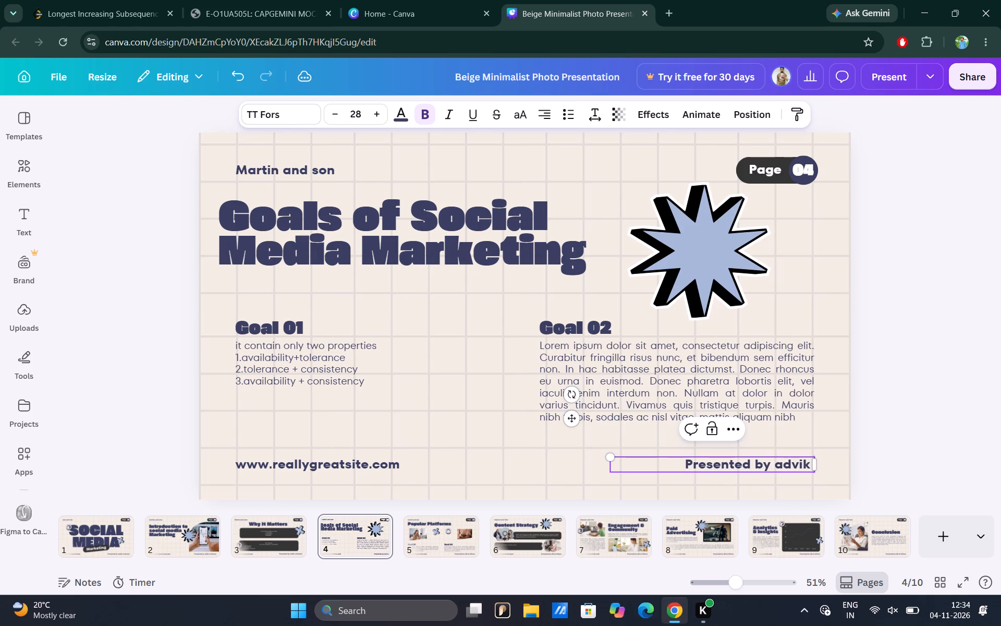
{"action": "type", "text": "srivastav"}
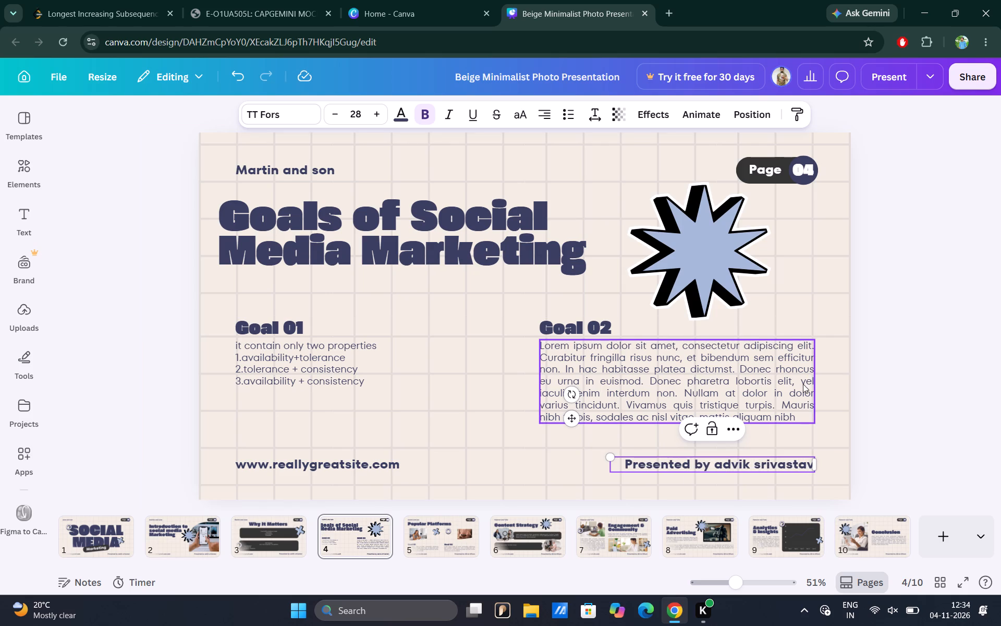
Delete the words "aliquam nibh" from the end of the Goal 02 placeholder paragraph.
{"action": "left_click", "coordinate": [800, 408]}
{"action": "left_click", "coordinate": [798, 413]}
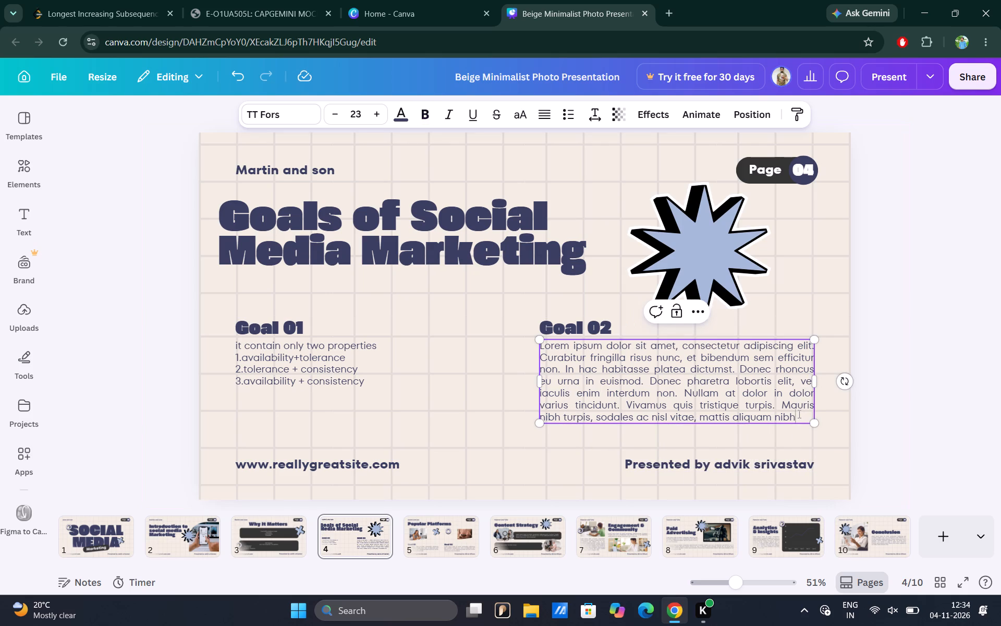
{"action": "key", "text": "BackSpace"}
{"action": "key", "text": "BackSpace"}
{"action": "key", "text": "BackSpace"}
{"action": "key", "text": "BackSpace"}
{"action": "key", "text": "BackSpace"}
{"action": "key", "text": "BackSpace"}
{"action": "key", "text": "BackSpace"}
{"action": "key", "text": "BackSpace"}
{"action": "key", "text": "BackSpace"}
{"action": "key", "text": "BackSpace"}
{"action": "key", "text": "BackSpace"}
{"action": "key", "text": "BackSpace"}
{"action": "key", "text": "BackSpace"}
Delete the words "vitae, mattis" from the end of the Goal 02 placeholder paragraph on slide 4.
{"action": "key", "text": "BackSpace"}
{"action": "key", "text": "BackSpace"}
{"action": "key", "text": "BackSpace"}
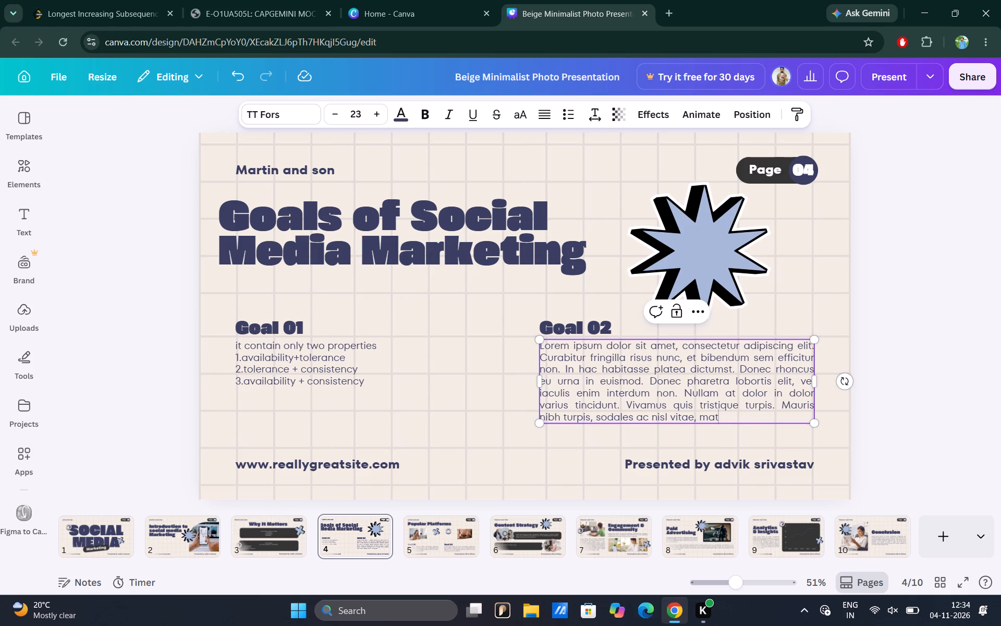
{"action": "key", "text": "BackSpace"}
{"action": "key", "text": "BackSpace"}
{"action": "key", "text": "BackSpace"}
{"action": "key", "text": "BackSpace"}
{"action": "key", "text": "BackSpace"}
{"action": "key", "text": "BackSpace"}
{"action": "key", "text": "BackSpace"}
{"action": "key", "text": "BackSpace"}
{"action": "key", "text": "BackSpace"}
{"action": "key", "text": "BackSpace"}
{"action": "key", "text": "BackSpace"}
Delete ", sodales ac nisl" from the end of the Goal 02 placeholder paragraph, including the comma.
{"action": "key", "text": "BackSpace"}
{"action": "key", "text": "BackSpace"}
{"action": "key", "text": "BackSpace"}
{"action": "key", "text": "BackSpace"}
{"action": "key", "text": "BackSpace"}
{"action": "key", "text": "BackSpace"}
{"action": "key", "text": "BackSpace"}
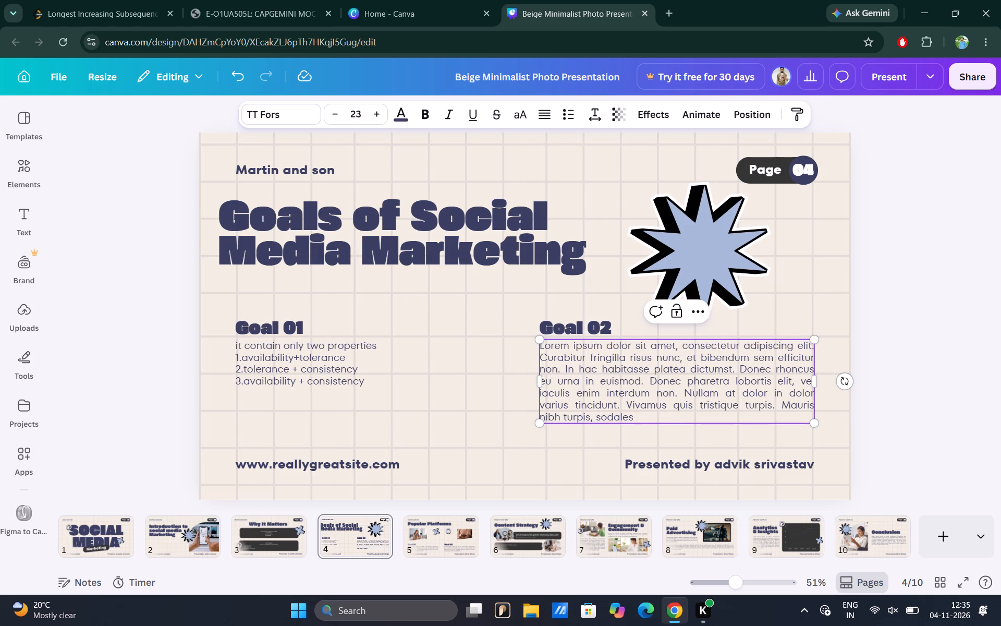
{"action": "key", "text": "BackSpace"}
{"action": "key", "text": "BackSpace"}
{"action": "key", "text": "BackSpace"}
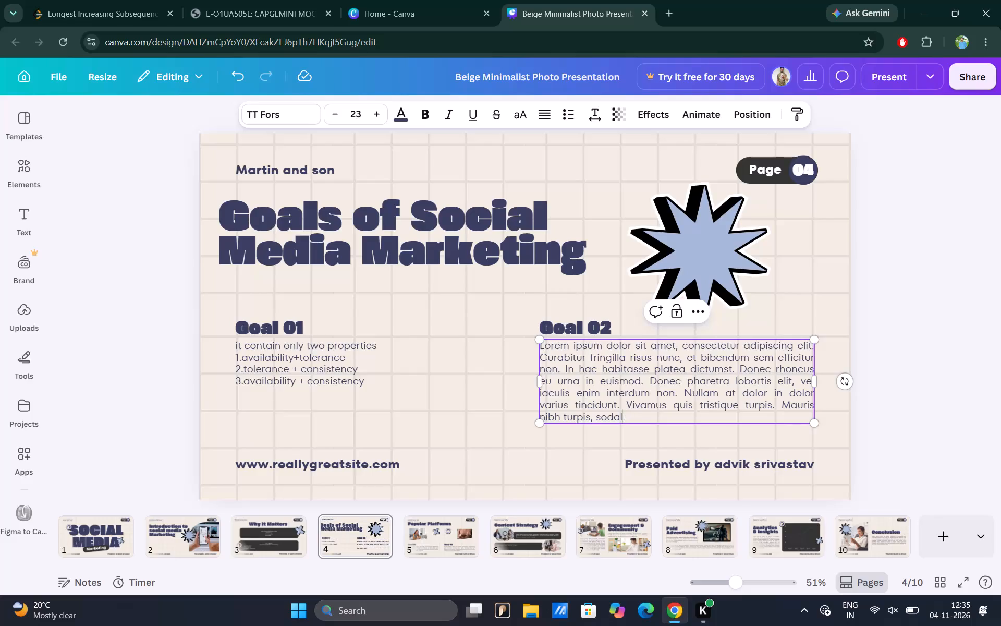
{"action": "key", "text": "BackSpace"}
{"action": "key", "text": "BackSpace"}
{"action": "key", "text": "BackSpace"}
{"action": "key", "text": "BackSpace"}
{"action": "key", "text": "BackSpace"}
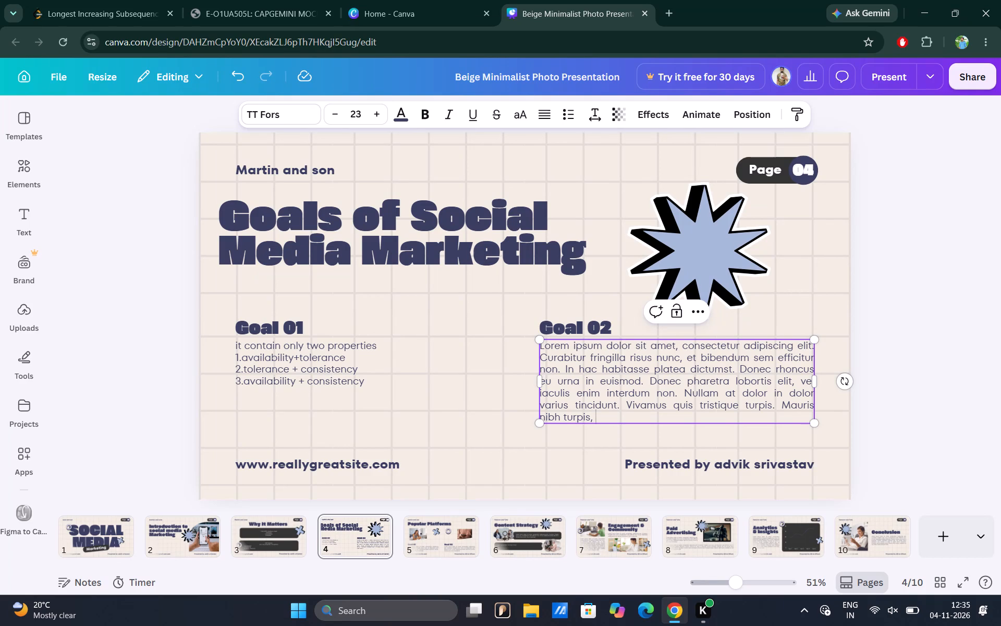
{"action": "key", "text": "BackSpace"}
{"action": "key", "text": "BackSpace"}
Delete the words "nibh turpis" from the end of the Goal 02 placeholder paragraph.
{"action": "key", "text": "BackSpace"}
{"action": "key", "text": "BackSpace"}
{"action": "key", "text": "BackSpace"}
{"action": "key", "text": "BackSpace"}
{"action": "key", "text": "BackSpace"}
{"action": "key", "text": "BackSpace"}
{"action": "key", "text": "BackSpace"}
{"action": "key", "text": "BackSpace"}
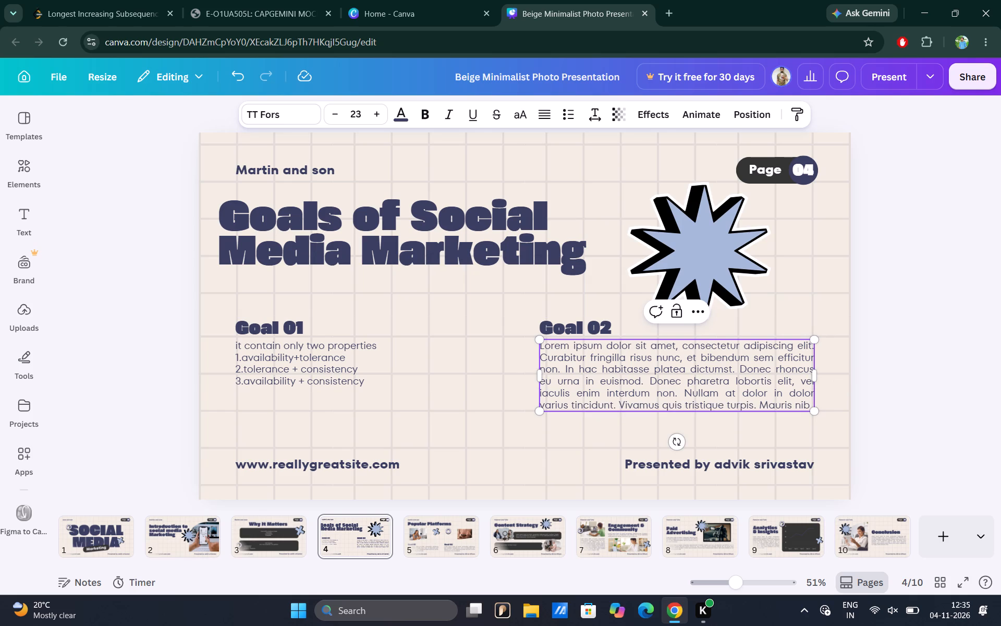
{"action": "key", "text": "BackSpace"}
{"action": "key", "text": "BackSpace"}
{"action": "key", "text": "BackSpace"}
{"action": "key", "text": "BackSpace"}
Delete the words "turpis. Mauris" from the end of the Goal 02 placeholder paragraph.
{"action": "key", "text": "BackSpace"}
{"action": "key", "text": "BackSpace"}
{"action": "key", "text": "BackSpace"}
{"action": "key", "text": "BackSpace"}
{"action": "key", "text": "BackSpace"}
{"action": "key", "text": "BackSpace"}
{"action": "key", "text": "BackSpace"}
{"action": "key", "text": "BackSpace"}
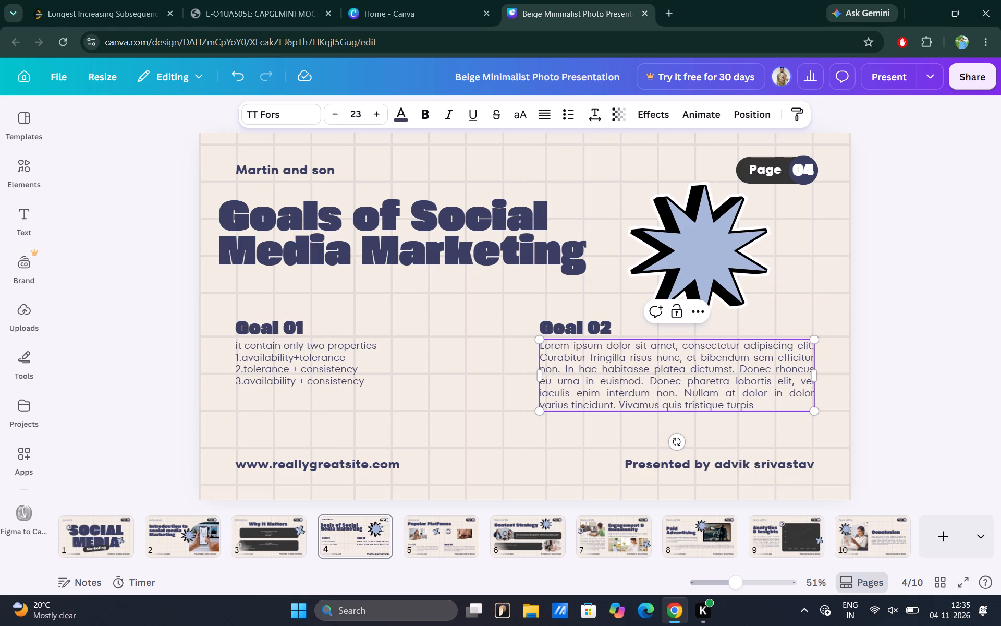
{"action": "key", "text": "BackSpace"}
{"action": "key", "text": "BackSpace"}
{"action": "key", "text": "BackSpace"}
{"action": "key", "text": "BackSpace"}
{"action": "key", "text": "BackSpace"}
{"action": "key", "text": "BackSpace"}
{"action": "key", "text": "BackSpace"}
Delete the words "quis tristique" from the end of the Goal 02 placeholder paragraph.
{"action": "key", "text": "BackSpace"}
{"action": "key", "text": "BackSpace"}
{"action": "key", "text": "BackSpace"}
{"action": "key", "text": "BackSpace"}
{"action": "key", "text": "BackSpace"}
{"action": "key", "text": "BackSpace"}
{"action": "key", "text": "BackSpace"}
{"action": "key", "text": "BackSpace"}
{"action": "key", "text": "BackSpace"}
{"action": "key", "text": "BackSpace"}
{"action": "key", "text": "BackSpace"}
{"action": "key", "text": "BackSpace"}
{"action": "key", "text": "BackSpace"}
{"action": "key", "text": "BackSpace"}
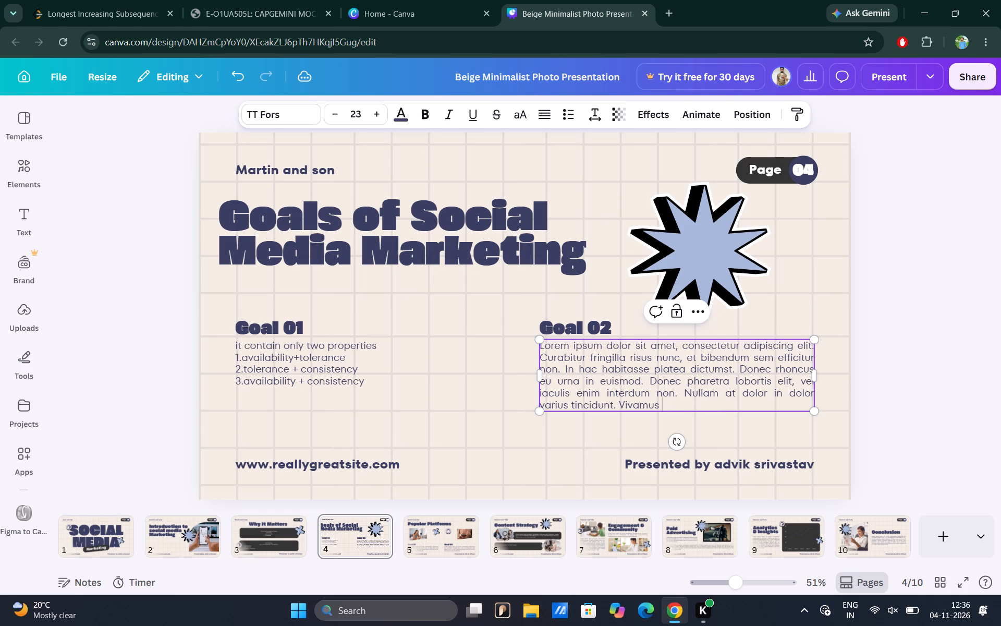
{"action": "key", "text": "BackSpace"}
Delete the word "Vivamus" and the period before it from the end of the Goal 02 placeholder paragraph.
{"action": "key", "text": "BackSpace"}
{"action": "key", "text": "BackSpace"}
{"action": "key", "text": "BackSpace"}
{"action": "key", "text": "BackSpace"}
{"action": "key", "text": "BackSpace"}
{"action": "key", "text": "BackSpace"}
{"action": "key", "text": "BackSpace"}
{"action": "key", "text": "BackSpace"}
{"action": "key", "text": "BackSpace"}
Delete the word "tincidunt" from the end of the Goal 02 placeholder paragraph.
{"action": "key", "text": "BackSpace"}
{"action": "key", "text": "BackSpace"}
{"action": "key", "text": "BackSpace"}
{"action": "key", "text": "BackSpace"}
{"action": "key", "text": "BackSpace"}
{"action": "key", "text": "BackSpace"}
{"action": "key", "text": "BackSpace"}
{"action": "key", "text": "BackSpace"}
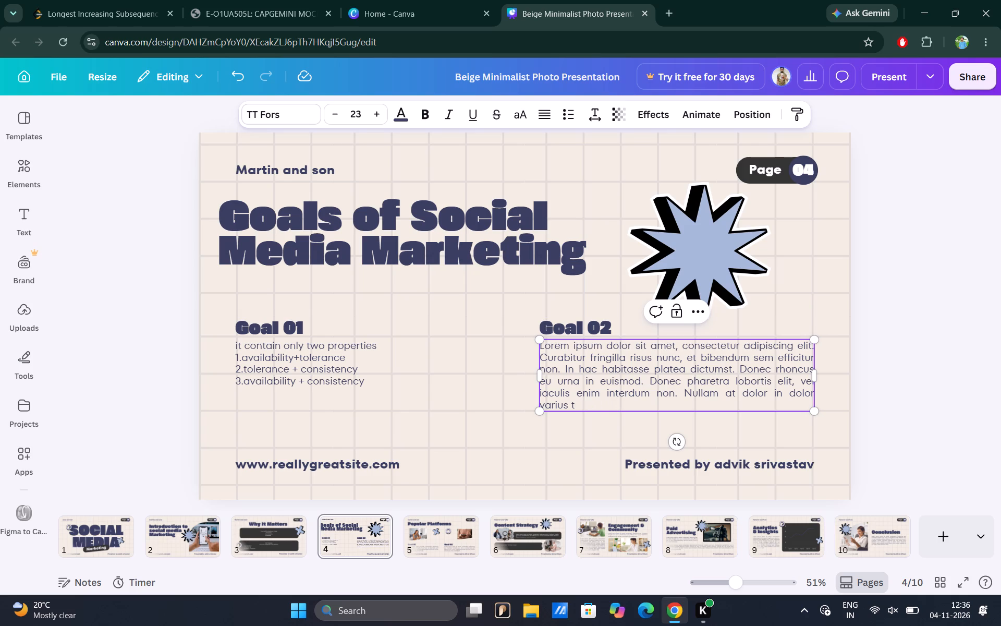
{"action": "key", "text": "BackSpace"}
{"action": "key", "text": "BackSpace"}
Delete the words "dolor varius" from the end of the Goal 02 placeholder paragraph.
{"action": "key", "text": "BackSpace"}
{"action": "key", "text": "BackSpace"}
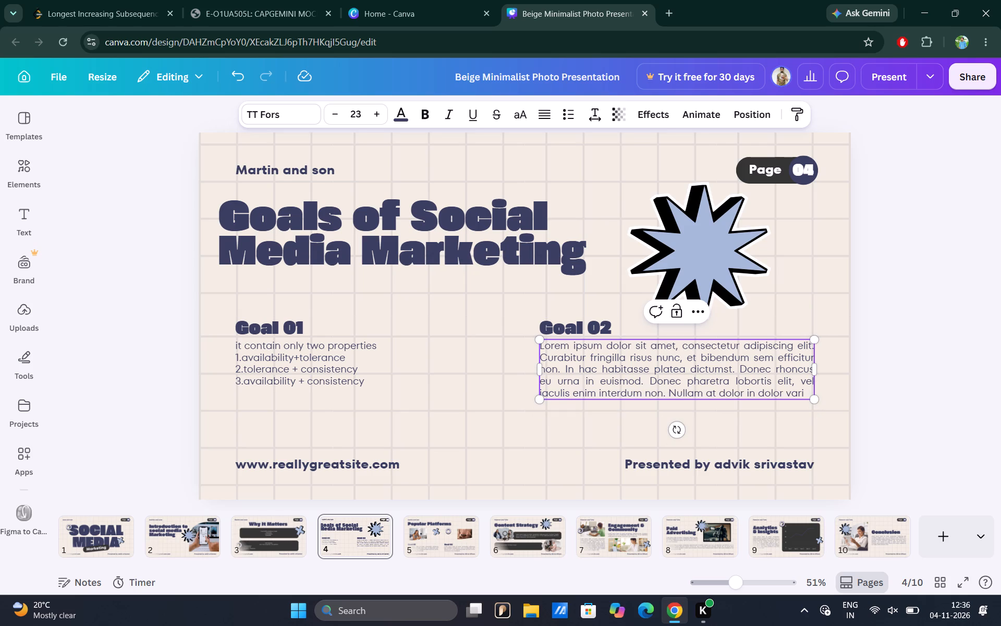
{"action": "key", "text": "BackSpace"}
{"action": "key", "text": "BackSpace"}
{"action": "key", "text": "BackSpace"}
{"action": "key", "text": "BackSpace"}
{"action": "key", "text": "BackSpace"}
{"action": "key", "text": "BackSpace"}
{"action": "key", "text": "BackSpace"}
{"action": "key", "text": "BackSpace"}
{"action": "key", "text": "BackSpace"}
{"action": "key", "text": "BackSpace"}
{"action": "key", "text": "BackSpace"}
Delete the words "at dolor in" from the end of the Goal 02 placeholder paragraph.
{"action": "key", "text": "BackSpace"}
{"action": "key", "text": "BackSpace"}
{"action": "key", "text": "BackSpace"}
{"action": "key", "text": "BackSpace"}
{"action": "key", "text": "BackSpace"}
{"action": "key", "text": "BackSpace"}
{"action": "key", "text": "BackSpace"}
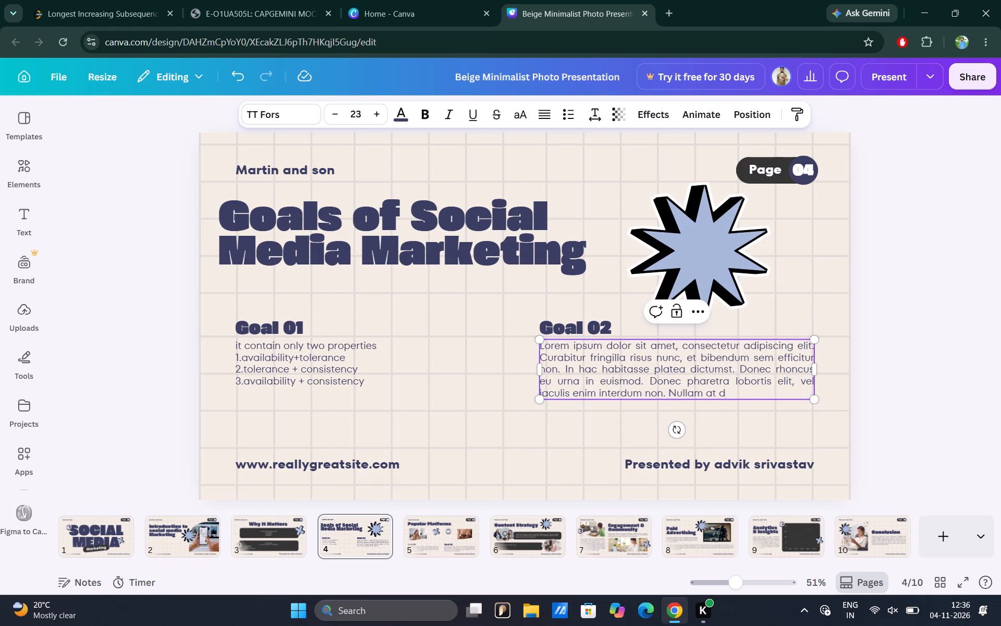
{"action": "key", "text": "BackSpace"}
{"action": "key", "text": "BackSpace"}
{"action": "key", "text": "BackSpace"}
{"action": "key", "text": "BackSpace"}
{"action": "key", "text": "BackSpace"}
Delete the words "non. Nullam" from the end of the Goal 02 placeholder paragraph.
{"action": "key", "text": "BackSpace"}
{"action": "key", "text": "BackSpace"}
{"action": "key", "text": "BackSpace"}
{"action": "key", "text": "BackSpace"}
{"action": "key", "text": "BackSpace"}
{"action": "key", "text": "BackSpace"}
{"action": "key", "text": "BackSpace"}
{"action": "key", "text": "BackSpace"}
{"action": "key", "text": "BackSpace"}
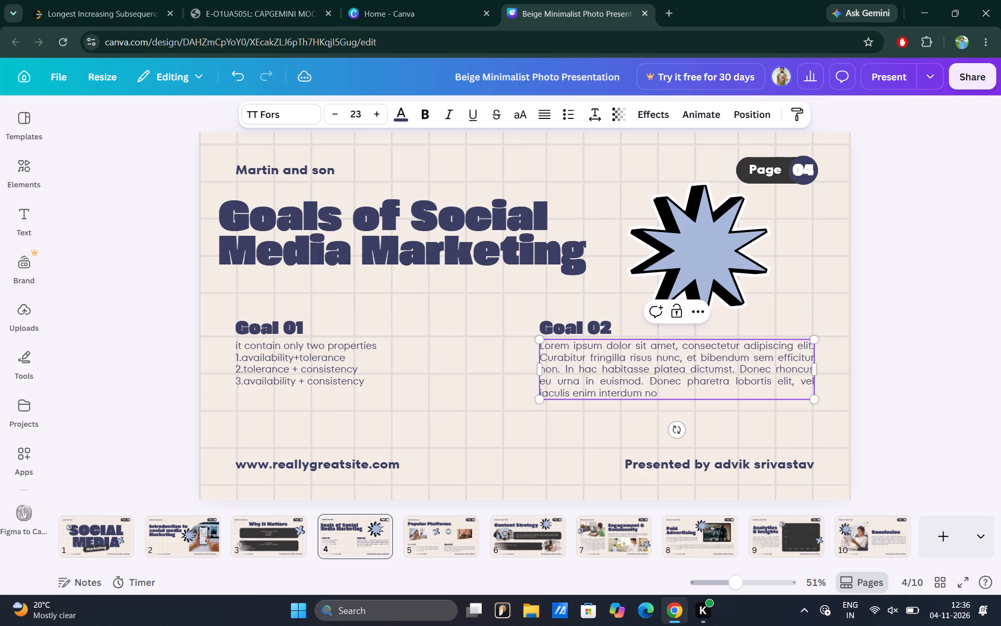
{"action": "key", "text": "BackSpace"}
{"action": "key", "text": "BackSpace"}
{"action": "key", "text": "BackSpace"}
Delete the words "enim interdum" from the end of the Goal 02 placeholder paragraph.
{"action": "key", "text": "BackSpace"}
{"action": "key", "text": "BackSpace"}
{"action": "key", "text": "BackSpace"}
{"action": "key", "text": "BackSpace"}
{"action": "key", "text": "BackSpace"}
{"action": "key", "text": "BackSpace"}
{"action": "key", "text": "BackSpace"}
{"action": "key", "text": "BackSpace"}
{"action": "key", "text": "BackSpace"}
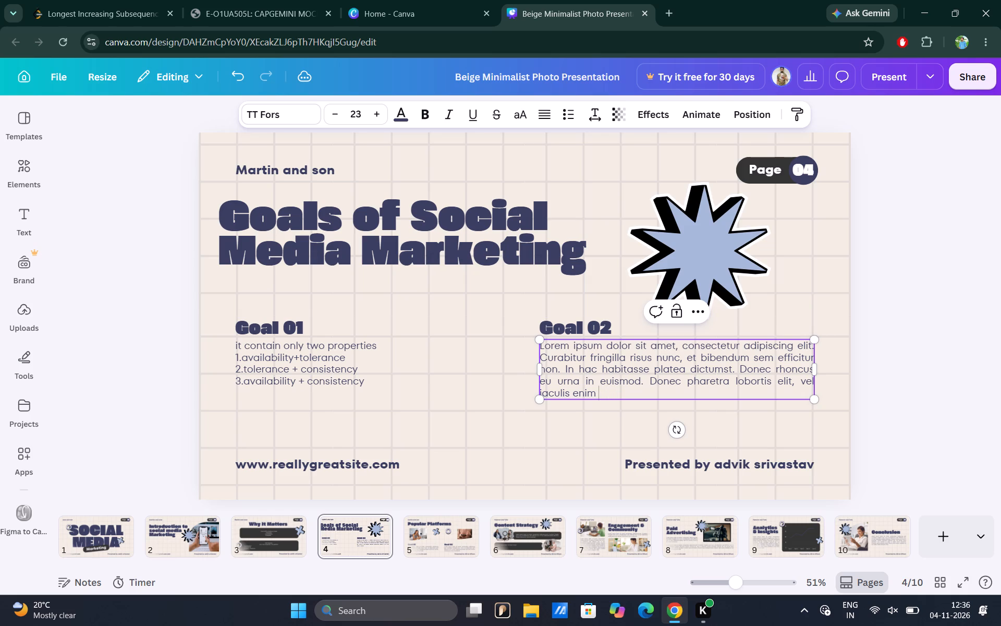
{"action": "key", "text": "BackSpace"}
{"action": "key", "text": "BackSpace"}
{"action": "key", "text": "BackSpace"}
{"action": "key", "text": "BackSpace"}
{"action": "key", "text": "BackSpace"}
Delete ", vel iaculis" from the end of the Goal 02 placeholder paragraph, including the comma.
{"action": "key", "text": "BackSpace"}
{"action": "key", "text": "BackSpace"}
{"action": "key", "text": "BackSpace"}
{"action": "key", "text": "BackSpace"}
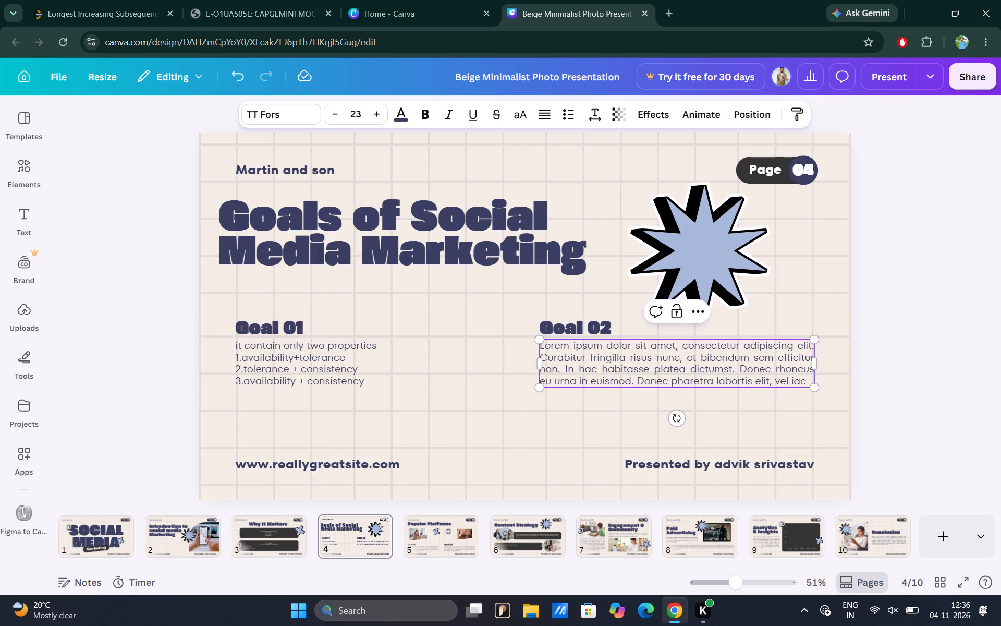
{"action": "key", "text": "BackSpace"}
{"action": "key", "text": "BackSpace"}
{"action": "key", "text": "BackSpace"}
{"action": "key", "text": "BackSpace"}
{"action": "key", "text": "BackSpace"}
{"action": "key", "text": "BackSpace"}
{"action": "key", "text": "BackSpace"}
{"action": "key", "text": "BackSpace"}
{"action": "key", "text": "BackSpace"}
Delete the words "lobortis elit" from the end of the Goal 02 placeholder paragraph.
{"action": "key", "text": "BackSpace"}
{"action": "key", "text": "BackSpace"}
{"action": "key", "text": "BackSpace"}
{"action": "key", "text": "BackSpace"}
{"action": "key", "text": "BackSpace"}
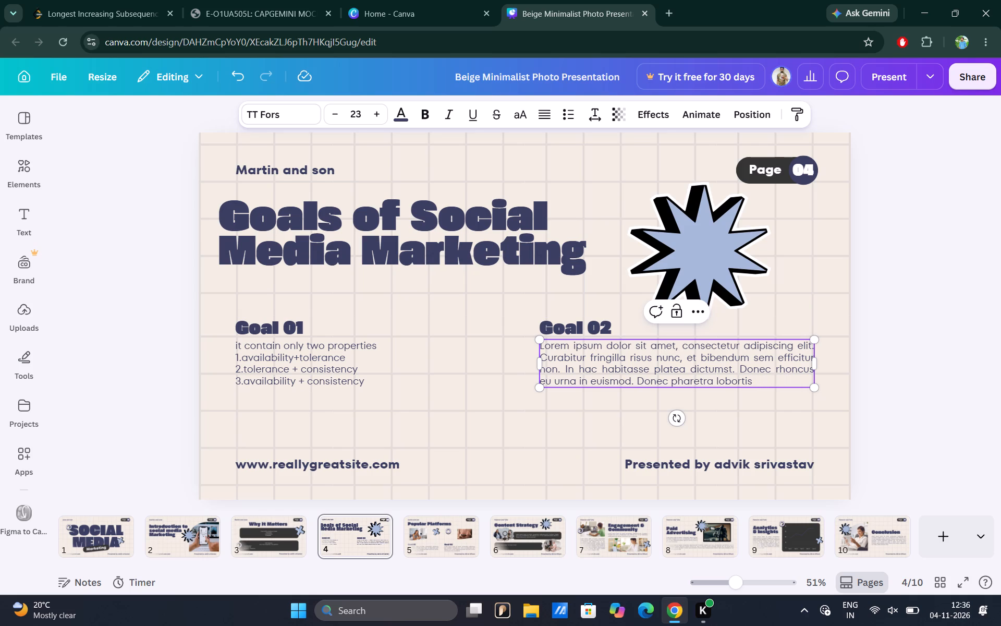
{"action": "key", "text": "BackSpace"}
{"action": "key", "text": "BackSpace"}
{"action": "key", "text": "BackSpace"}
{"action": "key", "text": "BackSpace"}
{"action": "key", "text": "BackSpace"}
{"action": "key", "text": "BackSpace"}
{"action": "key", "text": "BackSpace"}
{"action": "key", "text": "BackSpace"}
{"action": "key", "text": "BackSpace"}
Delete the words "Donec pharetra" from the end of the Goal 02 placeholder paragraph.
{"action": "key", "text": "BackSpace"}
{"action": "key", "text": "BackSpace"}
{"action": "key", "text": "BackSpace"}
{"action": "key", "text": "BackSpace"}
{"action": "key", "text": "BackSpace"}
{"action": "key", "text": "BackSpace"}
{"action": "key", "text": "BackSpace"}
{"action": "key", "text": "BackSpace"}
{"action": "key", "text": "BackSpace"}
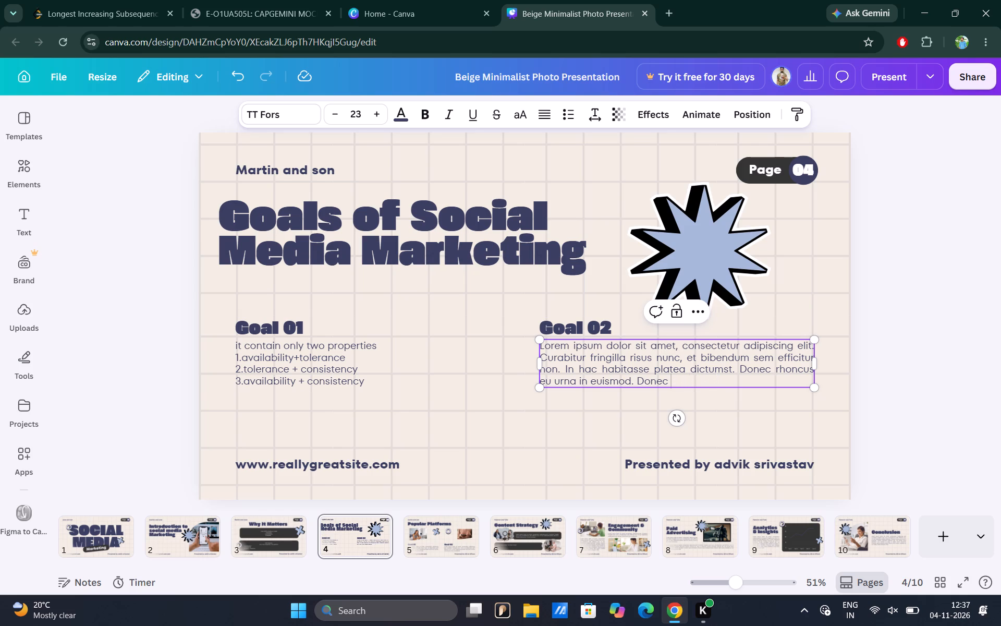
{"action": "key", "text": "BackSpace"}
{"action": "key", "text": "BackSpace"}
{"action": "key", "text": "BackSpace"}
{"action": "key", "text": "BackSpace"}
{"action": "key", "text": "BackSpace"}
{"action": "key", "text": "BackSpace"}
Delete the words "in euismod." from the end of the Goal 02 placeholder paragraph, including the full stop.
{"action": "key", "text": "BackSpace"}
{"action": "key", "text": "BackSpace"}
{"action": "key", "text": "BackSpace"}
{"action": "key", "text": "BackSpace"}
{"action": "key", "text": "BackSpace"}
{"action": "key", "text": "BackSpace"}
{"action": "key", "text": "BackSpace"}
{"action": "key", "text": "BackSpace"}
{"action": "key", "text": "BackSpace"}
{"action": "key", "text": "BackSpace"}
{"action": "key", "text": "BackSpace"}
{"action": "key", "text": "BackSpace"}
Delete the words "eu urna" from the end of the Goal 02 placeholder paragraph.
{"action": "key", "text": "BackSpace"}
{"action": "key", "text": "BackSpace"}
{"action": "key", "text": "BackSpace"}
{"action": "key", "text": "BackSpace"}
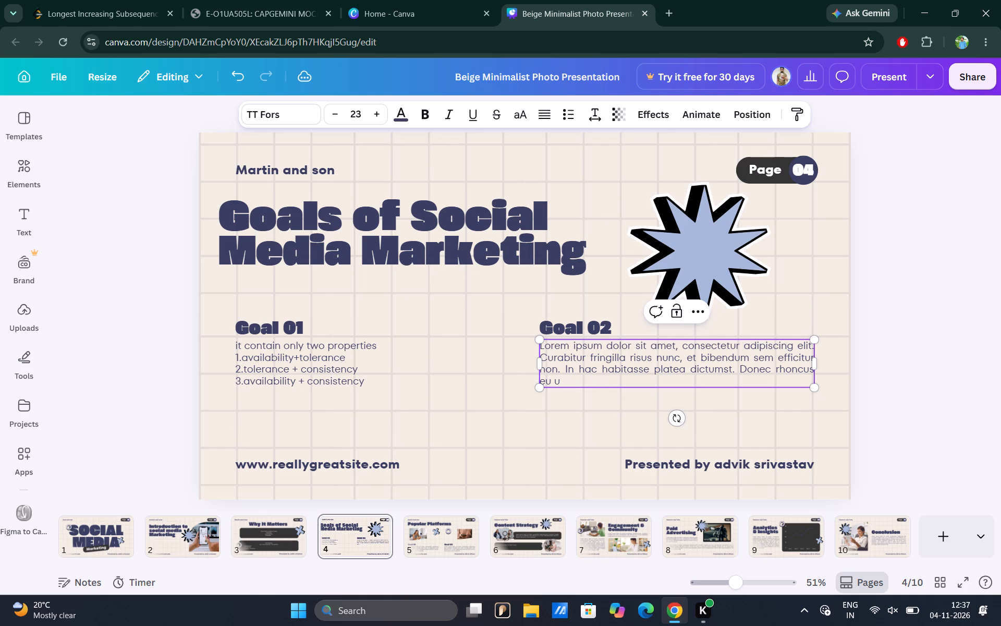
{"action": "key", "text": "BackSpace"}
{"action": "key", "text": "BackSpace"}
{"action": "key", "text": "BackSpace"}
{"action": "key", "text": "BackSpace"}
Delete the words "Donec rhoncus" from the end of the Goal 02 placeholder paragraph.
{"action": "key", "text": "BackSpace"}
{"action": "key", "text": "BackSpace"}
{"action": "key", "text": "BackSpace"}
{"action": "key", "text": "BackSpace"}
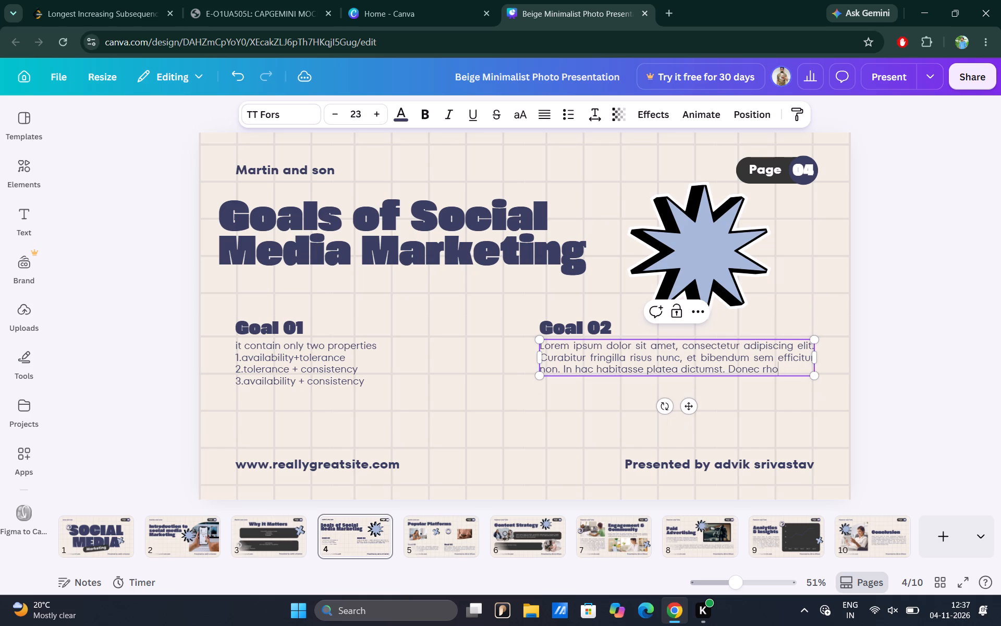
{"action": "key", "text": "BackSpace"}
{"action": "key", "text": "BackSpace"}
{"action": "key", "text": "BackSpace"}
{"action": "key", "text": "BackSpace"}
{"action": "key", "text": "BackSpace"}
{"action": "key", "text": "BackSpace"}
{"action": "key", "text": "BackSpace"}
{"action": "key", "text": "BackSpace"}
{"action": "key", "text": "BackSpace"}
Delete the word "dictumst." and its full stop from the end of the Goal 02 placeholder paragraph.
{"action": "key", "text": "BackSpace"}
{"action": "key", "text": "BackSpace"}
{"action": "key", "text": "BackSpace"}
{"action": "key", "text": "BackSpace"}
{"action": "key", "text": "BackSpace"}
{"action": "key", "text": "BackSpace"}
{"action": "key", "text": "BackSpace"}
{"action": "key", "text": "BackSpace"}
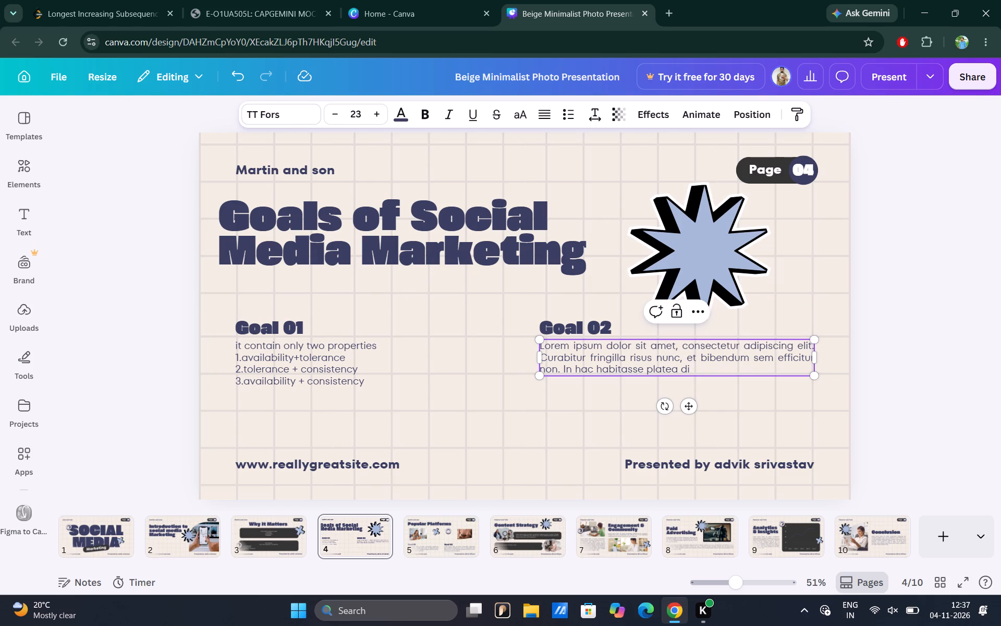
{"action": "key", "text": "BackSpace"}
{"action": "key", "text": "BackSpace"}
Delete the word "platea" from the end of the Goal 02 placeholder paragraph.
{"action": "key", "text": "BackSpace"}
{"action": "key", "text": "BackSpace"}
{"action": "key", "text": "BackSpace"}
{"action": "key", "text": "BackSpace"}
{"action": "key", "text": "BackSpace"}
{"action": "key", "text": "BackSpace"}
{"action": "key", "text": "BackSpace"}
Delete the word "habitasse" from the end of the Goal 02 placeholder paragraph.
{"action": "key", "text": "BackSpace"}
{"action": "key", "text": "BackSpace"}
{"action": "key", "text": "BackSpace"}
{"action": "key", "text": "BackSpace"}
{"action": "key", "text": "BackSpace"}
{"action": "key", "text": "BackSpace"}
{"action": "key", "text": "BackSpace"}
{"action": "key", "text": "BackSpace"}
{"action": "key", "text": "BackSpace"}
{"action": "key", "text": "BackSpace"}
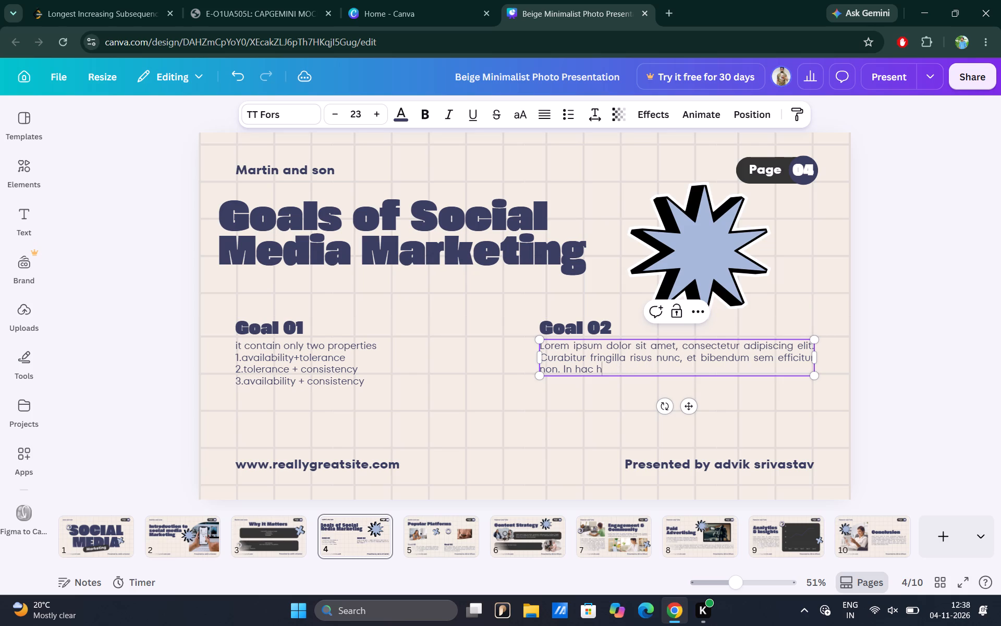
{"action": "key", "text": "BackSpace"}
Delete "non. In hac" from the end of the Goal 02 placeholder paragraph, including the full stop.
{"action": "key", "text": "BackSpace"}
{"action": "key", "text": "BackSpace"}
{"action": "key", "text": "BackSpace"}
{"action": "key", "text": "BackSpace"}
{"action": "key", "text": "BackSpace"}
{"action": "key", "text": "BackSpace"}
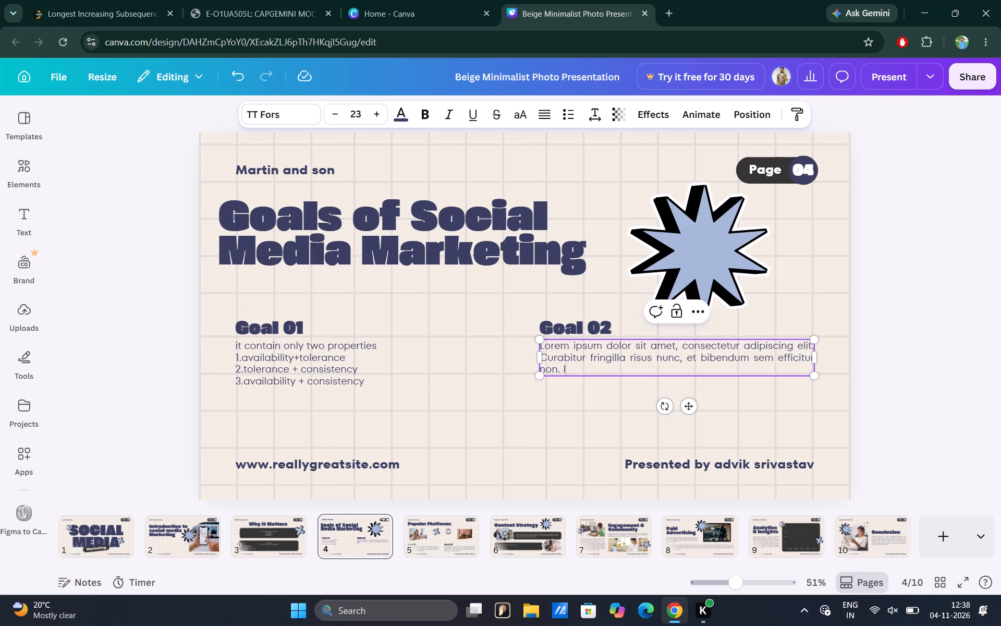
{"action": "key", "text": "BackSpace"}
{"action": "key", "text": "BackSpace"}
{"action": "key", "text": "BackSpace"}
{"action": "key", "text": "BackSpace"}
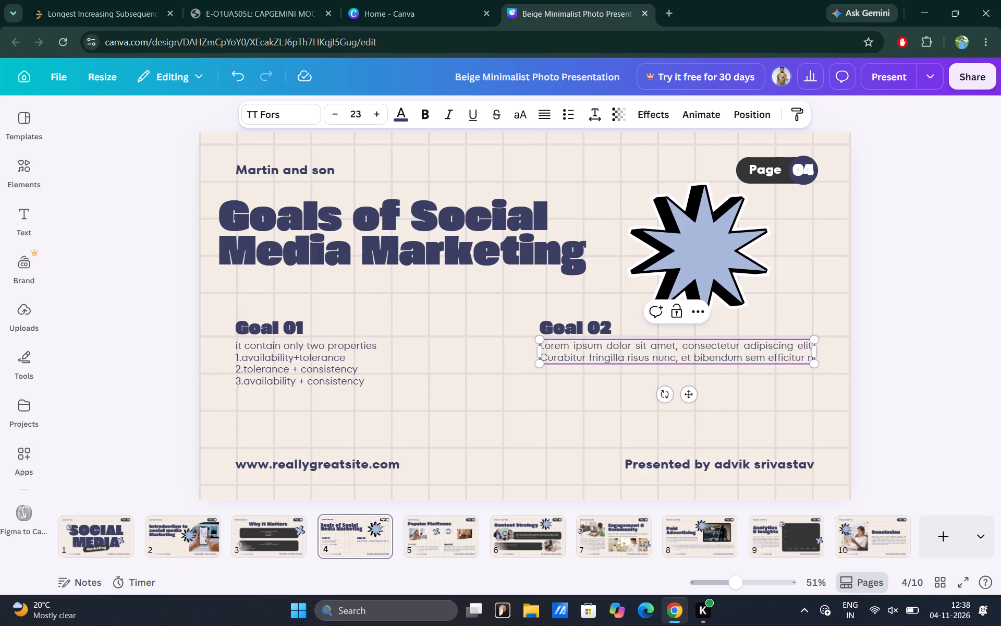
{"action": "key", "text": "BackSpace"}
Delete the letters "ficitur" from the last word, "efficitur", of the Goal 02 placeholder paragraph.
{"action": "key", "text": "BackSpace"}
{"action": "key", "text": "BackSpace"}
{"action": "key", "text": "BackSpace"}
{"action": "key", "text": "BackSpace"}
{"action": "key", "text": "BackSpace"}
{"action": "key", "text": "BackSpace"}
{"action": "key", "text": "BackSpace"}
{"action": "key", "text": "BackSpace"}
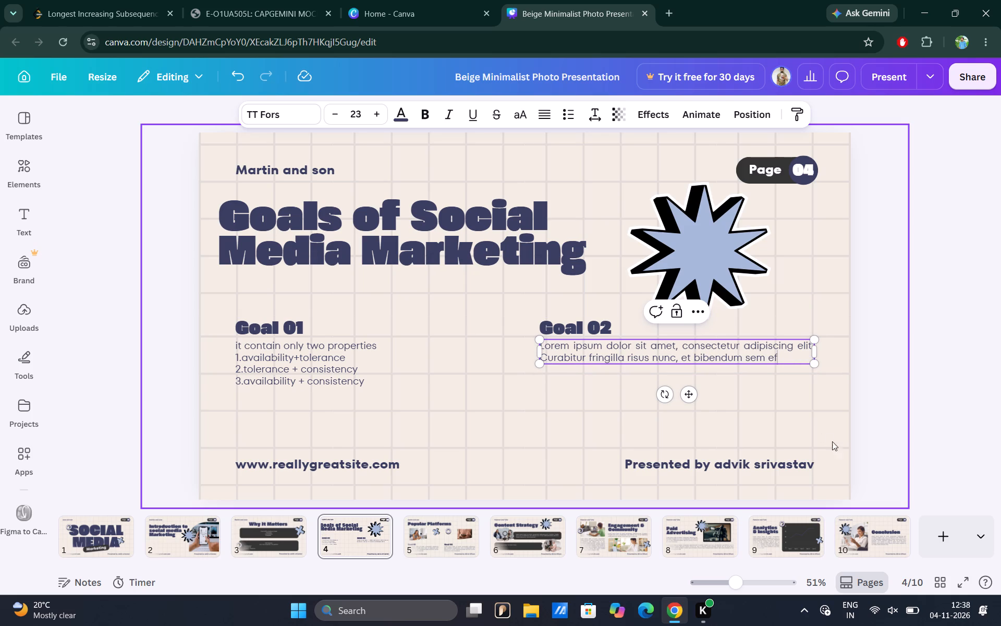
Search Google in a new browser tab for "what is reliabilty" and skim the definitions.
{"action": "left_click", "coordinate": [668, 9]}
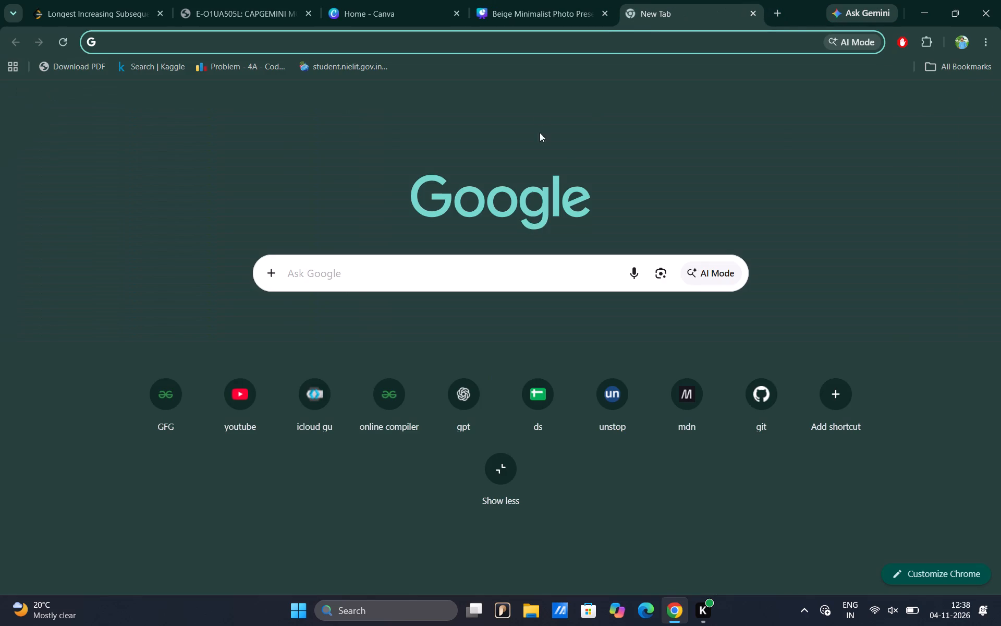
{"action": "left_click", "coordinate": [507, 285]}
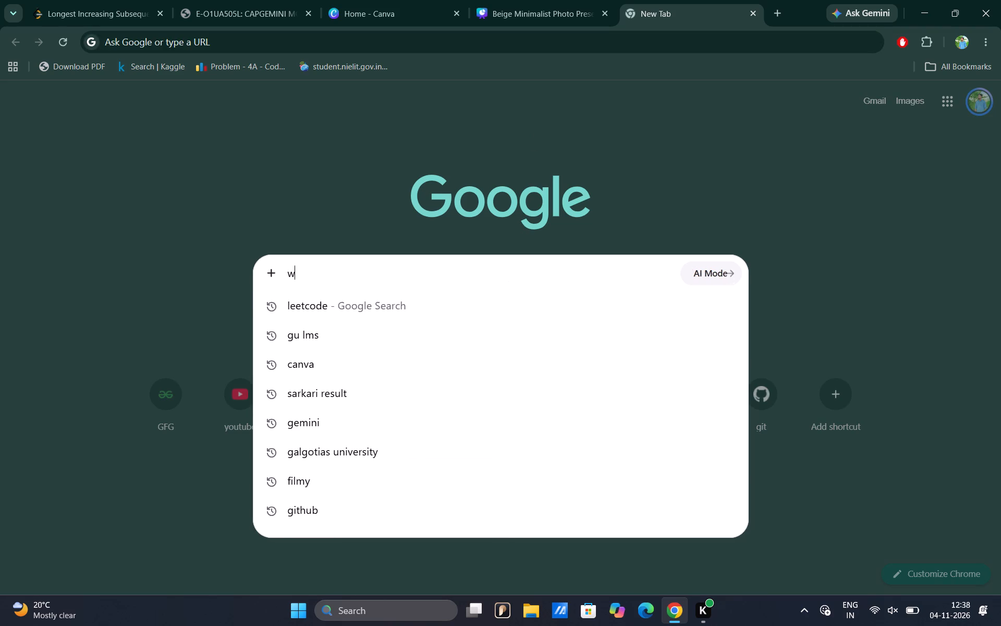
{"action": "key", "text": "a"}
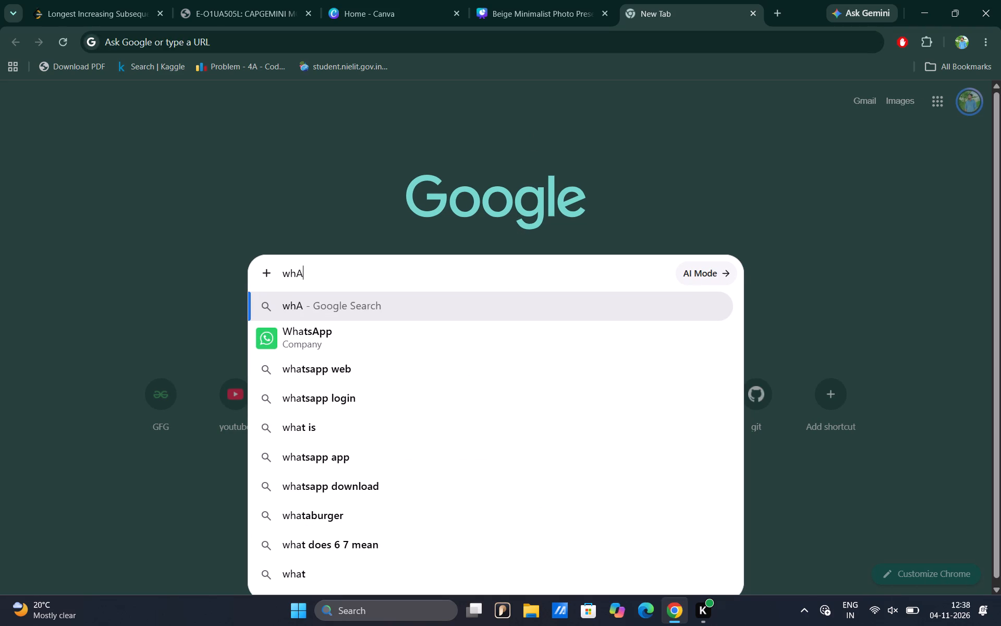
{"action": "type", "text": "T IS E"}
{"action": "key", "text": "BackSpace"}
{"action": "type", "text": "RE"}
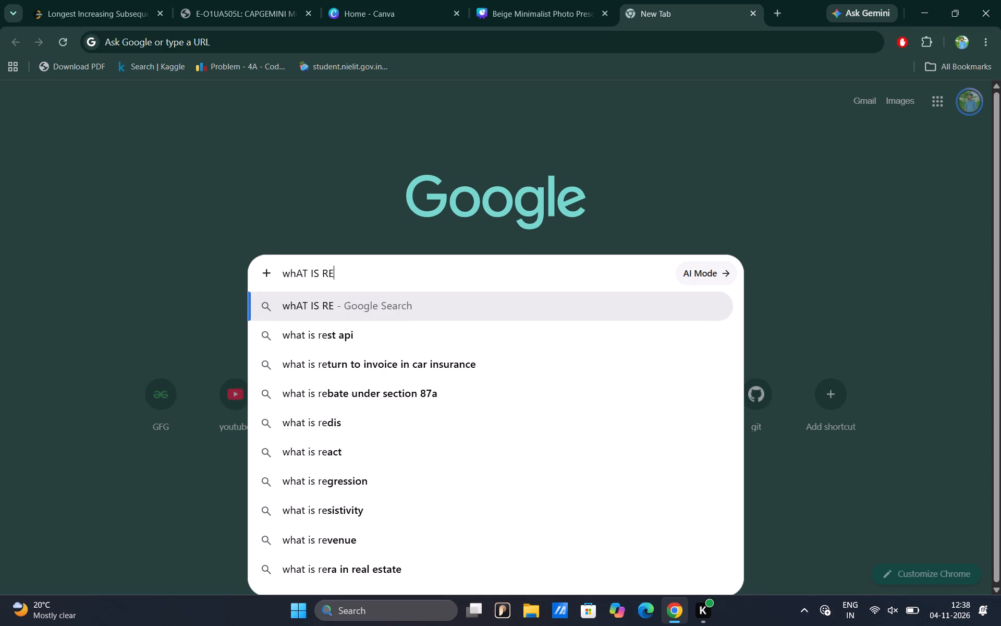
{"action": "type", "text": "LIABILTY"}
{"action": "key", "text": "Return"}
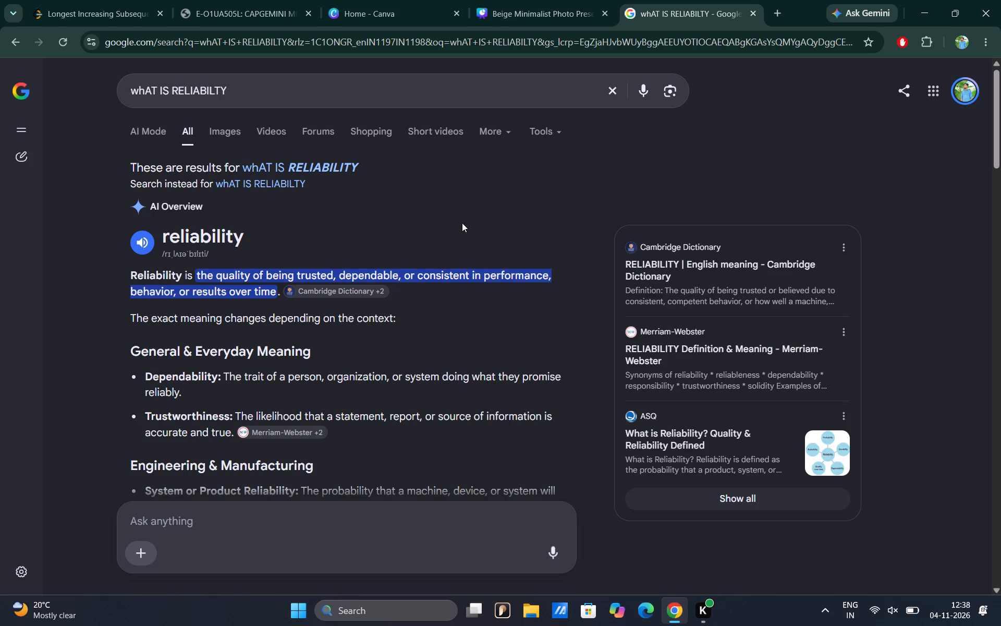
{"action": "scroll", "coordinate": [462, 223], "scroll_direction": "down", "scroll_amount": 3}
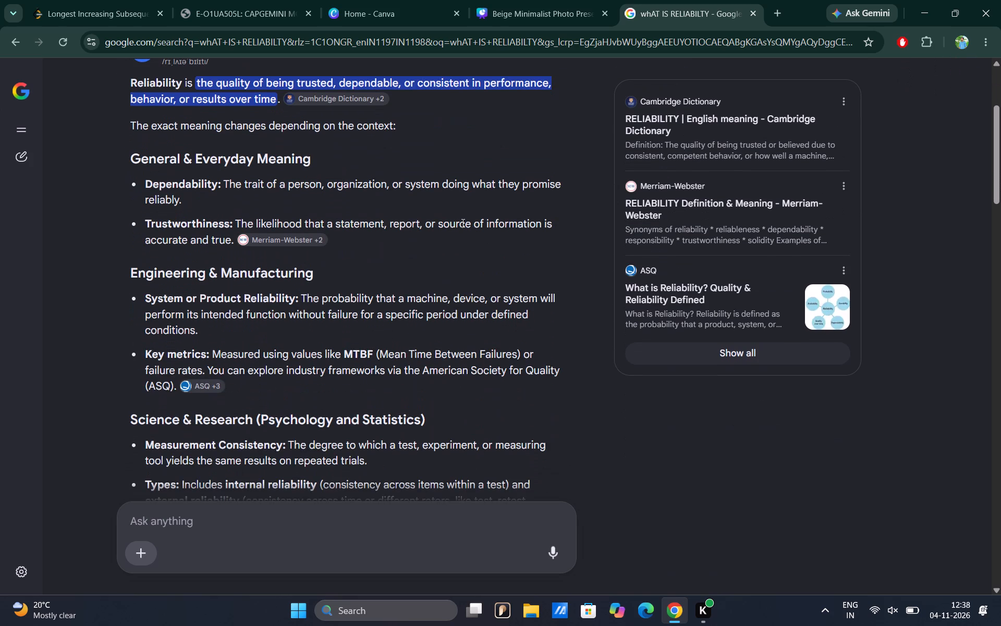
{"action": "scroll", "coordinate": [462, 223], "scroll_direction": "up", "scroll_amount": 5}
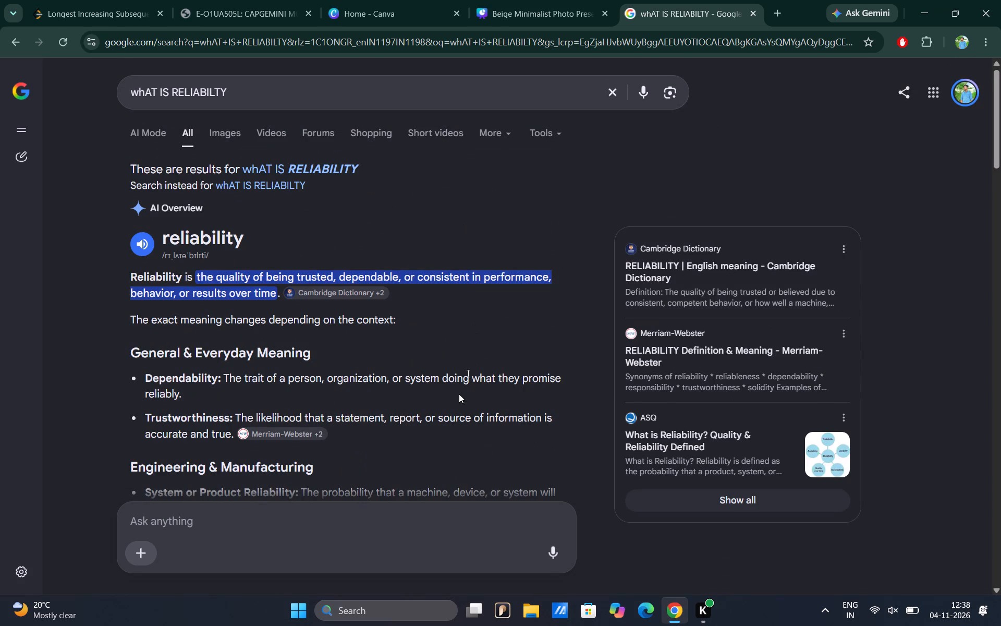
Extend the Google query with "insystem design", read the overview of reliability, and close the search tab.
{"action": "left_click", "coordinate": [399, 101]}
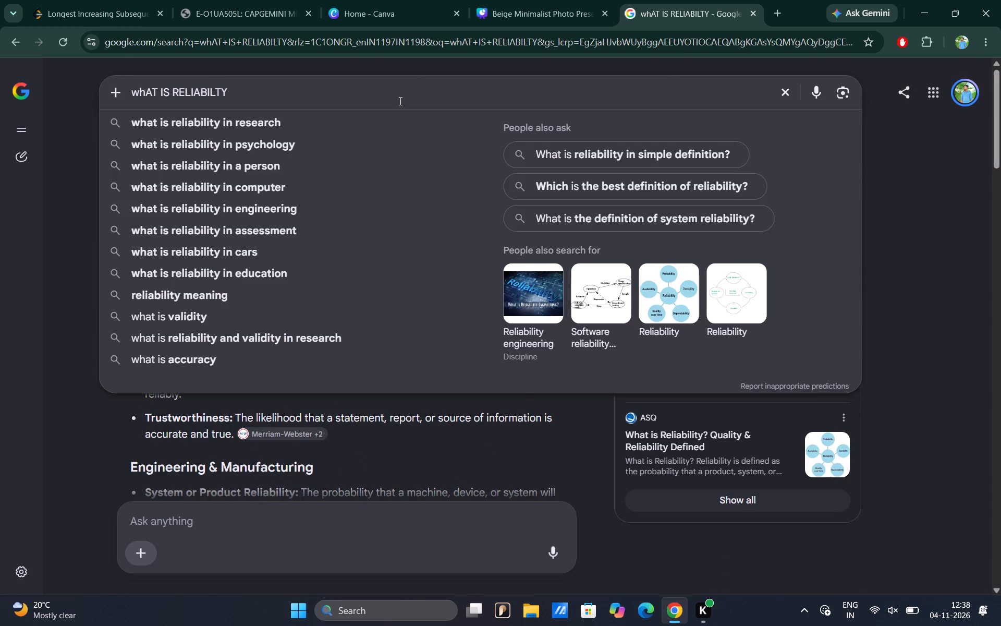
{"action": "key", "text": "space"}
{"action": "type", "text": "INSYSTEM DESIGN"}
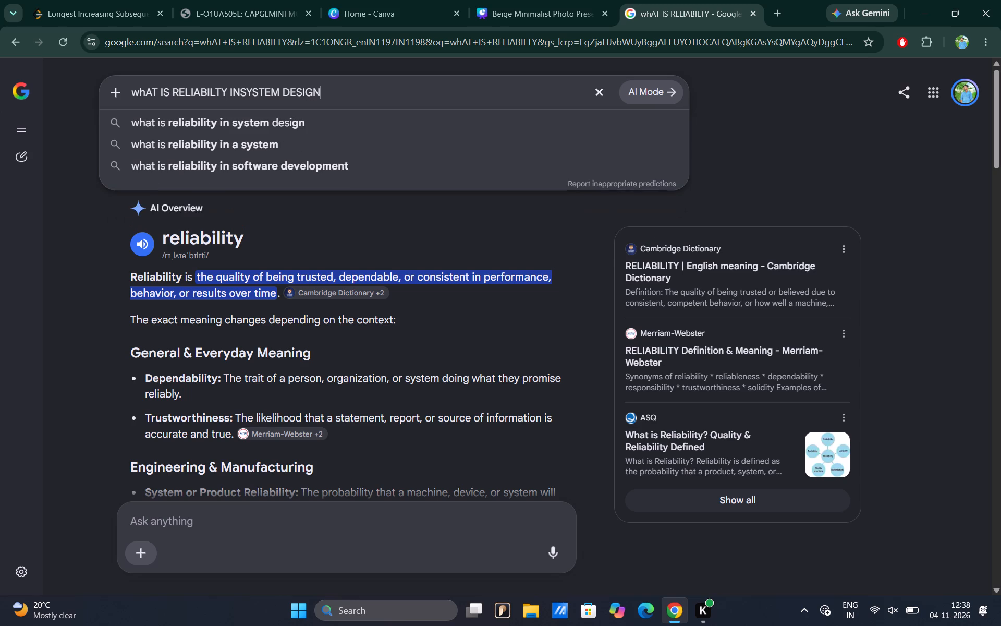
{"action": "key", "text": "Return"}
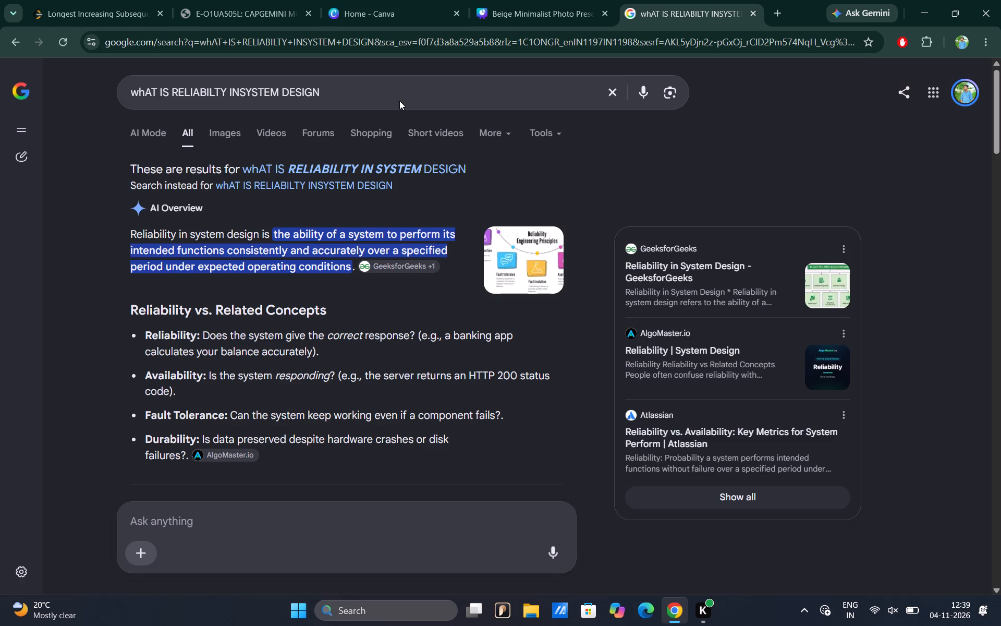
{"action": "left_click", "coordinate": [755, 11]}
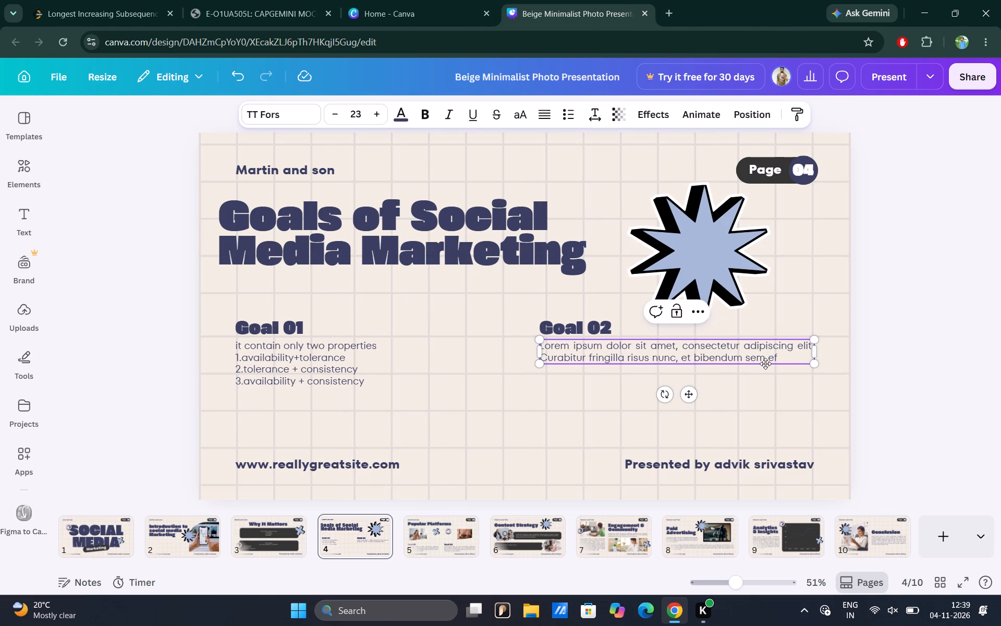
Delete "sem ef" from the end of the Goal 02 placeholder paragraph on slide 4.
{"action": "key", "text": "BackSpace"}
{"action": "key", "text": "BackSpace"}
{"action": "key", "text": "BackSpace"}
{"action": "key", "text": "BackSpace"}
{"action": "key", "text": "BackSpace"}
{"action": "key", "text": "BackSpace"}
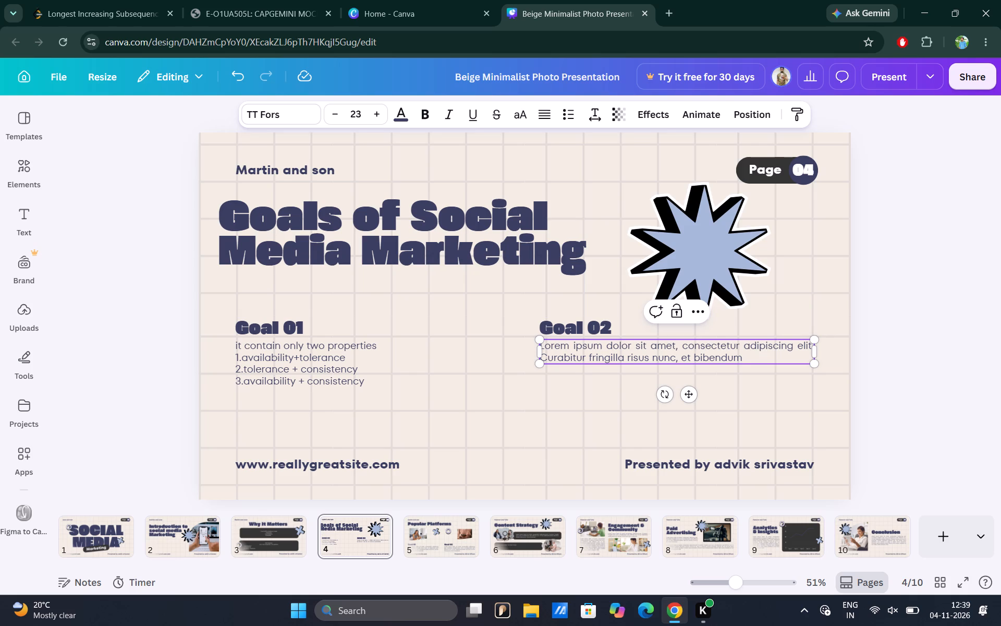
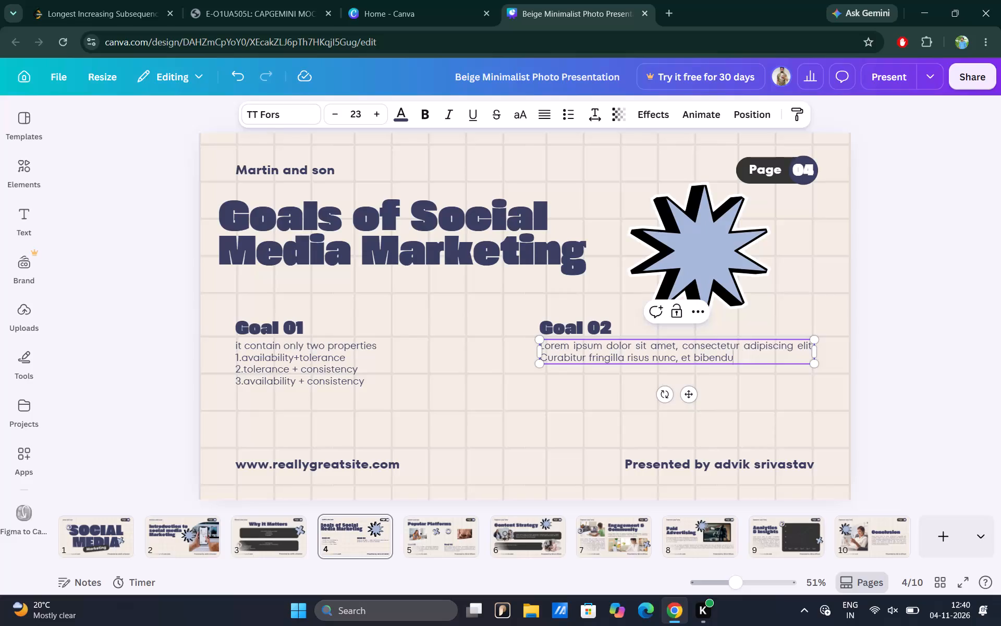
Delete the remaining second placeholder sentence, starting with "Curabitur", from the Goal 02 paragraph on slide 4.
{"action": "key", "text": "BackSpace"}
{"action": "key", "text": "BackSpace"}
{"action": "key", "text": "BackSpace"}
{"action": "key", "text": "BackSpace"}
{"action": "key", "text": "BackSpace"}
{"action": "key", "text": "BackSpace"}
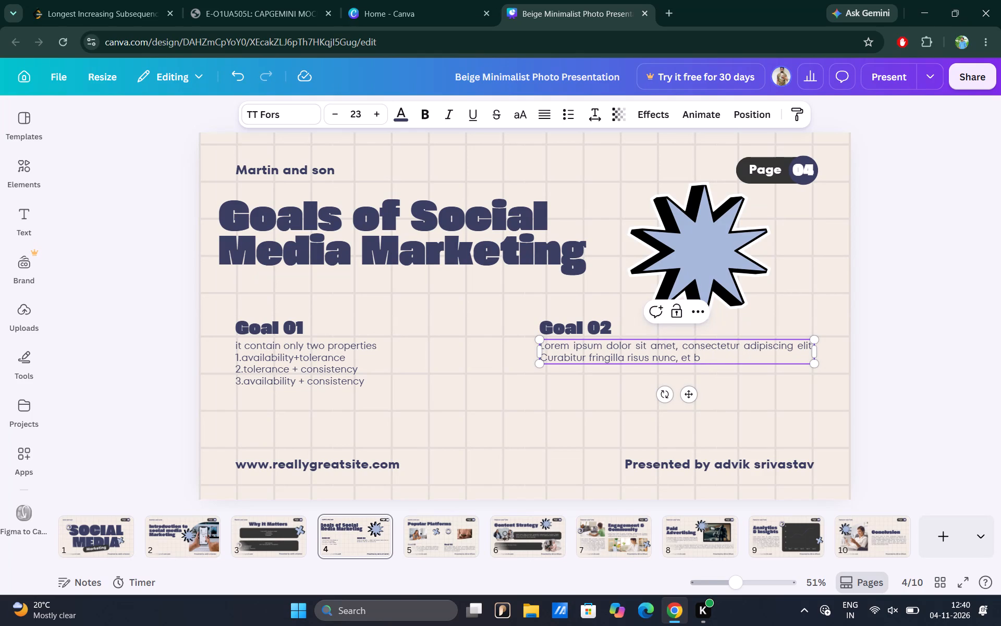
{"action": "key", "text": "BackSpace"}
{"action": "key", "text": "BackSpace"}
{"action": "key", "text": "BackSpace"}
{"action": "key", "text": "BackSpace"}
{"action": "key", "text": "BackSpace"}
{"action": "key", "text": "BackSpace"}
{"action": "key", "text": "BackSpace"}
{"action": "key", "text": "BackSpace"}
{"action": "key", "text": "BackSpace"}
{"action": "key", "text": "BackSpace"}
{"action": "key", "text": "BackSpace"}
{"action": "key", "text": "BackSpace"}
{"action": "key", "text": "BackSpace"}
{"action": "key", "text": "BackSpace"}
{"action": "key", "text": "BackSpace"}
{"action": "key", "text": "BackSpace"}
{"action": "key", "text": "BackSpace"}
{"action": "key", "text": "BackSpace"}
{"action": "key", "text": "BackSpace"}
{"action": "key", "text": "BackSpace"}
{"action": "key", "text": "BackSpace"}
{"action": "key", "text": "BackSpace"}
{"action": "key", "text": "BackSpace"}
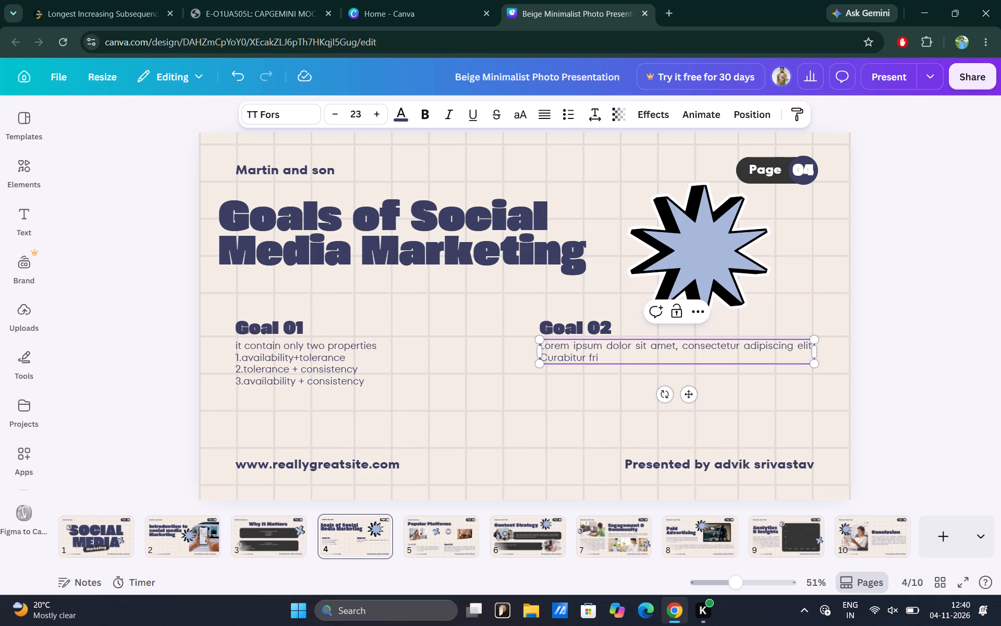
{"action": "key", "text": "BackSpace"}
{"action": "key", "text": "BackSpace"}
{"action": "key", "text": "BackSpace"}
{"action": "key", "text": "BackSpace"}
{"action": "key", "text": "BackSpace"}
{"action": "key", "text": "BackSpace"}
{"action": "key", "text": "BackSpace"}
{"action": "key", "text": "BackSpace"}
{"action": "key", "text": "BackSpace"}
{"action": "key", "text": "BackSpace"}
{"action": "key", "text": "BackSpace"}
{"action": "key", "text": "BackSpace"}
{"action": "key", "text": "BackSpace"}
{"action": "key", "text": "BackSpace"}
Delete the first placeholder sentence, "Lorem ipsum dolor sit amet, consectetur adipiscing elit", leaving the Goal 02 text box empty.
{"action": "key", "text": "BackSpace"}
{"action": "key", "text": "BackSpace"}
{"action": "key", "text": "BackSpace"}
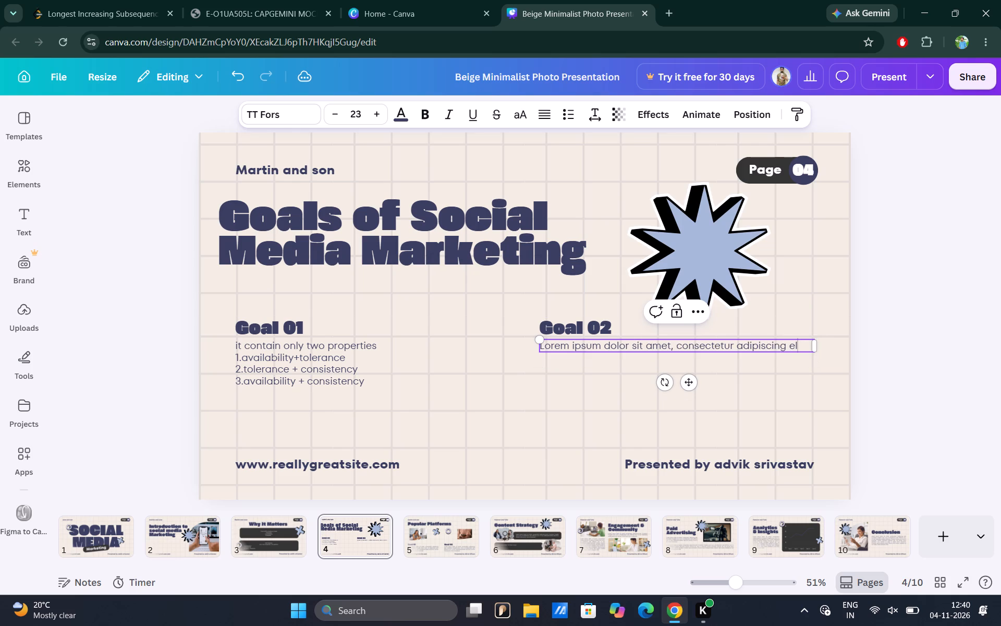
{"action": "key", "text": "BackSpace"}
{"action": "key", "text": "BackSpace"}
{"action": "key", "text": "BackSpace"}
{"action": "key", "text": "BackSpace"}
{"action": "key", "text": "BackSpace"}
{"action": "key", "text": "BackSpace"}
{"action": "key", "text": "BackSpace"}
{"action": "key", "text": "BackSpace"}
{"action": "key", "text": "BackSpace"}
{"action": "key", "text": "BackSpace"}
{"action": "key", "text": "BackSpace"}
{"action": "key", "text": "BackSpace"}
{"action": "key", "text": "BackSpace"}
{"action": "key", "text": "BackSpace"}
{"action": "key", "text": "BackSpace"}
{"action": "key", "text": "BackSpace"}
{"action": "key", "text": "BackSpace"}
{"action": "key", "text": "BackSpace"}
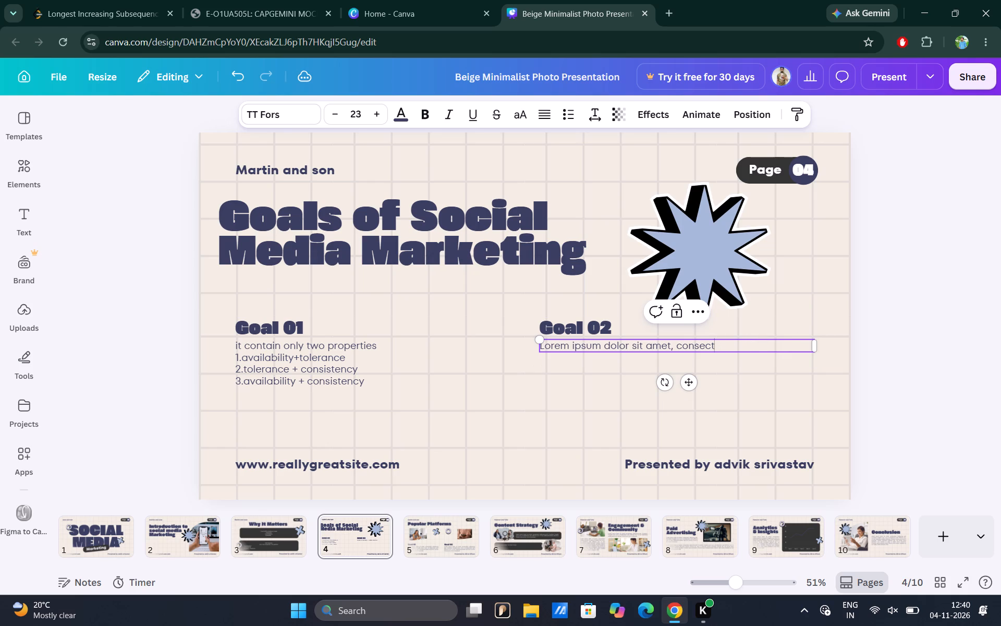
{"action": "key", "text": "BackSpace"}
{"action": "key", "text": "BackSpace"}
{"action": "key", "text": "BackSpace"}
{"action": "key", "text": "BackSpace"}
{"action": "key", "text": "BackSpace"}
{"action": "key", "text": "BackSpace"}
{"action": "key", "text": "BackSpace"}
{"action": "key", "text": "BackSpace"}
{"action": "key", "text": "BackSpace"}
{"action": "key", "text": "BackSpace"}
{"action": "key", "text": "BackSpace"}
{"action": "key", "text": "BackSpace"}
{"action": "key", "text": "BackSpace"}
{"action": "key", "text": "BackSpace"}
{"action": "key", "text": "BackSpace"}
{"action": "key", "text": "BackSpace"}
{"action": "key", "text": "BackSpace"}
{"action": "key", "text": "BackSpace"}
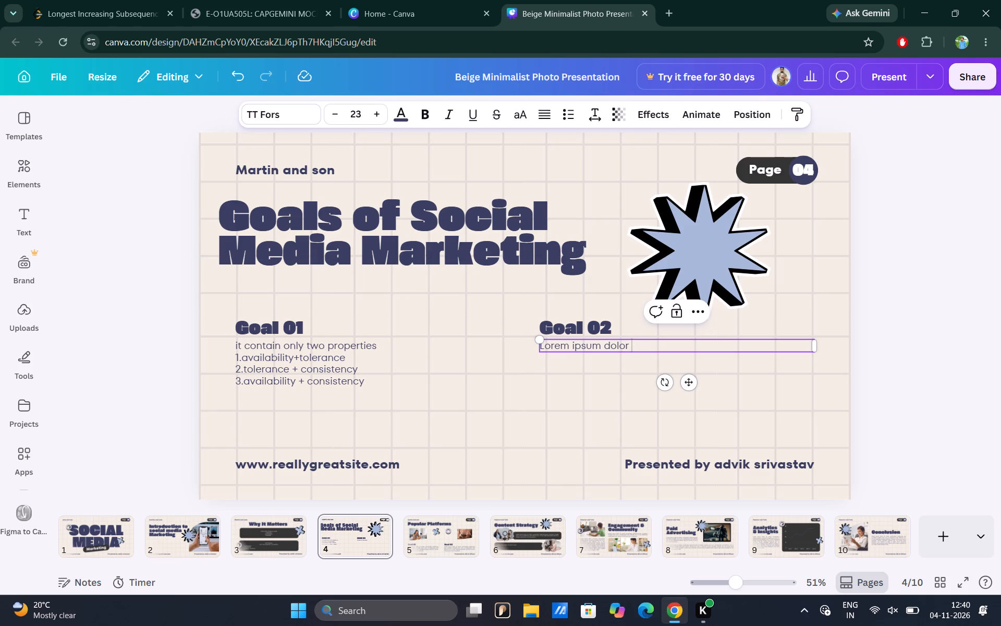
{"action": "key", "text": "BackSpace"}
{"action": "key", "text": "BackSpace"}
{"action": "key", "text": "BackSpace"}
{"action": "key", "text": "BackSpace"}
{"action": "key", "text": "BackSpace"}
{"action": "key", "text": "BackSpace"}
{"action": "key", "text": "BackSpace"}
{"action": "key", "text": "BackSpace"}
{"action": "key", "text": "BackSpace"}
{"action": "key", "text": "BackSpace"}
{"action": "key", "text": "BackSpace"}
{"action": "key", "text": "BackSpace"}
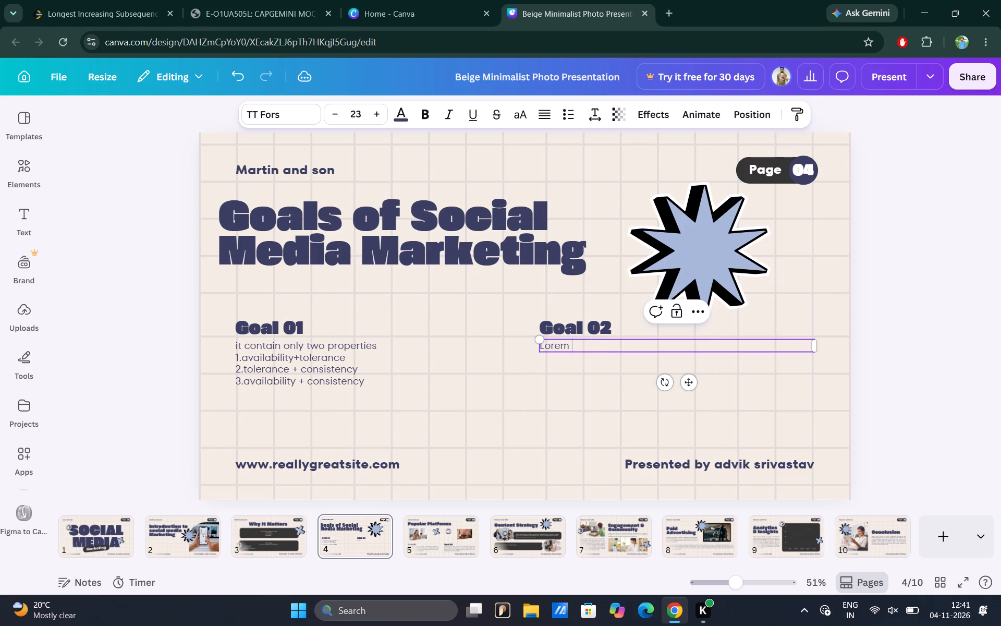
{"action": "key", "text": "BackSpace"}
{"action": "key", "text": "BackSpace"}
{"action": "key", "text": "BackSpace"}
{"action": "key", "text": "BackSpace"}
{"action": "key", "text": "BackSpace"}
Enter "Reliability in system design" as the text under Goal 02 on slide 4.
{"action": "type", "text": "RE"}
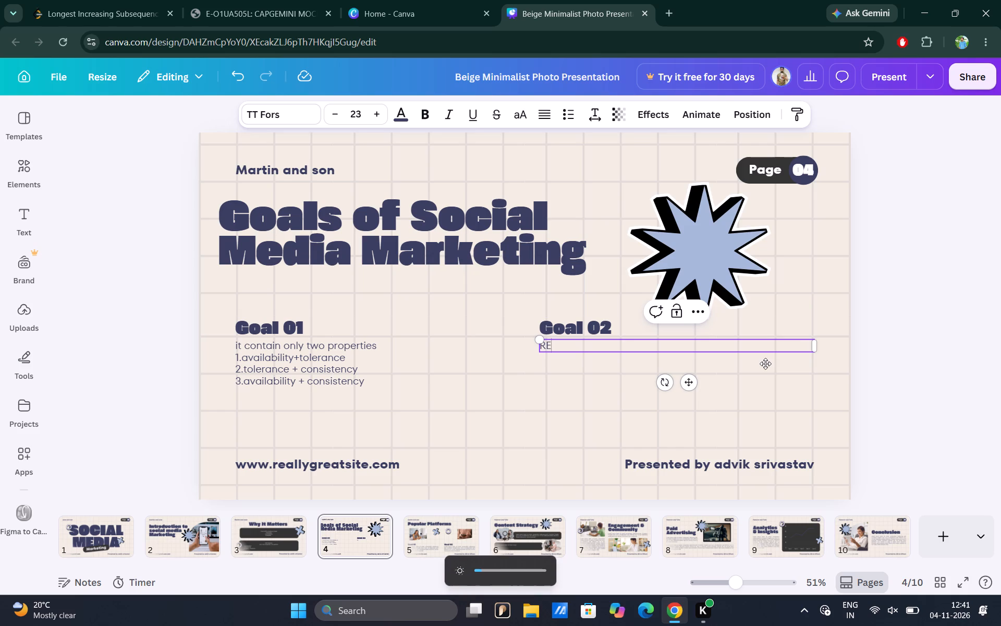
{"action": "key", "text": "BackSpace"}
{"action": "key", "text": "BackSpace"}
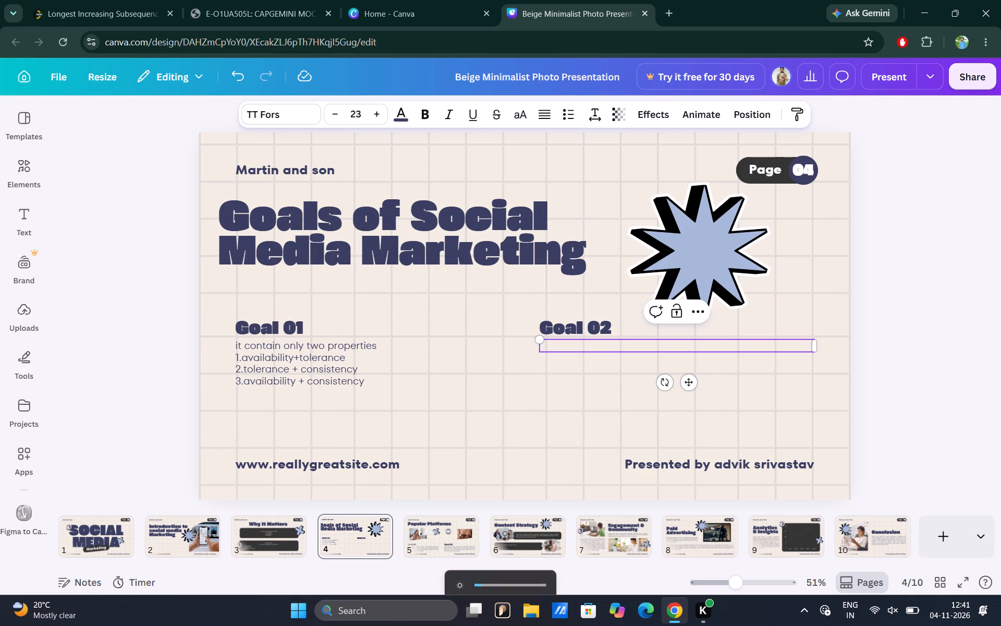
{"action": "type", "text": "RE"}
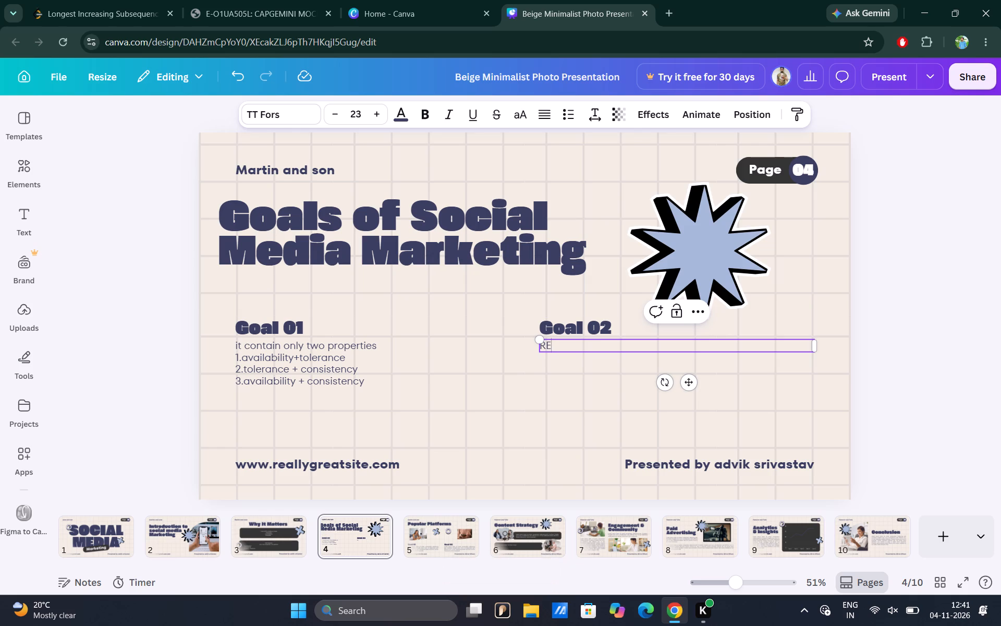
{"action": "key", "text": "BackSpace"}
{"action": "type", "text": "eliability"}
{"action": "key", "text": "space"}
{"action": "type", "text": "in system design"}
{"action": "key", "text": "space"}
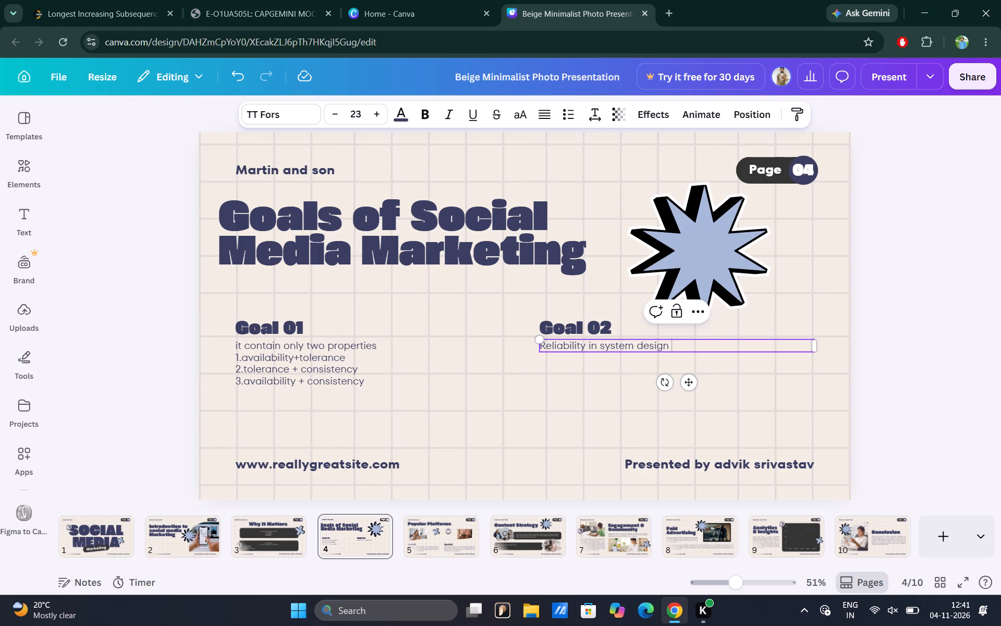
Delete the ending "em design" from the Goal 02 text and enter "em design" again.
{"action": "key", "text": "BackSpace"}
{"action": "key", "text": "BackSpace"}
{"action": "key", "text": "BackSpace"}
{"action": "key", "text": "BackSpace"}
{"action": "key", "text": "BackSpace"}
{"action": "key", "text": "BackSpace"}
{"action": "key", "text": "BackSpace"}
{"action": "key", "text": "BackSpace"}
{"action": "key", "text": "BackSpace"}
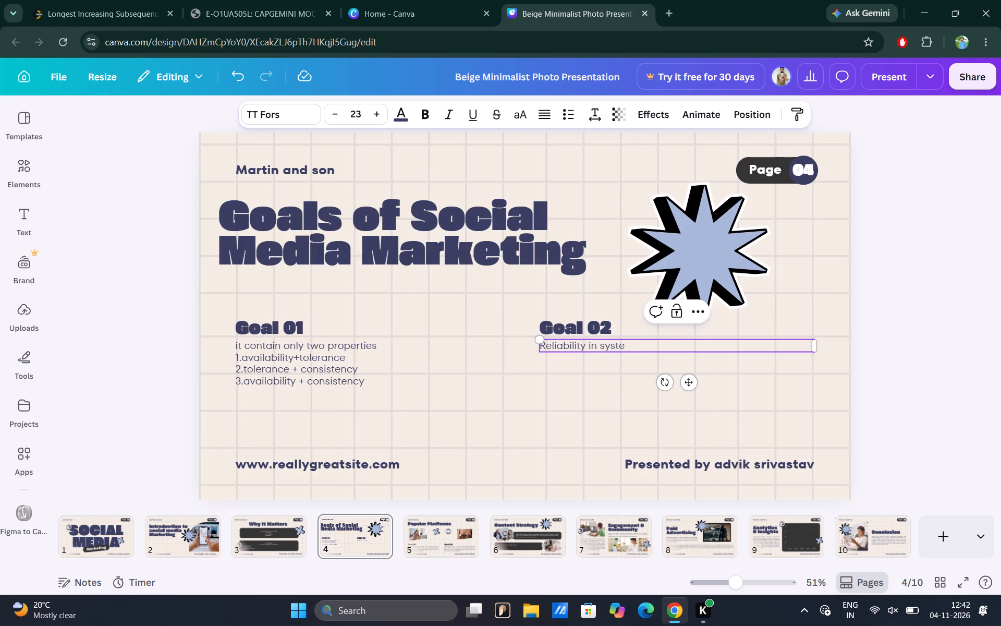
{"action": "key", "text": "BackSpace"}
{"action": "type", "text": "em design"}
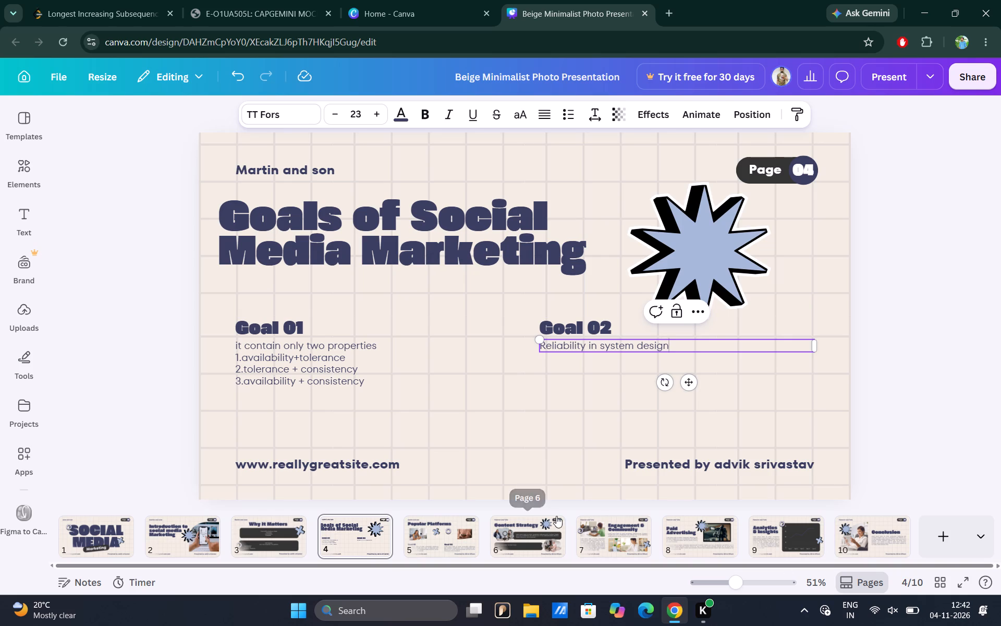
On slide 5, replace the placeholder presenter name after "Presented by" in the footer with the presenter's own name.
{"action": "left_click", "coordinate": [449, 538]}
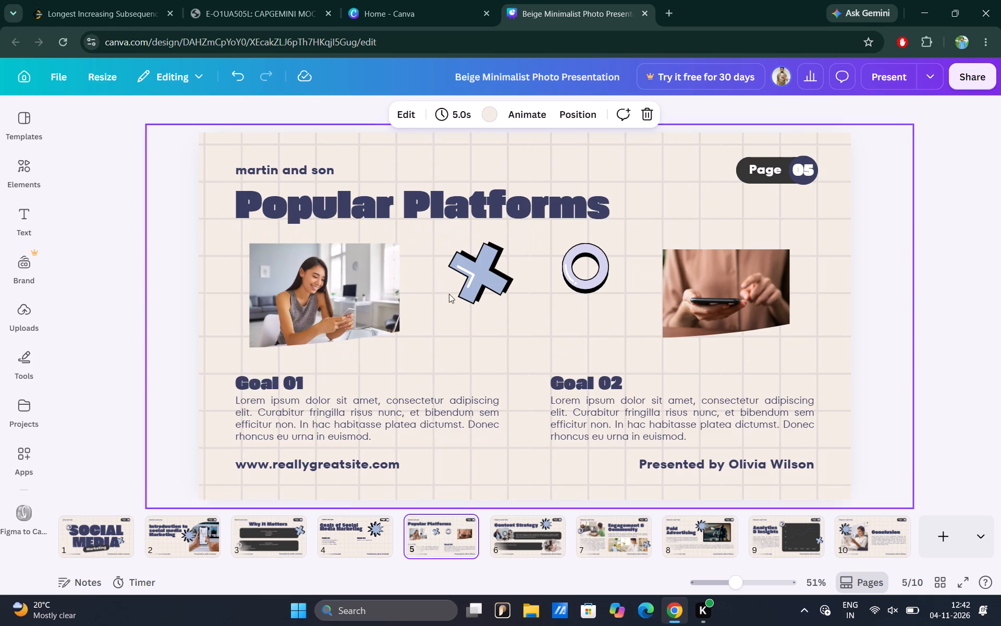
{"action": "left_click", "coordinate": [396, 431]}
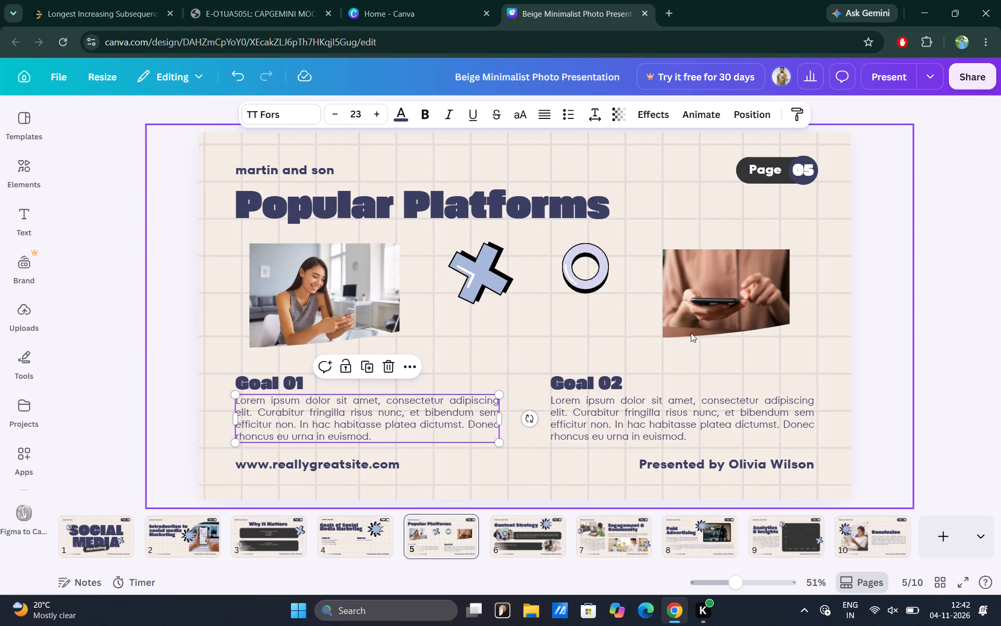
{"action": "left_click", "coordinate": [754, 465]}
{"action": "left_click", "coordinate": [754, 465]}
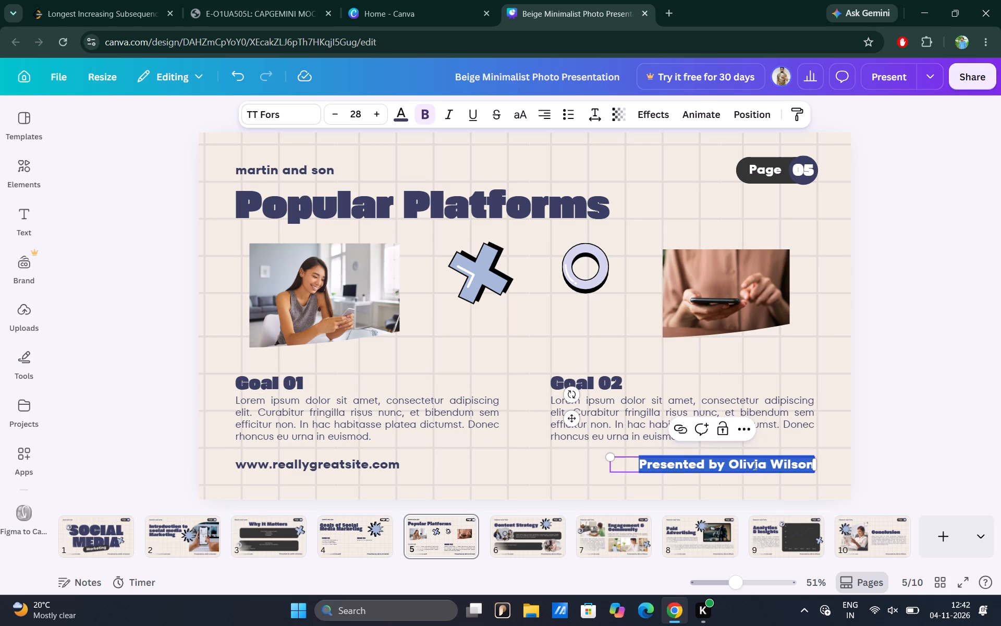
{"action": "left_click", "coordinate": [783, 472]}
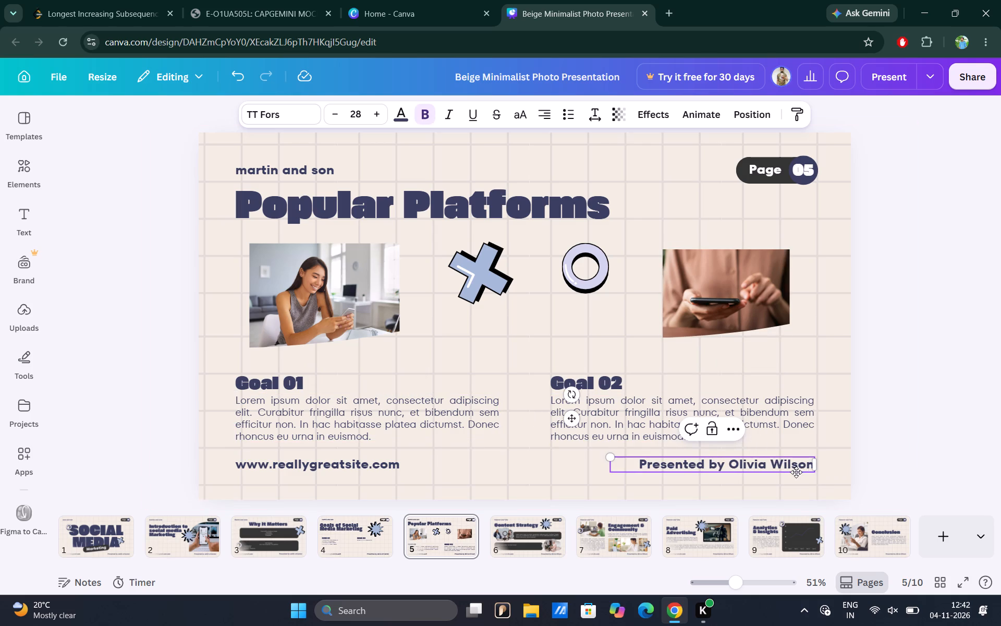
{"action": "left_click", "coordinate": [809, 468]}
{"action": "key", "text": "Right"}
{"action": "key", "text": "BackSpace"}
{"action": "key", "text": "BackSpace"}
{"action": "key", "text": "BackSpace"}
{"action": "key", "text": "BackSpace"}
{"action": "key", "text": "BackSpace"}
{"action": "key", "text": "BackSpace"}
{"action": "key", "text": "BackSpace"}
{"action": "key", "text": "BackSpace"}
{"action": "key", "text": "BackSpace"}
{"action": "key", "text": "BackSpace"}
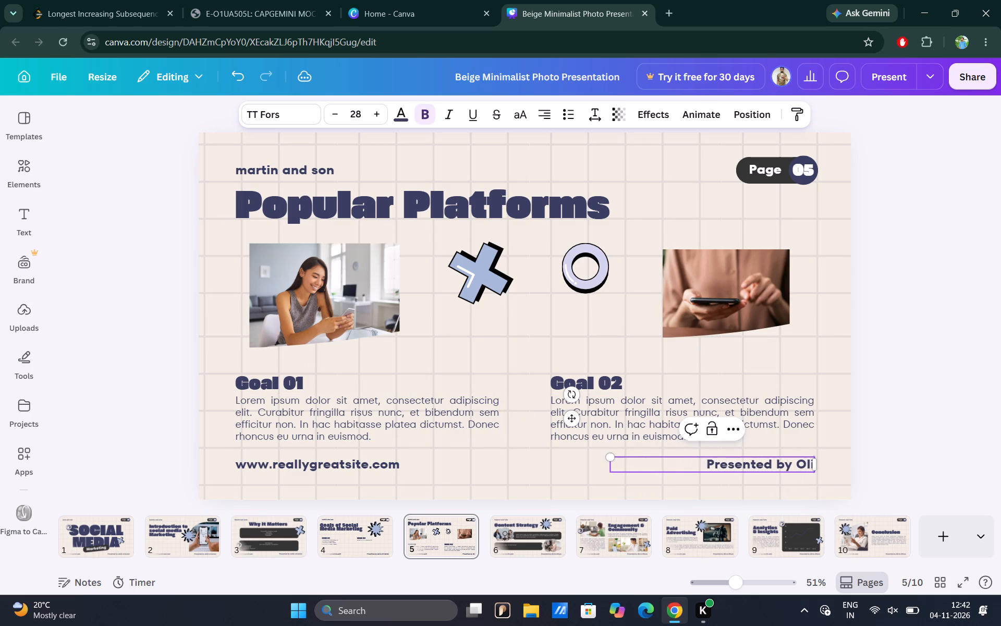
{"action": "key", "text": "BackSpace"}
{"action": "key", "text": "BackSpace"}
{"action": "key", "text": "BackSpace"}
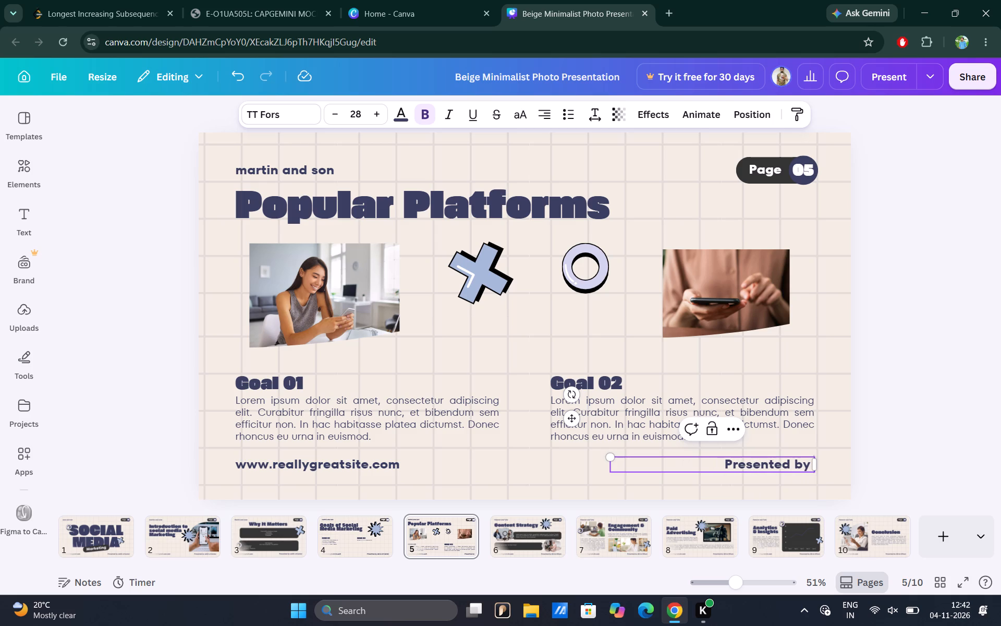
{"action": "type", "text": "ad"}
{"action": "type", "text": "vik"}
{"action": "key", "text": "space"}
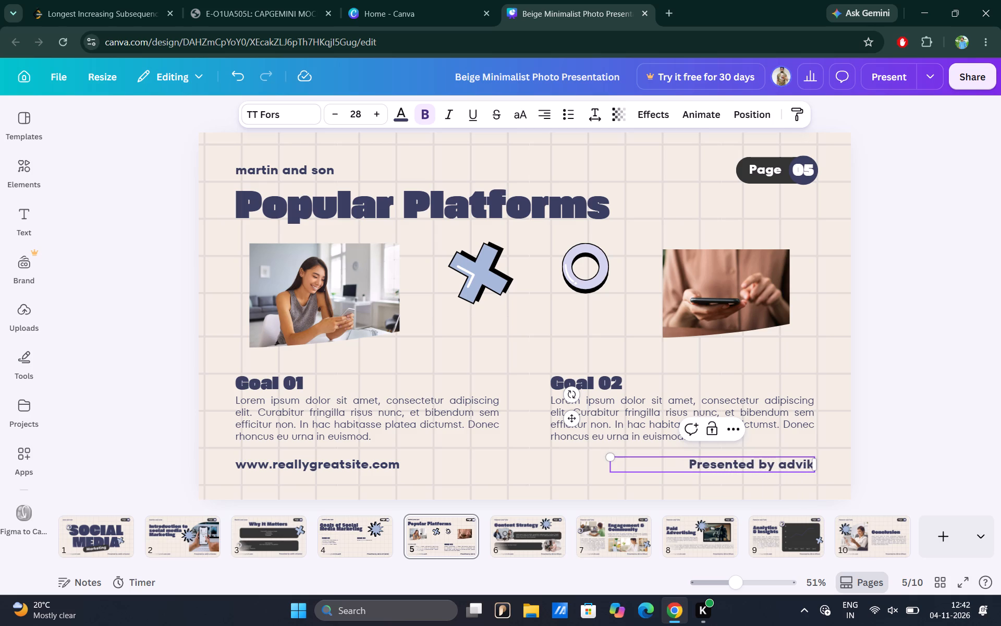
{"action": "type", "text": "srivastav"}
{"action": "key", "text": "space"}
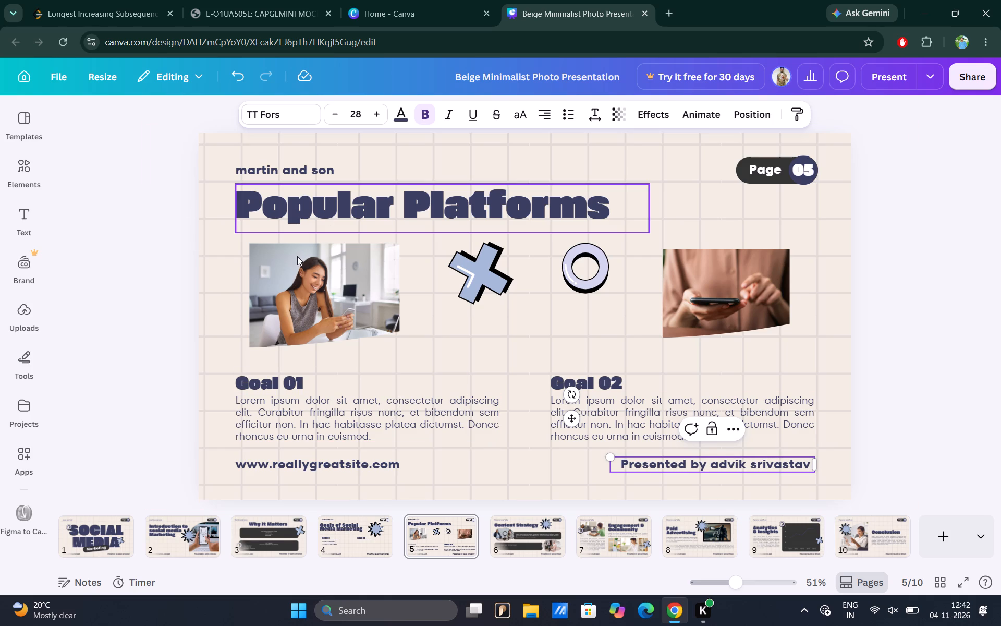
Delete the last placeholder sentence, "Donec rhoncus eu urna in euismod.", from the Goal 01 paragraph on slide 5.
{"action": "left_click", "coordinate": [386, 435]}
{"action": "left_click", "coordinate": [386, 435]}
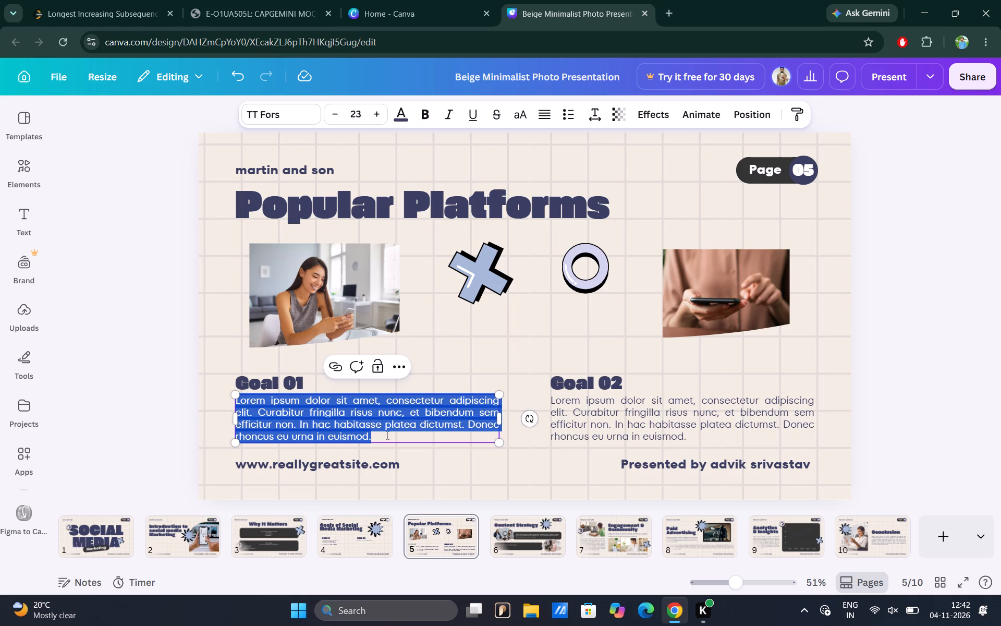
{"action": "left_click", "coordinate": [386, 435]}
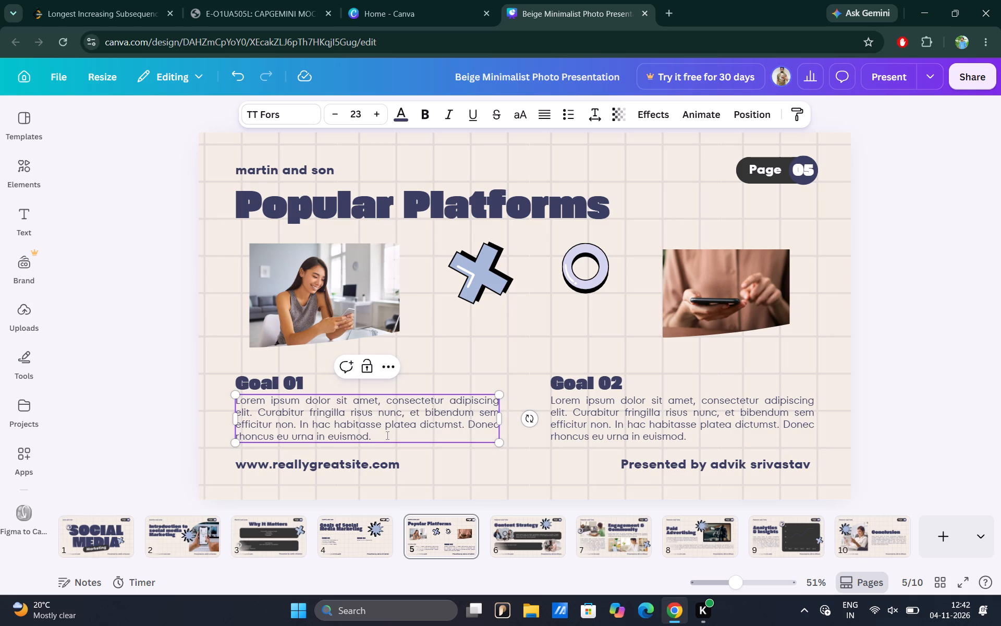
{"action": "key", "text": "BackSpace"}
{"action": "key", "text": "BackSpace"}
{"action": "key", "text": "BackSpace"}
{"action": "key", "text": "BackSpace"}
{"action": "key", "text": "BackSpace"}
{"action": "key", "text": "BackSpace"}
{"action": "key", "text": "BackSpace"}
{"action": "key", "text": "BackSpace"}
{"action": "key", "text": "BackSpace"}
{"action": "key", "text": "BackSpace"}
{"action": "key", "text": "BackSpace"}
{"action": "key", "text": "BackSpace"}
{"action": "key", "text": "BackSpace"}
{"action": "key", "text": "BackSpace"}
{"action": "key", "text": "BackSpace"}
{"action": "key", "text": "BackSpace"}
{"action": "key", "text": "BackSpace"}
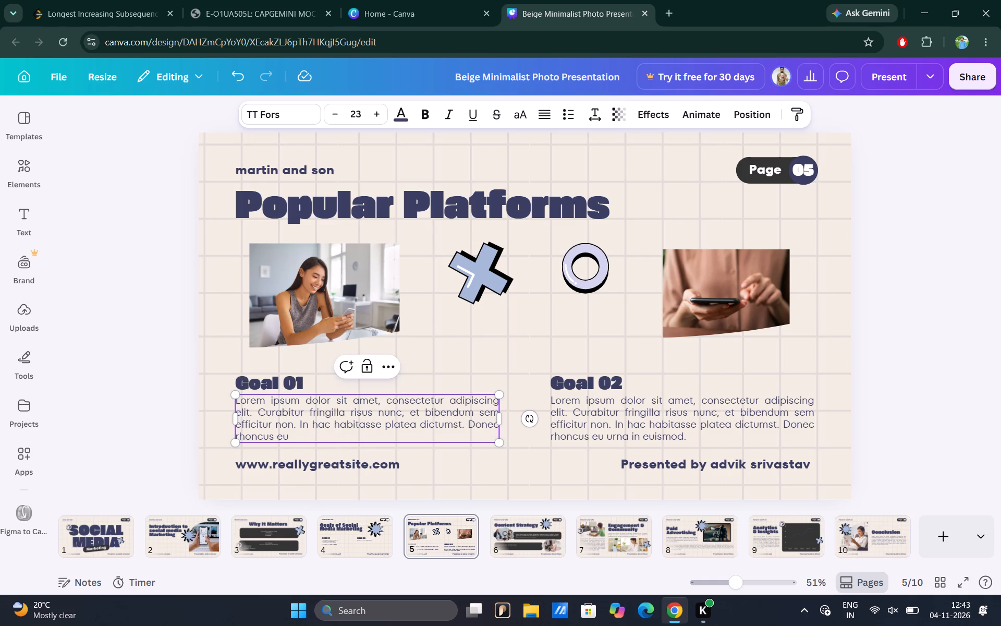
{"action": "key", "text": "BackSpace"}
{"action": "key", "text": "BackSpace"}
{"action": "key", "text": "BackSpace"}
{"action": "key", "text": "BackSpace"}
{"action": "key", "text": "BackSpace"}
{"action": "key", "text": "BackSpace"}
{"action": "key", "text": "BackSpace"}
{"action": "key", "text": "BackSpace"}
{"action": "key", "text": "BackSpace"}
{"action": "key", "text": "BackSpace"}
{"action": "key", "text": "BackSpace"}
{"action": "key", "text": "BackSpace"}
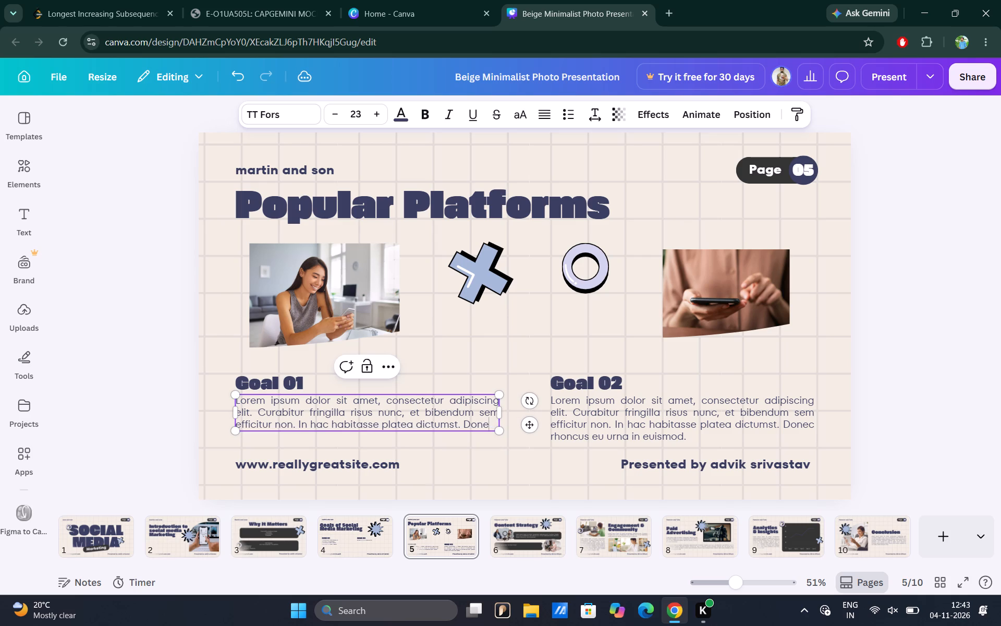
{"action": "key", "text": "BackSpace"}
{"action": "key", "text": "BackSpace"}
{"action": "key", "text": "BackSpace"}
{"action": "key", "text": "BackSpace"}
{"action": "key", "text": "BackSpace"}
Delete the third placeholder sentence, "In hac habitasse platea dictumst.", from slide 5's Goal 01 paragraph.
{"action": "key", "text": "BackSpace"}
{"action": "key", "text": "BackSpace"}
{"action": "key", "text": "BackSpace"}
{"action": "key", "text": "BackSpace"}
{"action": "key", "text": "BackSpace"}
{"action": "key", "text": "BackSpace"}
{"action": "key", "text": "BackSpace"}
{"action": "key", "text": "BackSpace"}
{"action": "key", "text": "BackSpace"}
{"action": "key", "text": "BackSpace"}
{"action": "key", "text": "BackSpace"}
{"action": "key", "text": "BackSpace"}
{"action": "key", "text": "BackSpace"}
{"action": "key", "text": "BackSpace"}
{"action": "key", "text": "BackSpace"}
{"action": "key", "text": "BackSpace"}
{"action": "key", "text": "BackSpace"}
{"action": "key", "text": "BackSpace"}
{"action": "key", "text": "BackSpace"}
{"action": "key", "text": "BackSpace"}
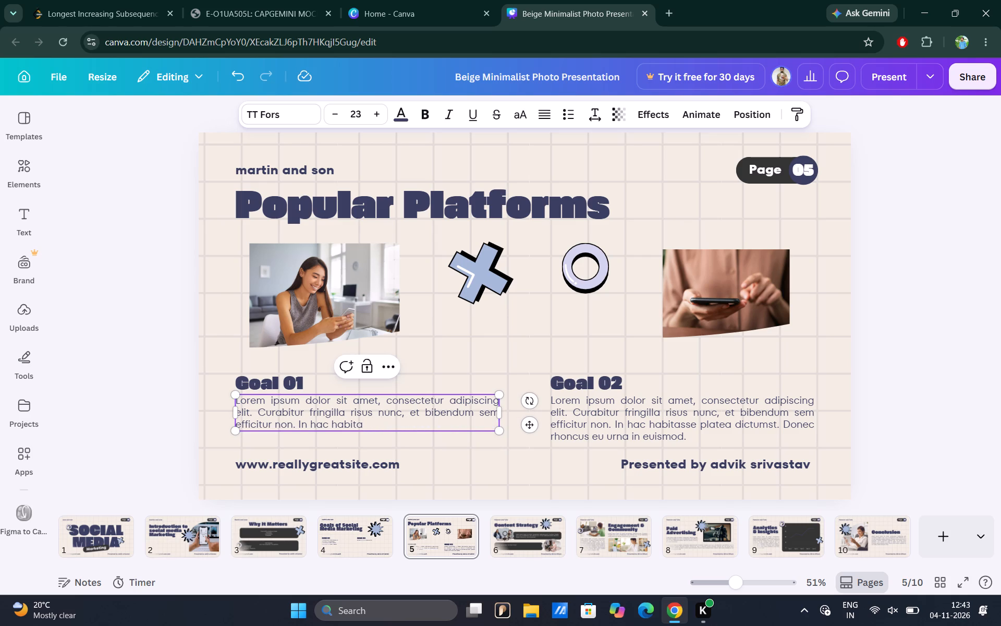
{"action": "key", "text": "BackSpace"}
{"action": "key", "text": "BackSpace"}
{"action": "key", "text": "BackSpace"}
{"action": "key", "text": "BackSpace"}
{"action": "key", "text": "BackSpace"}
{"action": "key", "text": "BackSpace"}
{"action": "key", "text": "BackSpace"}
{"action": "key", "text": "BackSpace"}
{"action": "key", "text": "BackSpace"}
{"action": "key", "text": "BackSpace"}
{"action": "key", "text": "BackSpace"}
{"action": "key", "text": "BackSpace"}
{"action": "key", "text": "BackSpace"}
{"action": "key", "text": "BackSpace"}
Delete the leftover "In ha" and the second placeholder sentence, "Curabitur fringilla risus nunc, et bibendum sem efficitur non.", from slide 5's Goal 01 paragraph.
{"action": "key", "text": "BackSpace"}
{"action": "key", "text": "BackSpace"}
{"action": "key", "text": "BackSpace"}
{"action": "key", "text": "BackSpace"}
{"action": "key", "text": "BackSpace"}
{"action": "key", "text": "BackSpace"}
{"action": "key", "text": "BackSpace"}
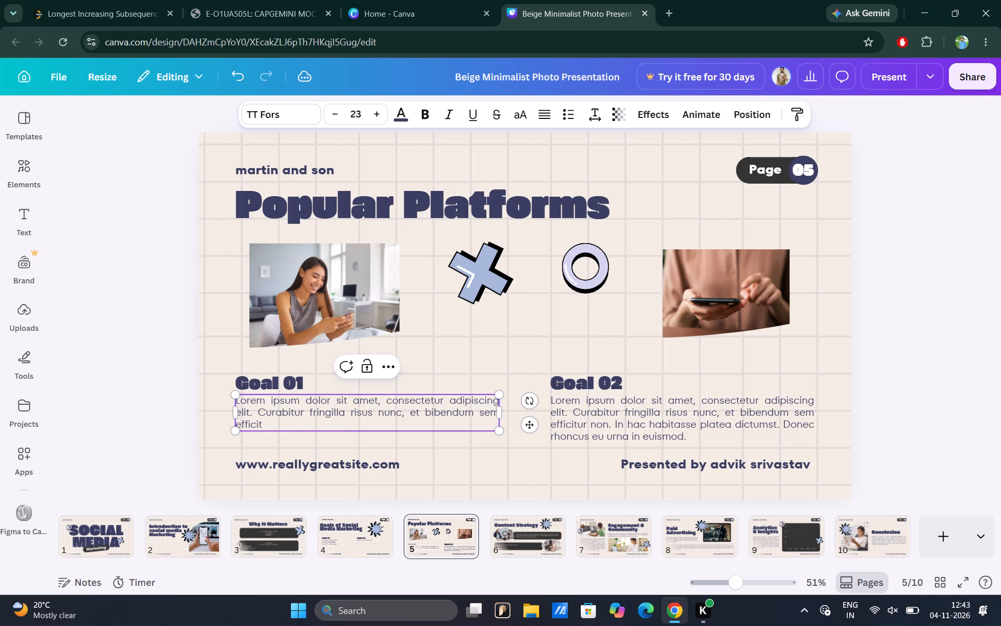
{"action": "key", "text": "BackSpace"}
{"action": "key", "text": "BackSpace"}
{"action": "key", "text": "BackSpace"}
{"action": "key", "text": "BackSpace"}
{"action": "key", "text": "BackSpace"}
{"action": "key", "text": "BackSpace"}
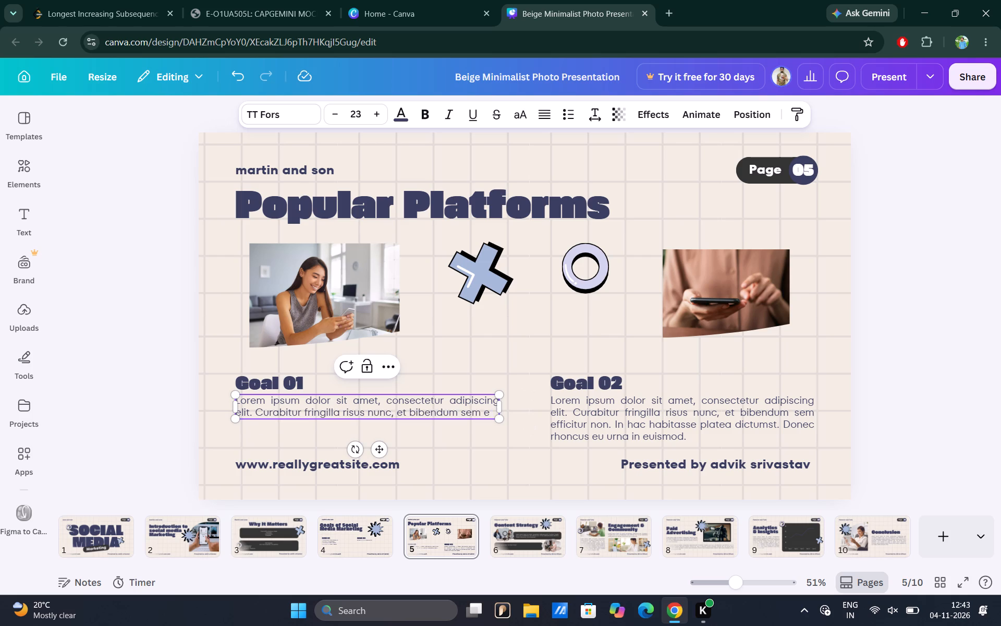
{"action": "key", "text": "BackSpace"}
{"action": "key", "text": "BackSpace"}
{"action": "key", "text": "BackSpace"}
{"action": "key", "text": "BackSpace"}
{"action": "key", "text": "BackSpace"}
{"action": "key", "text": "BackSpace"}
{"action": "key", "text": "BackSpace"}
{"action": "key", "text": "BackSpace"}
{"action": "key", "text": "BackSpace"}
{"action": "key", "text": "BackSpace"}
{"action": "key", "text": "BackSpace"}
{"action": "key", "text": "BackSpace"}
{"action": "key", "text": "BackSpace"}
{"action": "key", "text": "BackSpace"}
{"action": "key", "text": "BackSpace"}
{"action": "key", "text": "BackSpace"}
{"action": "key", "text": "BackSpace"}
{"action": "key", "text": "BackSpace"}
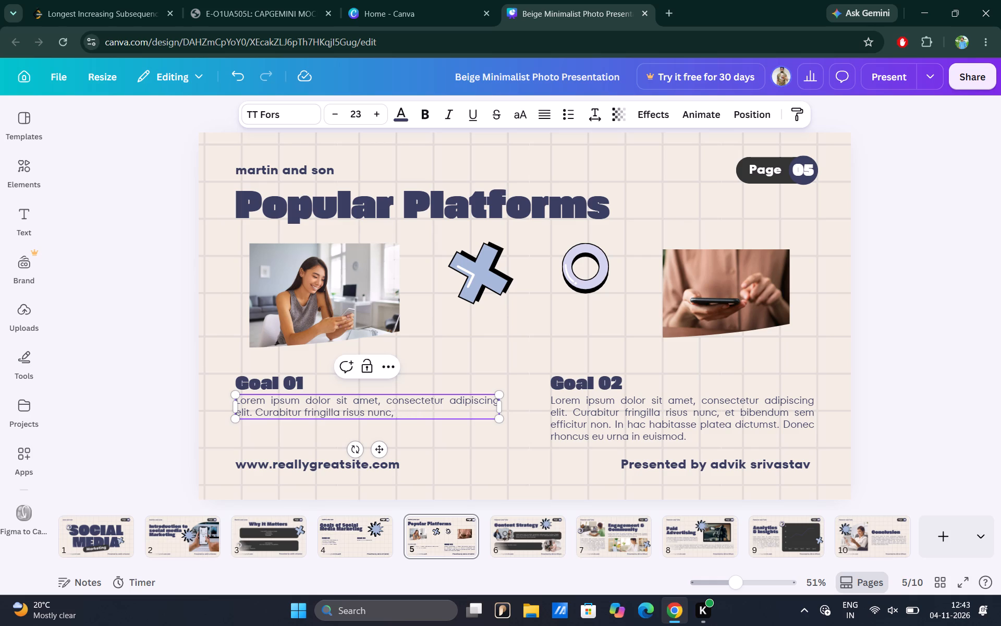
{"action": "key", "text": "BackSpace"}
{"action": "key", "text": "BackSpace"}
{"action": "key", "text": "BackSpace"}
{"action": "key", "text": "BackSpace"}
{"action": "key", "text": "BackSpace"}
{"action": "key", "text": "BackSpace"}
{"action": "key", "text": "BackSpace"}
{"action": "key", "text": "BackSpace"}
{"action": "key", "text": "BackSpace"}
{"action": "key", "text": "BackSpace"}
{"action": "key", "text": "BackSpace"}
{"action": "key", "text": "BackSpace"}
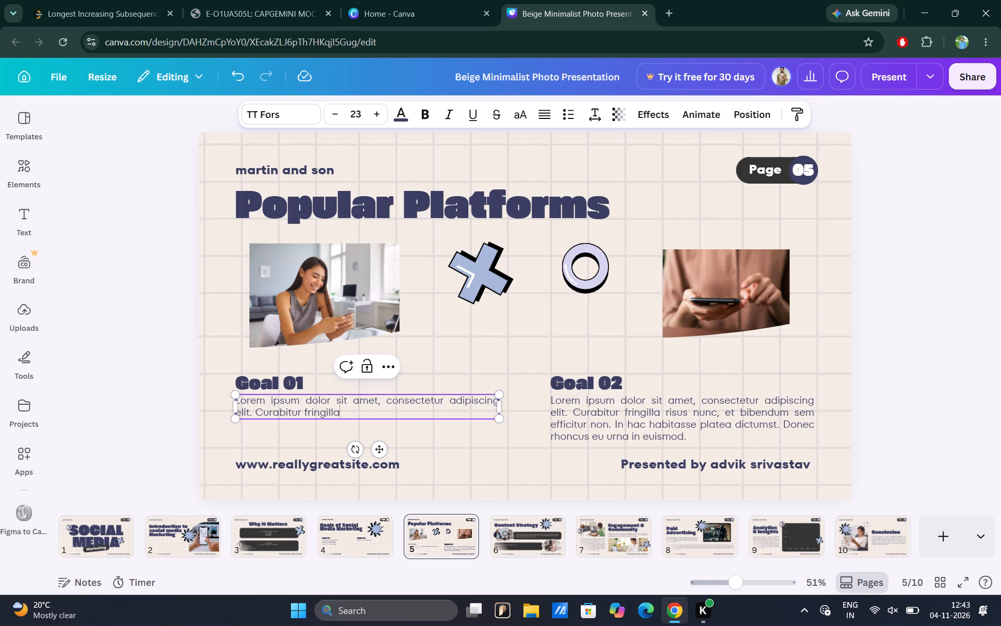
{"action": "key", "text": "BackSpace"}
{"action": "key", "text": "BackSpace"}
{"action": "key", "text": "BackSpace"}
{"action": "key", "text": "BackSpace"}
{"action": "key", "text": "BackSpace"}
{"action": "key", "text": "BackSpace"}
{"action": "key", "text": "BackSpace"}
{"action": "key", "text": "BackSpace"}
{"action": "key", "text": "BackSpace"}
{"action": "key", "text": "BackSpace"}
{"action": "key", "text": "BackSpace"}
{"action": "key", "text": "BackSpace"}
{"action": "key", "text": "BackSpace"}
{"action": "key", "text": "BackSpace"}
{"action": "key", "text": "BackSpace"}
{"action": "key", "text": "BackSpace"}
{"action": "key", "text": "BackSpace"}
{"action": "key", "text": "BackSpace"}
{"action": "key", "text": "BackSpace"}
{"action": "key", "text": "BackSpace"}
Delete the remaining placeholder sentence, "Lorem ipsum dolor sit amet, consectetur adipiscing elit.", from slide 5's Goal 01 text box, keeping the empty box.
{"action": "key", "text": "BackSpace"}
{"action": "key", "text": "BackSpace"}
{"action": "key", "text": "BackSpace"}
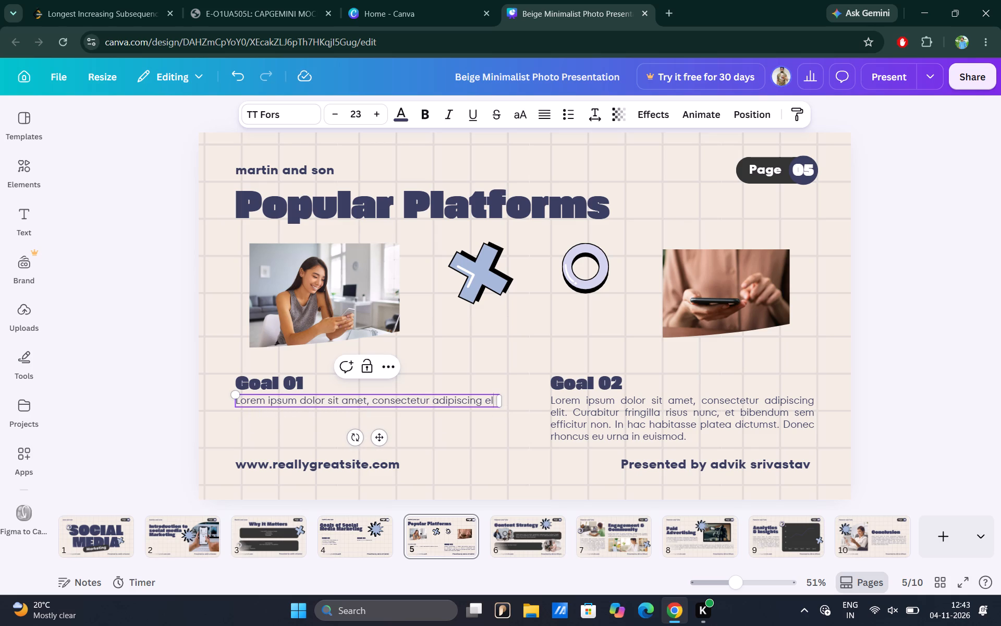
{"action": "key", "text": "BackSpace"}
{"action": "key", "text": "BackSpace"}
{"action": "key", "text": "BackSpace"}
{"action": "key", "text": "BackSpace"}
{"action": "key", "text": "BackSpace"}
{"action": "key", "text": "BackSpace"}
{"action": "key", "text": "BackSpace"}
{"action": "key", "text": "BackSpace"}
{"action": "key", "text": "BackSpace"}
{"action": "key", "text": "BackSpace"}
{"action": "key", "text": "BackSpace"}
{"action": "key", "text": "BackSpace"}
{"action": "key", "text": "BackSpace"}
{"action": "key", "text": "BackSpace"}
{"action": "key", "text": "BackSpace"}
{"action": "key", "text": "BackSpace"}
{"action": "key", "text": "BackSpace"}
{"action": "key", "text": "BackSpace"}
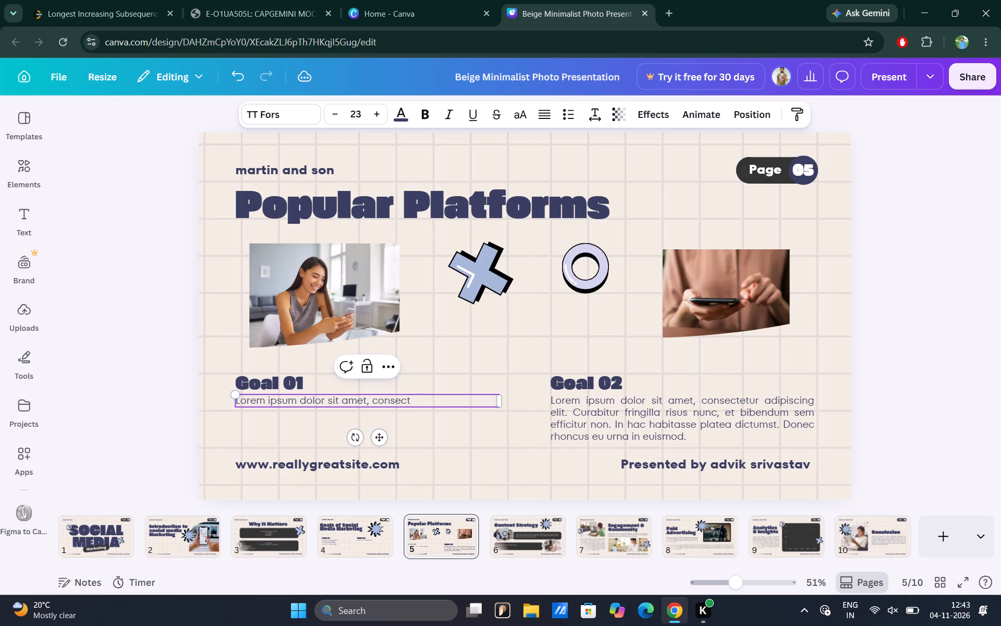
{"action": "key", "text": "BackSpace"}
{"action": "key", "text": "BackSpace"}
{"action": "key", "text": "BackSpace"}
{"action": "key", "text": "BackSpace"}
{"action": "key", "text": "BackSpace"}
{"action": "key", "text": "BackSpace"}
{"action": "key", "text": "BackSpace"}
{"action": "key", "text": "BackSpace"}
{"action": "key", "text": "BackSpace"}
{"action": "key", "text": "BackSpace"}
{"action": "key", "text": "BackSpace"}
{"action": "key", "text": "BackSpace"}
{"action": "key", "text": "BackSpace"}
{"action": "key", "text": "BackSpace"}
{"action": "key", "text": "BackSpace"}
{"action": "key", "text": "BackSpace"}
{"action": "key", "text": "BackSpace"}
{"action": "key", "text": "BackSpace"}
{"action": "key", "text": "BackSpace"}
{"action": "key", "text": "BackSpace"}
{"action": "key", "text": "BackSpace"}
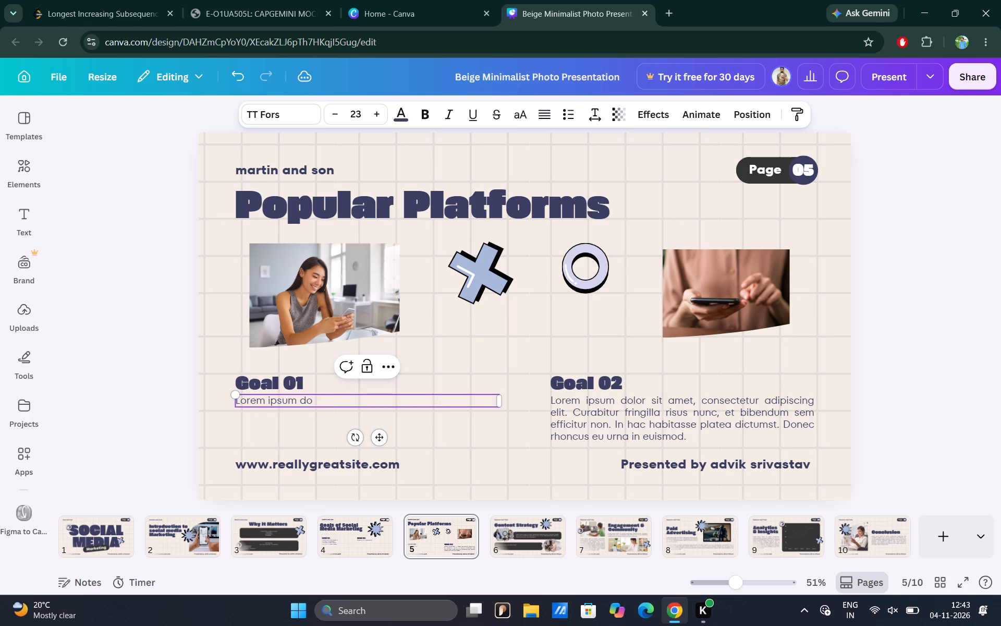
{"action": "key", "text": "BackSpace"}
{"action": "key", "text": "BackSpace"}
{"action": "key", "text": "BackSpace"}
{"action": "key", "text": "BackSpace"}
{"action": "key", "text": "BackSpace"}
{"action": "key", "text": "BackSpace"}
{"action": "key", "text": "BackSpace"}
{"action": "key", "text": "BackSpace"}
{"action": "key", "text": "BackSpace"}
{"action": "key", "text": "BackSpace"}
{"action": "key", "text": "BackSpace"}
{"action": "key", "text": "BackSpace"}
{"action": "key", "text": "BackSpace"}
{"action": "key", "text": "BackSpace"}
{"action": "key", "text": "BackSpace"}
{"action": "key", "text": "BackSpace"}
{"action": "key", "text": "BackSpace"}
{"action": "key", "text": "BackSpace"}
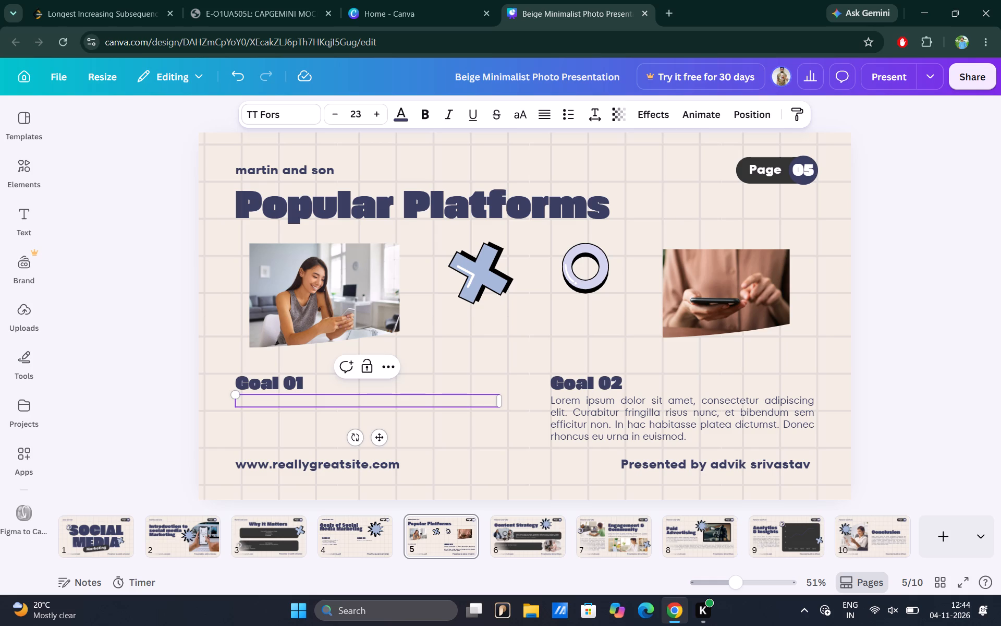
Enter "system performance and user trust" as the Goal 01 text on slide 5.
{"action": "type", "text": "sy"}
{"action": "key", "text": "s"}
{"action": "type", "text": "tem performance"}
{"action": "key", "text": "space"}
{"action": "type", "text": "and trust"}
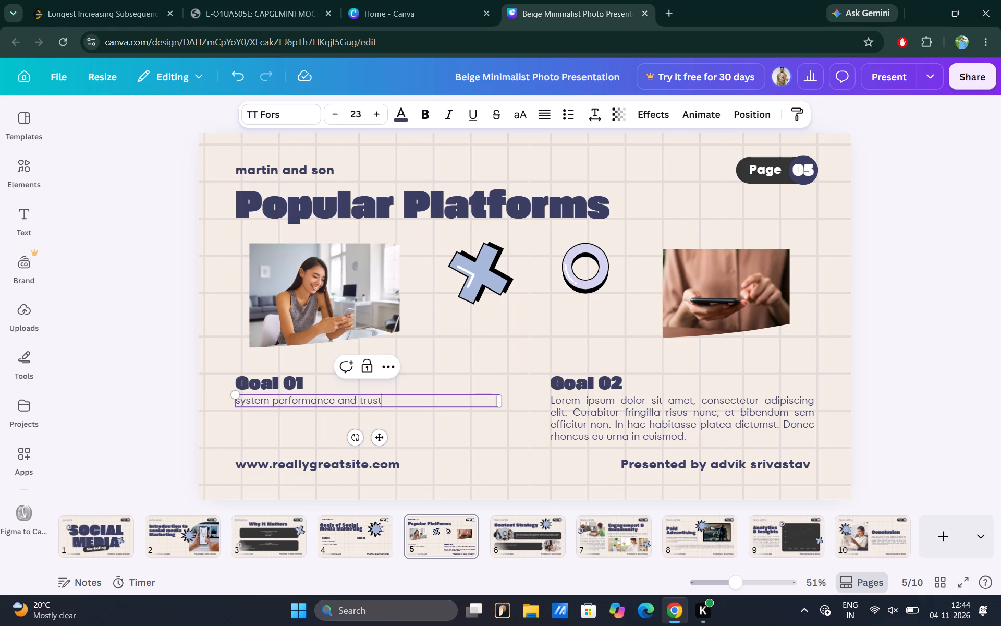
{"action": "key", "text": "BackSpace"}
{"action": "key", "text": "BackSpace"}
{"action": "key", "text": "BackSpace"}
{"action": "key", "text": "BackSpace"}
{"action": "key", "text": "BackSpace"}
{"action": "key", "text": "u"}
{"action": "type", "text": "ser trust"}
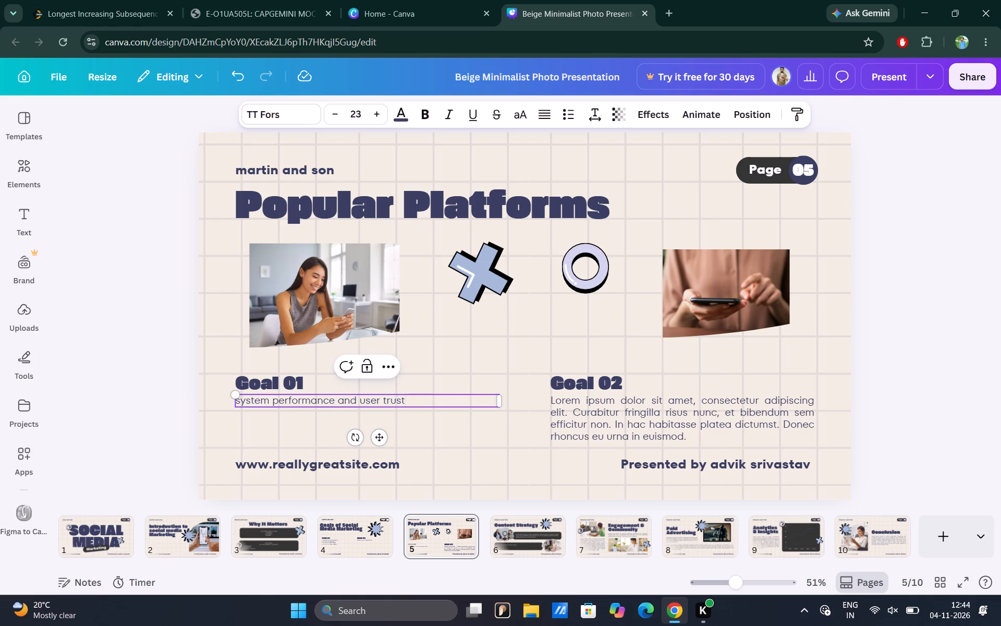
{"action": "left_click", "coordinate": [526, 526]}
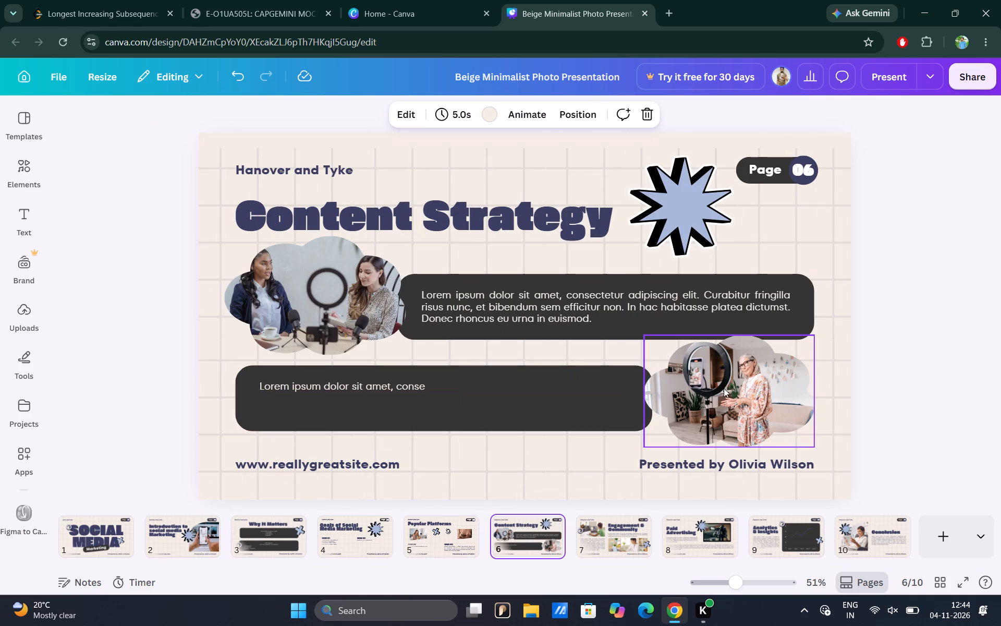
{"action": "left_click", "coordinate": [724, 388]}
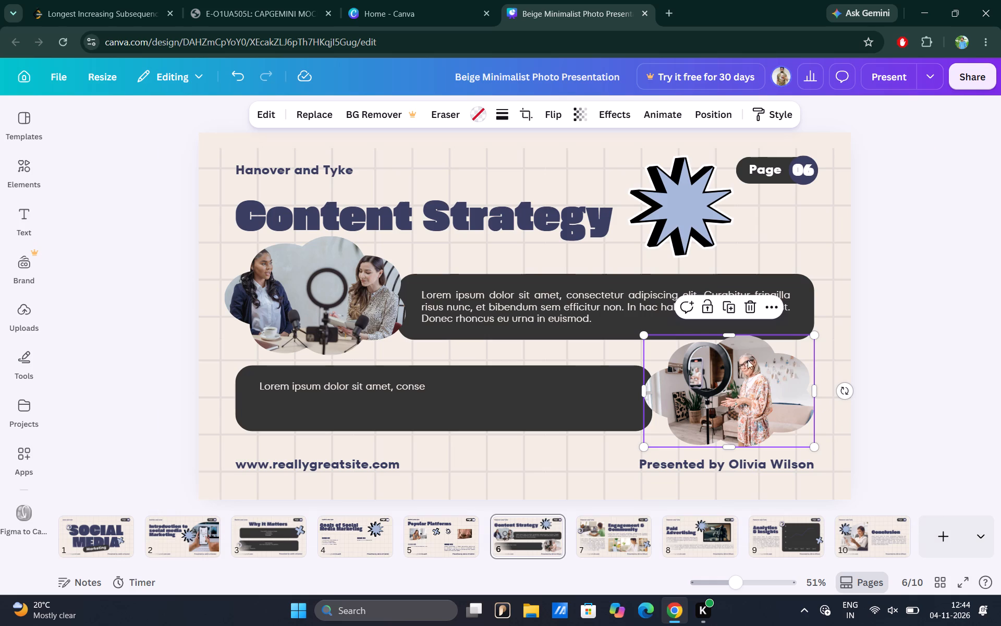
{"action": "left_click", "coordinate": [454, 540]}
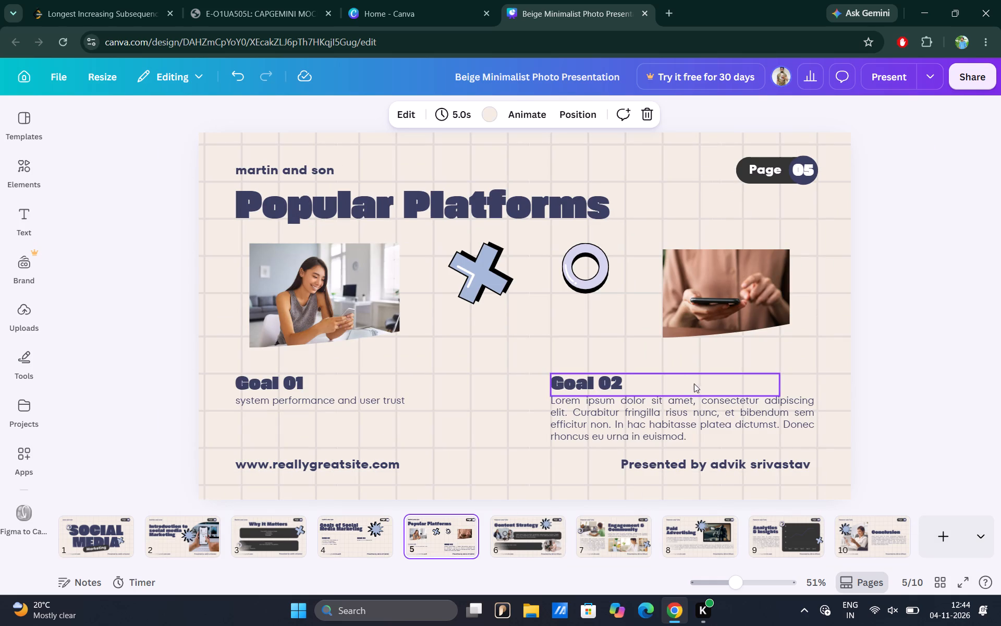
Delete "ncus eu urna in euismod." from the end of slide 5's Goal 02 placeholder paragraph.
{"action": "left_click", "coordinate": [672, 425]}
{"action": "left_click", "coordinate": [690, 436]}
{"action": "left_click", "coordinate": [690, 436]}
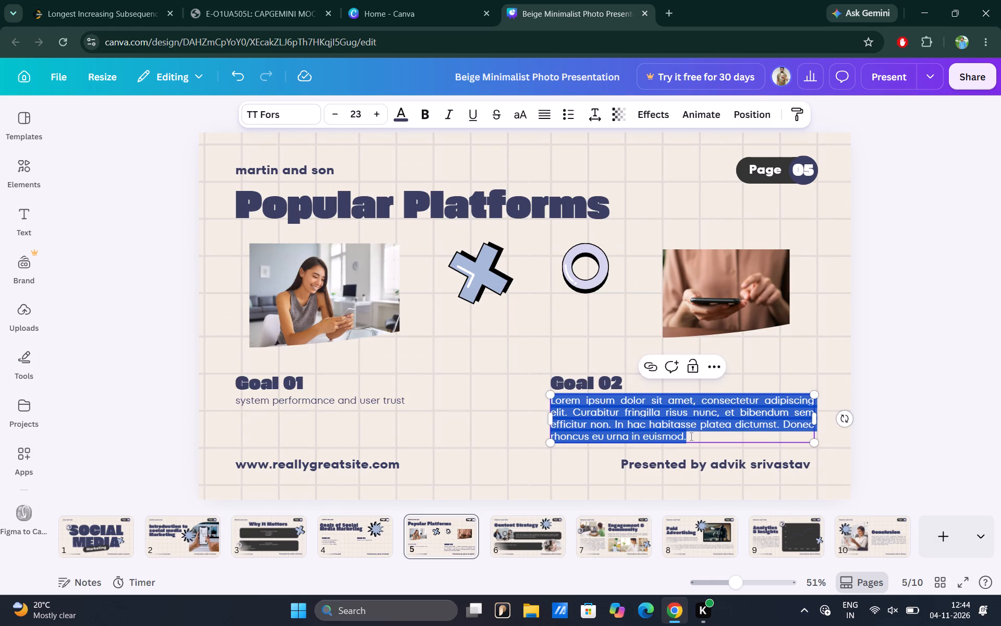
{"action": "key", "text": "BackSpace"}
{"action": "key", "text": "BackSpace"}
{"action": "key", "text": "BackSpace"}
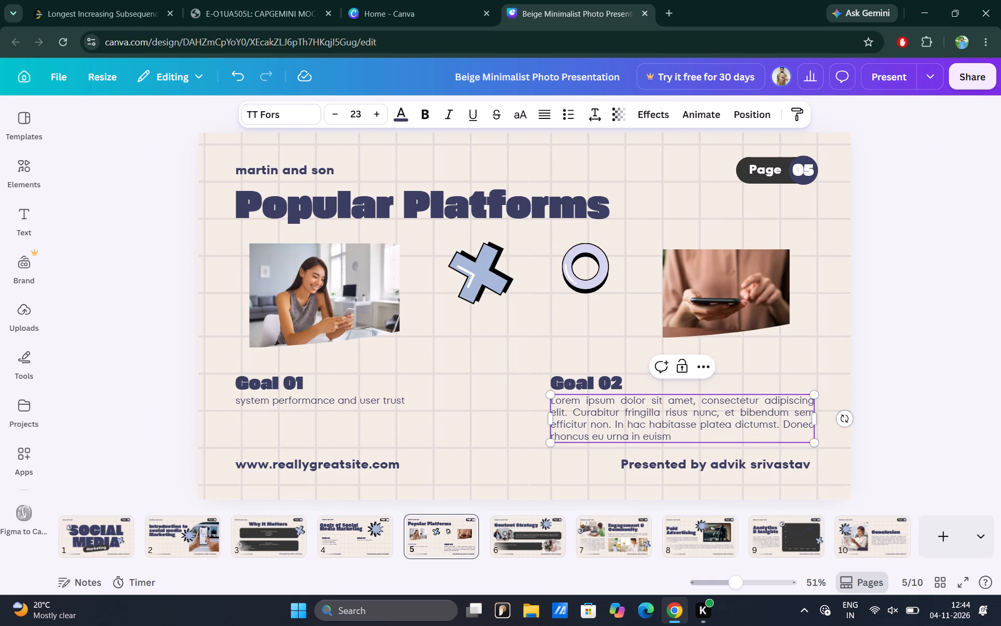
{"action": "key", "text": "BackSpace"}
{"action": "key", "text": "BackSpace"}
{"action": "key", "text": "BackSpace"}
{"action": "key", "text": "BackSpace"}
{"action": "key", "text": "BackSpace"}
{"action": "key", "text": "BackSpace"}
{"action": "key", "text": "BackSpace"}
{"action": "key", "text": "BackSpace"}
{"action": "key", "text": "BackSpace"}
{"action": "key", "text": "BackSpace"}
{"action": "key", "text": "BackSpace"}
{"action": "key", "text": "BackSpace"}
{"action": "key", "text": "BackSpace"}
{"action": "key", "text": "BackSpace"}
{"action": "key", "text": "BackSpace"}
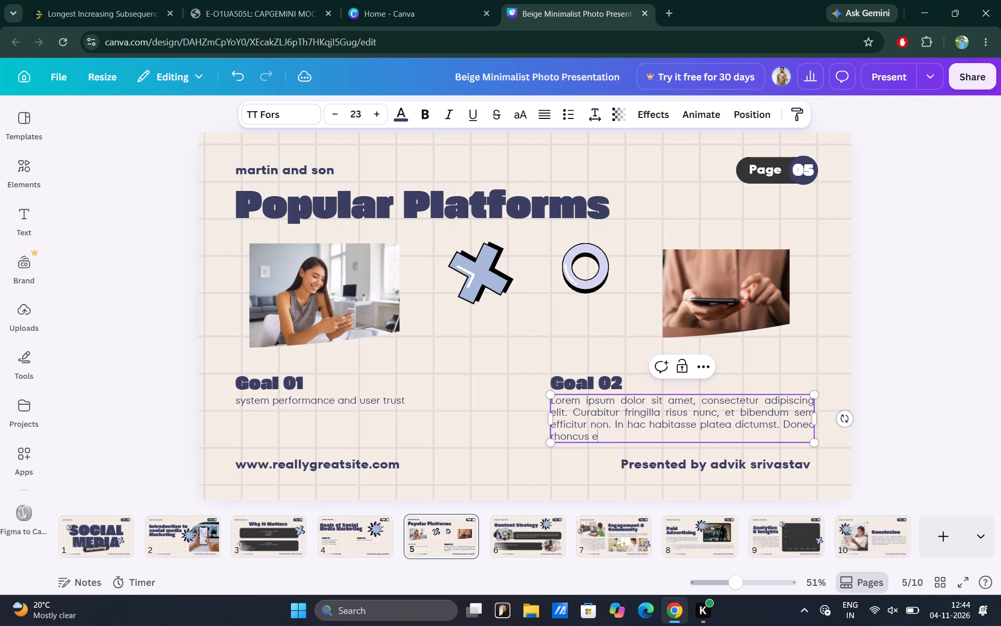
{"action": "key", "text": "BackSpace"}
{"action": "key", "text": "BackSpace"}
{"action": "key", "text": "BackSpace"}
{"action": "key", "text": "BackSpace"}
{"action": "key", "text": "BackSpace"}
{"action": "key", "text": "BackSpace"}
Add "development of trust model for social internetwork things" below the existing Goal 01 text on slide 5, separated by a blank line.
{"action": "left_click", "coordinate": [376, 398]}
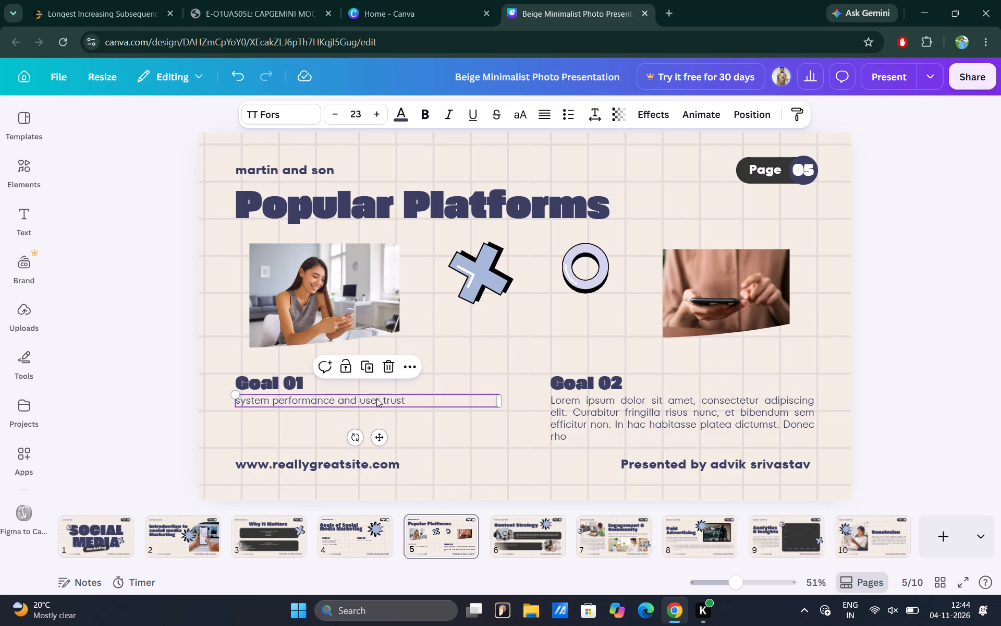
{"action": "left_click", "coordinate": [413, 398]}
{"action": "left_click", "coordinate": [413, 398]}
{"action": "key", "text": "Return"}
{"action": "key", "text": "Return"}
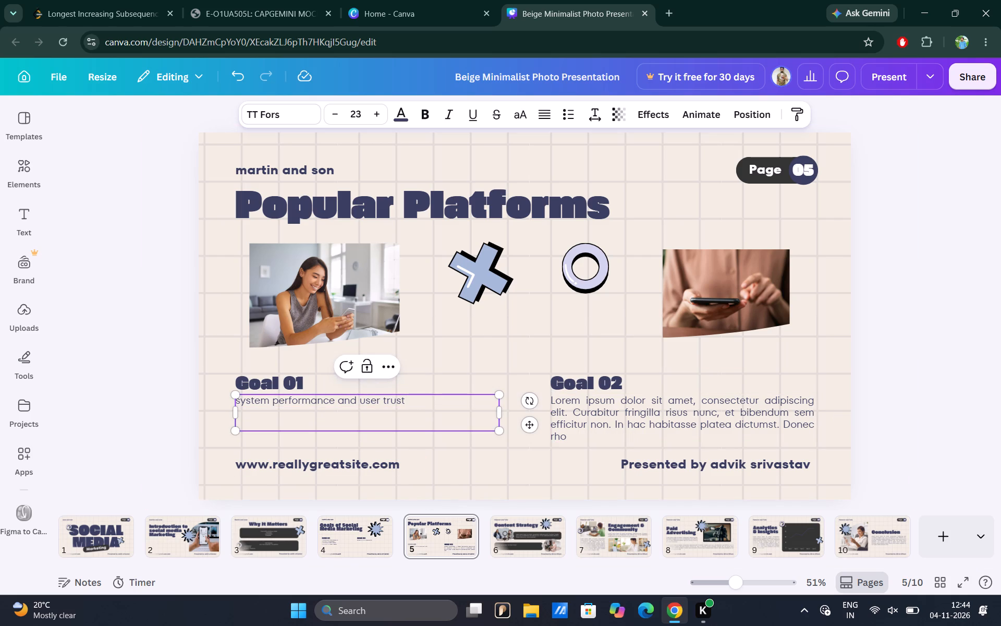
{"action": "type", "text": "develop"}
{"action": "type", "text": "ment o"}
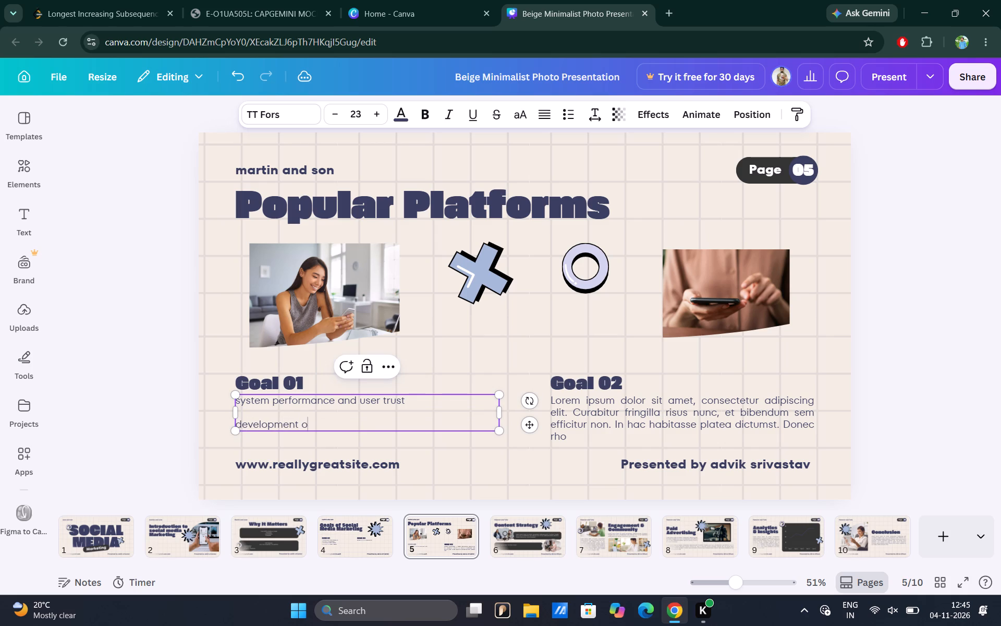
{"action": "type", "text": "f trust model"}
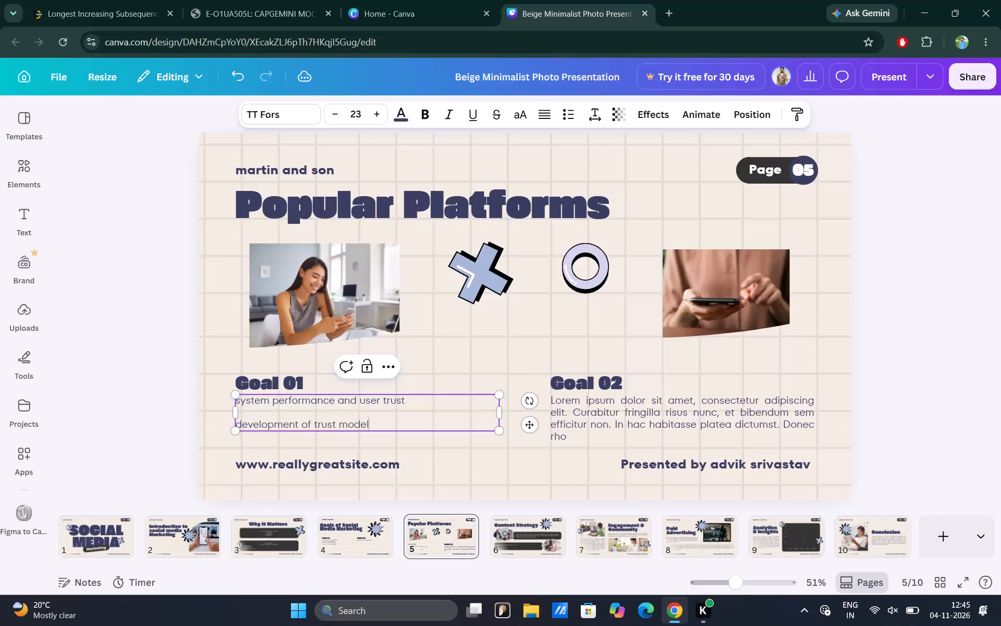
{"action": "key", "text": "space"}
{"action": "type", "text": "for social"}
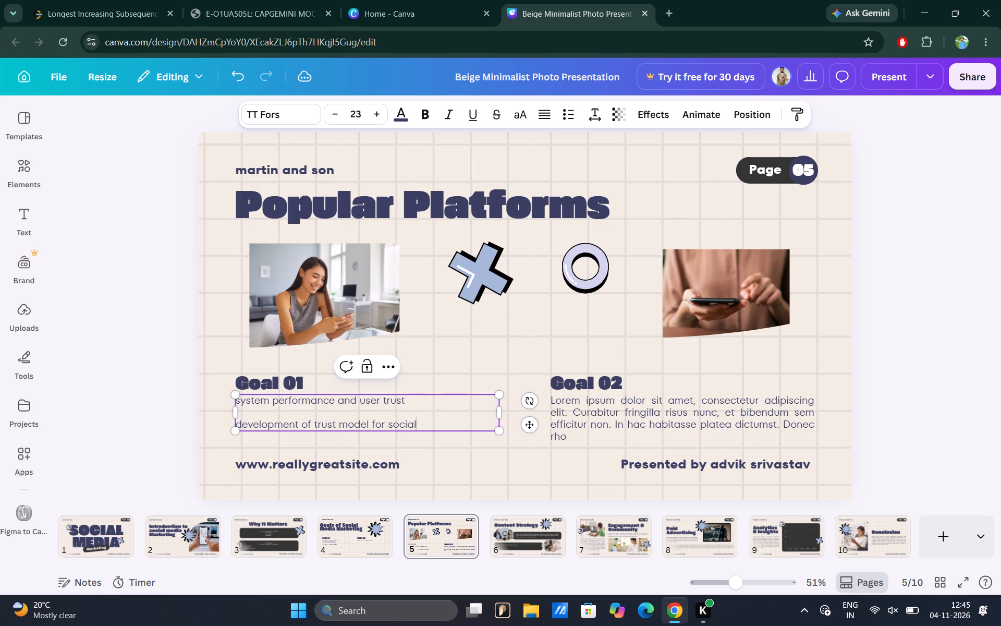
{"action": "key", "text": "space"}
{"action": "type", "text": "inter"}
{"action": "type", "text": "netwo"}
{"action": "type", "text": "rk"}
{"action": "key", "text": "space"}
{"action": "type", "text": "thing"}
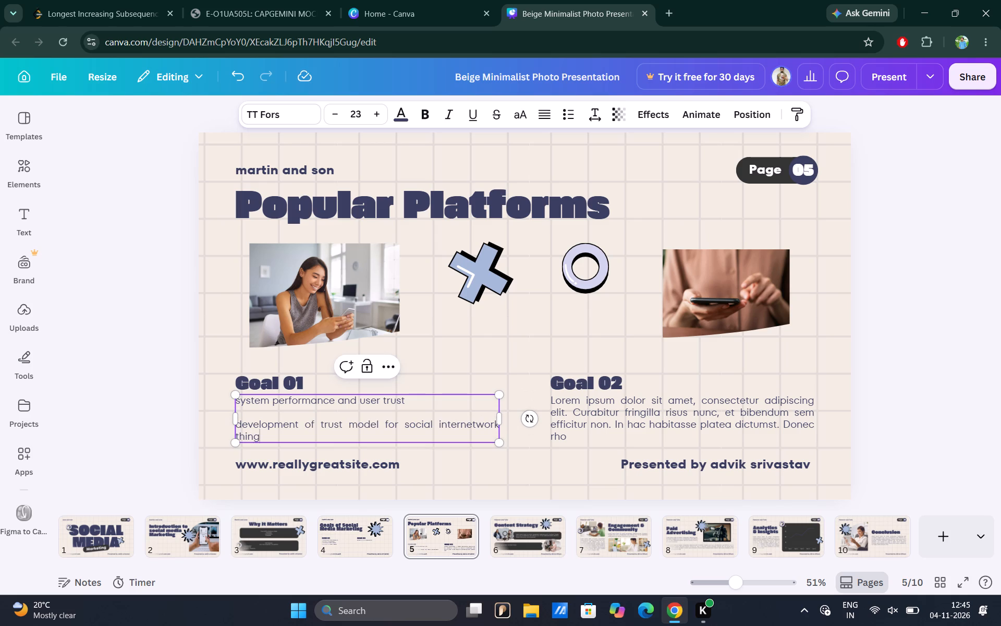
{"action": "key", "text": "s"}
Delete the leftover "Donec rho" from the end of slide 5's Goal 02 paragraph.
{"action": "left_click", "coordinate": [590, 429]}
{"action": "left_click", "coordinate": [589, 436]}
{"action": "left_click", "coordinate": [590, 441]}
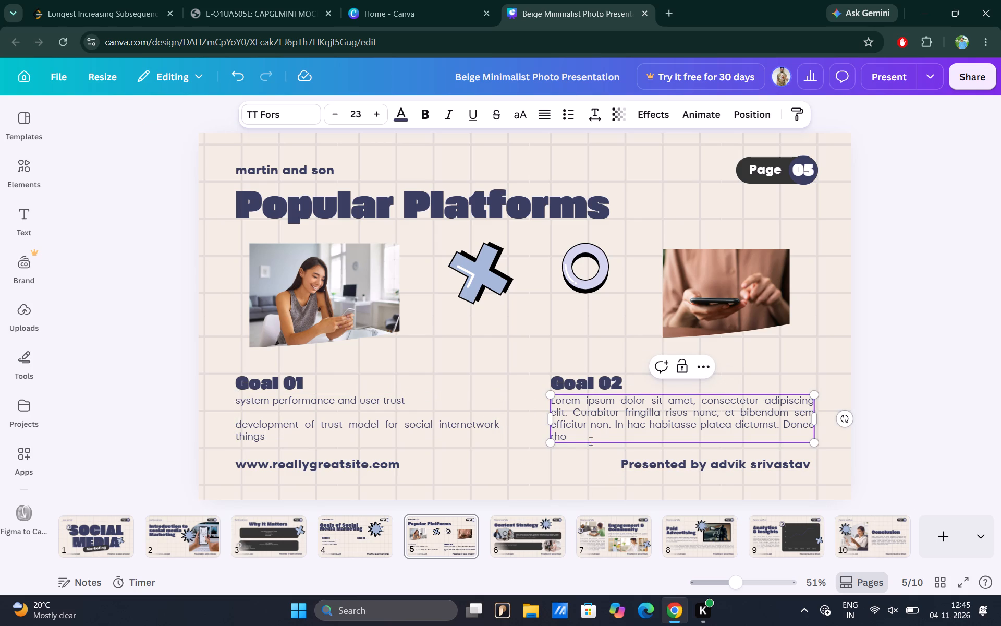
{"action": "key", "text": "BackSpace"}
{"action": "key", "text": "BackSpace"}
{"action": "key", "text": "BackSpace"}
{"action": "key", "text": "BackSpace"}
{"action": "key", "text": "BackSpace"}
{"action": "key", "text": "BackSpace"}
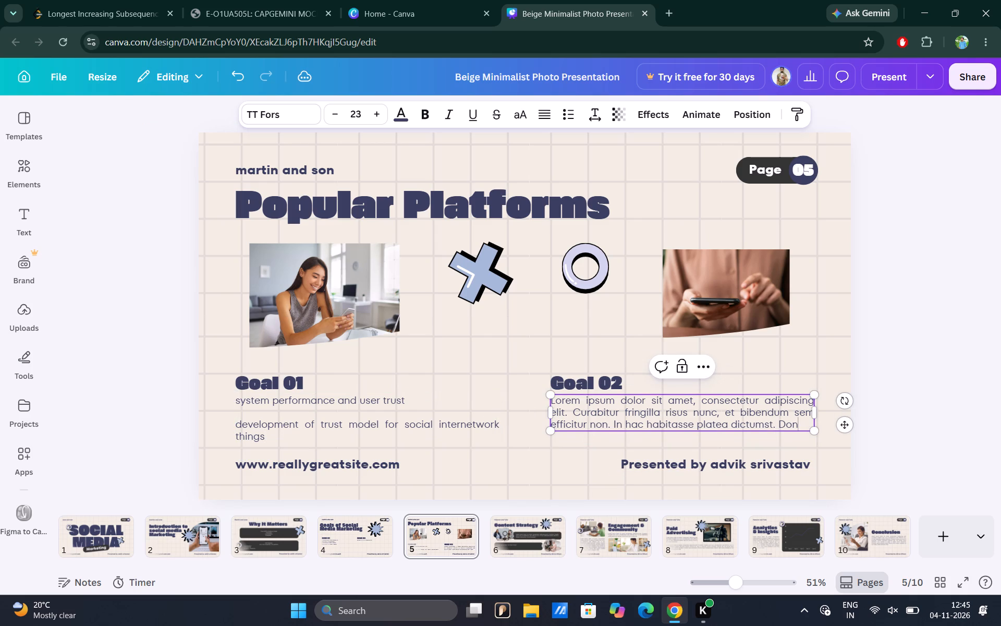
{"action": "key", "text": "BackSpace"}
{"action": "key", "text": "BackSpace"}
{"action": "key", "text": "BackSpace"}
{"action": "key", "text": "BackSpace"}
Delete the third placeholder sentence, "In hac habitasse platea dictumst.", from slide 5's Goal 02 paragraph.
{"action": "key", "text": "BackSpace"}
{"action": "key", "text": "BackSpace"}
{"action": "key", "text": "BackSpace"}
{"action": "key", "text": "BackSpace"}
{"action": "key", "text": "BackSpace"}
{"action": "key", "text": "BackSpace"}
{"action": "key", "text": "BackSpace"}
{"action": "key", "text": "BackSpace"}
{"action": "key", "text": "BackSpace"}
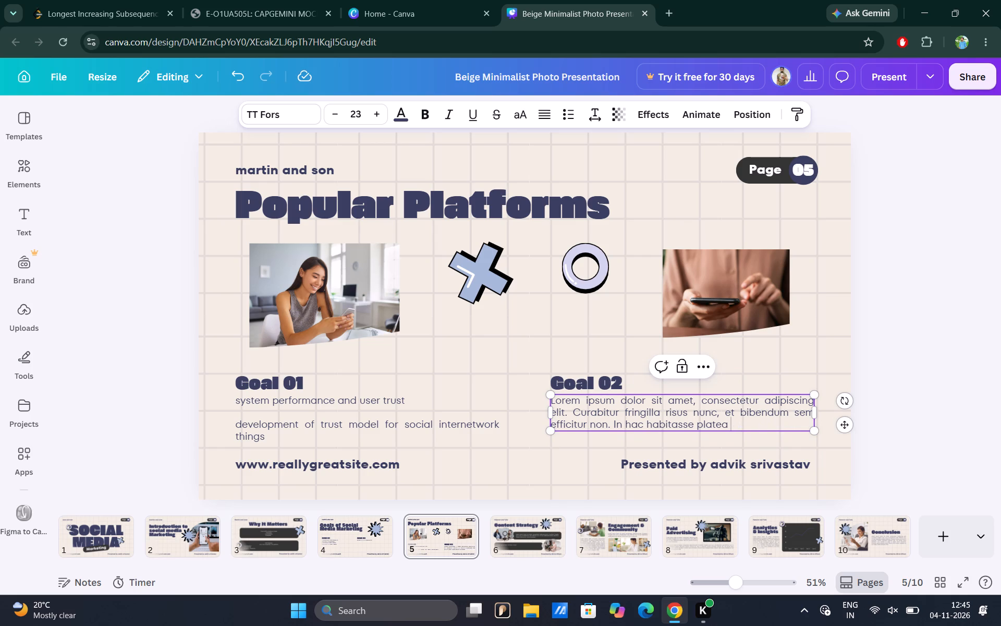
{"action": "key", "text": "BackSpace"}
{"action": "key", "text": "BackSpace"}
{"action": "key", "text": "BackSpace"}
{"action": "key", "text": "BackSpace"}
{"action": "key", "text": "BackSpace"}
{"action": "key", "text": "BackSpace"}
{"action": "key", "text": "BackSpace"}
{"action": "key", "text": "BackSpace"}
{"action": "key", "text": "BackSpace"}
{"action": "key", "text": "BackSpace"}
{"action": "key", "text": "BackSpace"}
{"action": "key", "text": "BackSpace"}
{"action": "key", "text": "BackSpace"}
{"action": "key", "text": "BackSpace"}
{"action": "key", "text": "BackSpace"}
{"action": "key", "text": "BackSpace"}
{"action": "key", "text": "BackSpace"}
{"action": "key", "text": "BackSpace"}
{"action": "key", "text": "BackSpace"}
{"action": "key", "text": "BackSpace"}
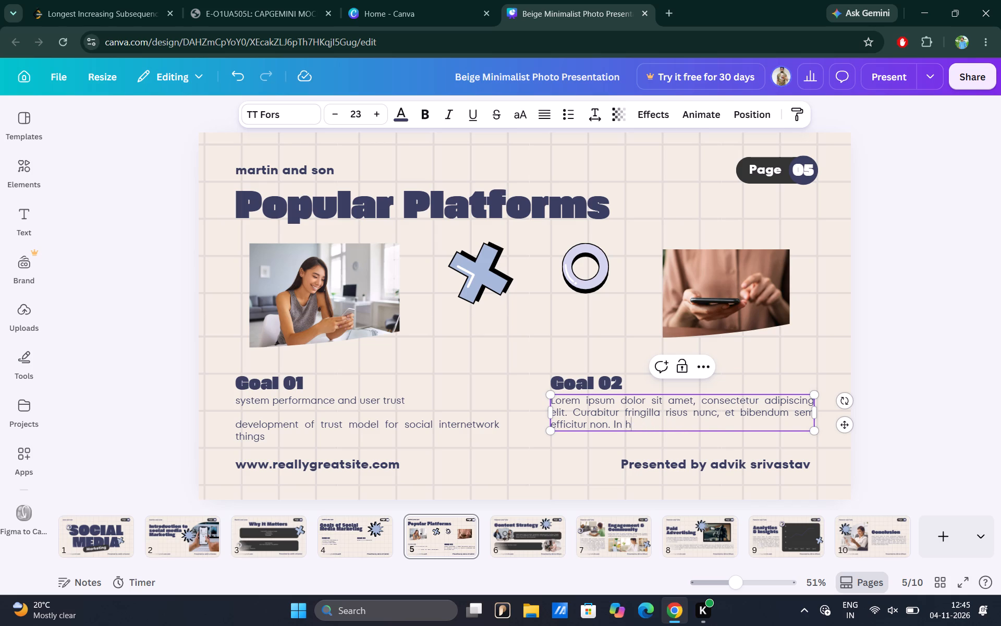
{"action": "key", "text": "BackSpace"}
{"action": "key", "text": "BackSpace"}
{"action": "key", "text": "BackSpace"}
{"action": "key", "text": "BackSpace"}
Delete the second placeholder sentence, "Curabitur fringilla risus nunc, et bibendum sem efficitur non.", from slide 5's Goal 02 paragraph.
{"action": "key", "text": "BackSpace"}
{"action": "key", "text": "BackSpace"}
{"action": "key", "text": "BackSpace"}
{"action": "key", "text": "BackSpace"}
{"action": "key", "text": "BackSpace"}
{"action": "key", "text": "BackSpace"}
{"action": "key", "text": "BackSpace"}
{"action": "key", "text": "BackSpace"}
{"action": "key", "text": "BackSpace"}
{"action": "key", "text": "BackSpace"}
{"action": "key", "text": "BackSpace"}
{"action": "key", "text": "BackSpace"}
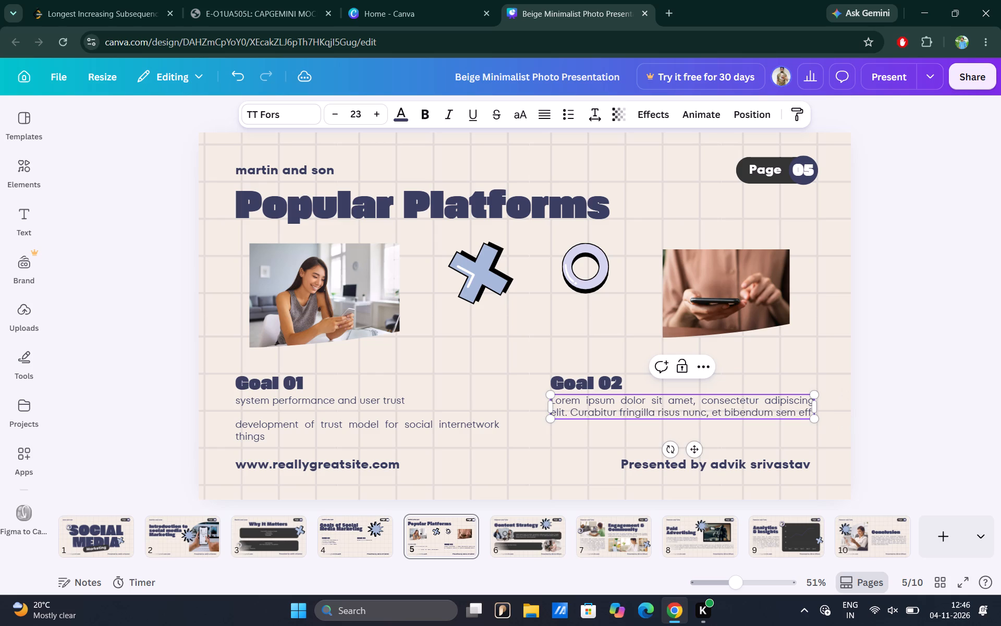
{"action": "key", "text": "BackSpace"}
{"action": "key", "text": "BackSpace"}
{"action": "key", "text": "BackSpace"}
{"action": "key", "text": "BackSpace"}
{"action": "key", "text": "BackSpace"}
{"action": "key", "text": "BackSpace"}
{"action": "key", "text": "BackSpace"}
{"action": "key", "text": "BackSpace"}
{"action": "key", "text": "BackSpace"}
{"action": "key", "text": "BackSpace"}
{"action": "key", "text": "BackSpace"}
{"action": "key", "text": "BackSpace"}
{"action": "key", "text": "BackSpace"}
{"action": "key", "text": "BackSpace"}
{"action": "key", "text": "BackSpace"}
{"action": "key", "text": "BackSpace"}
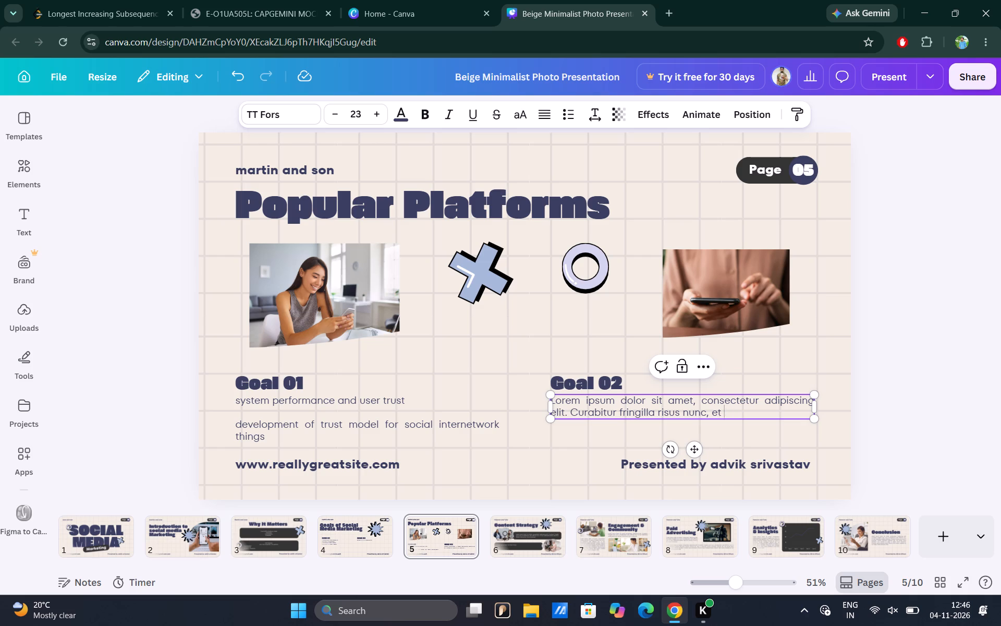
{"action": "key", "text": "BackSpace"}
{"action": "key", "text": "BackSpace"}
{"action": "key", "text": "BackSpace"}
{"action": "key", "text": "BackSpace"}
{"action": "key", "text": "BackSpace"}
{"action": "key", "text": "BackSpace"}
{"action": "key", "text": "BackSpace"}
{"action": "key", "text": "BackSpace"}
{"action": "key", "text": "BackSpace"}
{"action": "key", "text": "BackSpace"}
{"action": "key", "text": "BackSpace"}
{"action": "key", "text": "BackSpace"}
{"action": "key", "text": "BackSpace"}
{"action": "key", "text": "BackSpace"}
{"action": "key", "text": "BackSpace"}
{"action": "key", "text": "BackSpace"}
{"action": "key", "text": "BackSpace"}
{"action": "key", "text": "BackSpace"}
{"action": "key", "text": "BackSpace"}
{"action": "key", "text": "BackSpace"}
{"action": "key", "text": "BackSpace"}
{"action": "key", "text": "BackSpace"}
{"action": "key", "text": "BackSpace"}
{"action": "key", "text": "BackSpace"}
{"action": "key", "text": "BackSpace"}
{"action": "key", "text": "BackSpace"}
{"action": "key", "text": "BackSpace"}
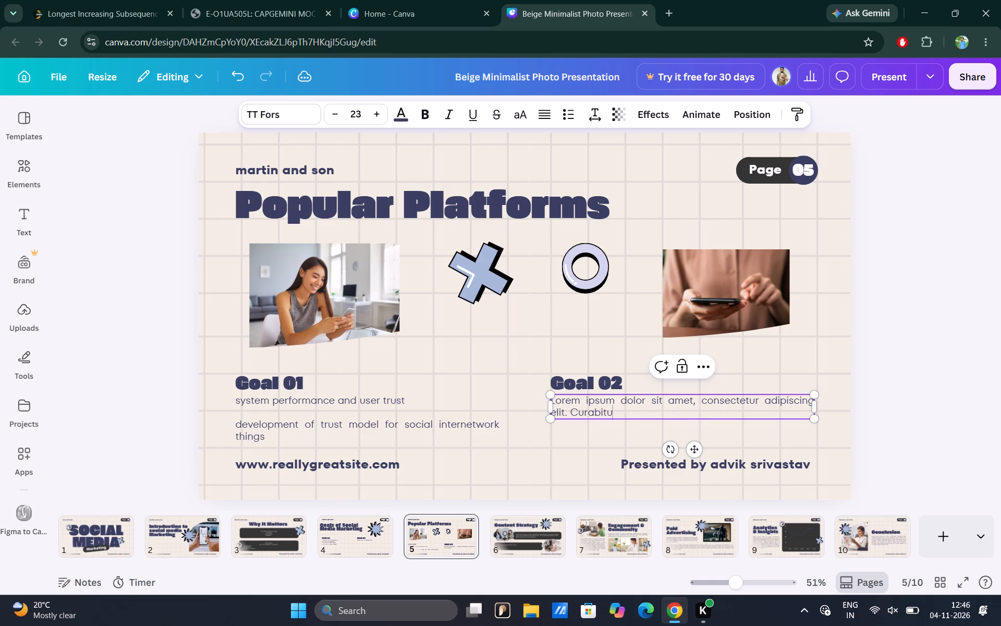
{"action": "key", "text": "BackSpace"}
{"action": "key", "text": "BackSpace"}
{"action": "key", "text": "BackSpace"}
{"action": "key", "text": "BackSpace"}
{"action": "key", "text": "BackSpace"}
{"action": "key", "text": "BackSpace"}
{"action": "key", "text": "BackSpace"}
{"action": "key", "text": "BackSpace"}
{"action": "key", "text": "BackSpace"}
Delete the remaining sentence "Lorem ipsum dolor sit amet, consectetur adipiscing elit." from slide 5's Goal 02 paragraph, except its initial "L".
{"action": "key", "text": "BackSpace"}
{"action": "key", "text": "BackSpace"}
{"action": "key", "text": "BackSpace"}
{"action": "key", "text": "BackSpace"}
{"action": "key", "text": "BackSpace"}
{"action": "key", "text": "BackSpace"}
{"action": "key", "text": "BackSpace"}
{"action": "key", "text": "BackSpace"}
{"action": "key", "text": "BackSpace"}
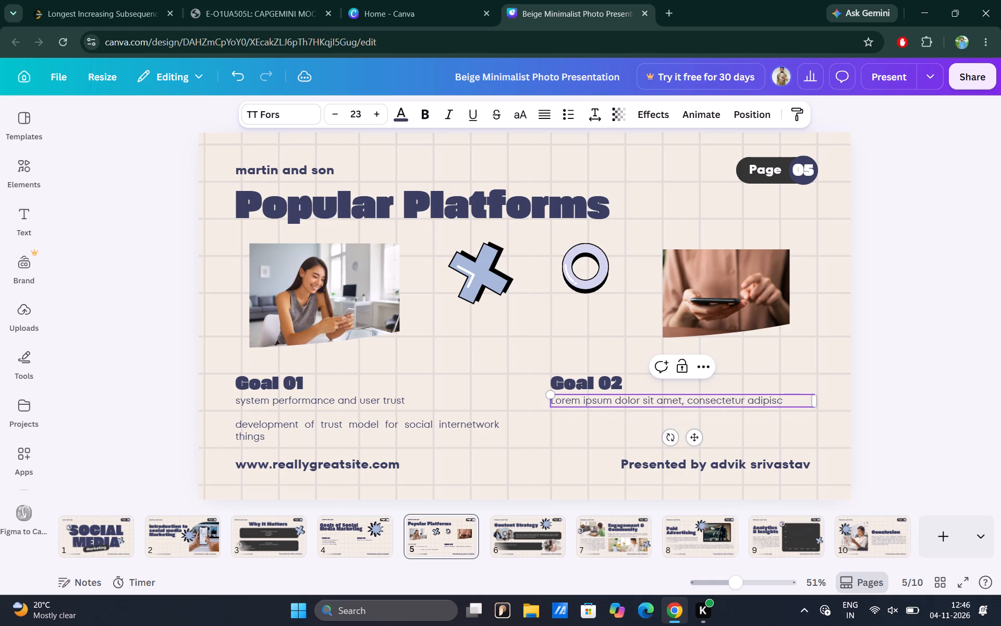
{"action": "key", "text": "BackSpace"}
{"action": "key", "text": "BackSpace"}
{"action": "key", "text": "BackSpace"}
{"action": "key", "text": "BackSpace"}
{"action": "key", "text": "BackSpace"}
{"action": "key", "text": "BackSpace"}
{"action": "key", "text": "BackSpace"}
{"action": "key", "text": "BackSpace"}
{"action": "key", "text": "BackSpace"}
{"action": "key", "text": "BackSpace"}
{"action": "key", "text": "BackSpace"}
{"action": "key", "text": "BackSpace"}
{"action": "key", "text": "BackSpace"}
{"action": "key", "text": "BackSpace"}
{"action": "key", "text": "BackSpace"}
{"action": "key", "text": "BackSpace"}
{"action": "key", "text": "BackSpace"}
{"action": "key", "text": "BackSpace"}
{"action": "key", "text": "BackSpace"}
{"action": "key", "text": "BackSpace"}
{"action": "key", "text": "BackSpace"}
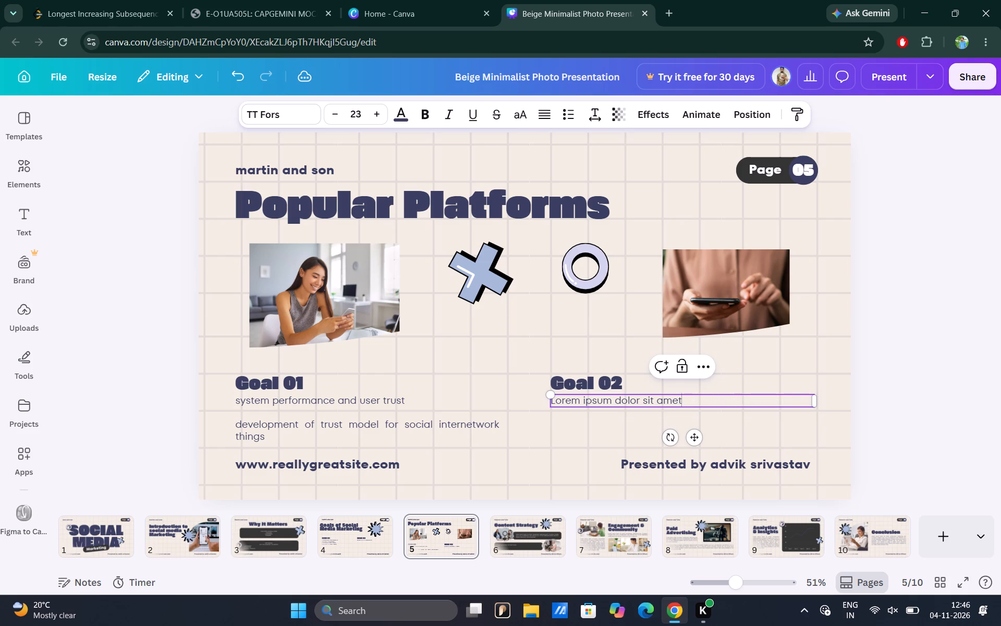
{"action": "key", "text": "BackSpace"}
{"action": "key", "text": "BackSpace"}
{"action": "key", "text": "BackSpace"}
{"action": "key", "text": "BackSpace"}
{"action": "key", "text": "BackSpace"}
{"action": "key", "text": "BackSpace"}
{"action": "key", "text": "BackSpace"}
{"action": "key", "text": "BackSpace"}
{"action": "key", "text": "BackSpace"}
{"action": "key", "text": "BackSpace"}
{"action": "key", "text": "BackSpace"}
{"action": "key", "text": "BackSpace"}
{"action": "key", "text": "BackSpace"}
{"action": "key", "text": "BackSpace"}
{"action": "key", "text": "BackSpace"}
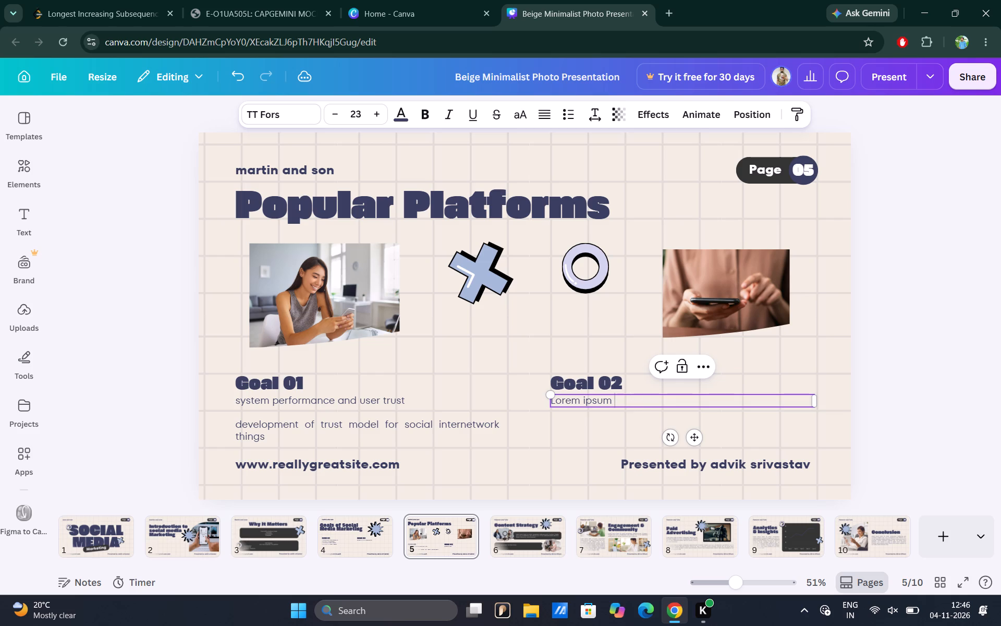
{"action": "key", "text": "BackSpace"}
{"action": "key", "text": "BackSpace"}
{"action": "key", "text": "BackSpace"}
{"action": "key", "text": "BackSpace"}
{"action": "key", "text": "BackSpace"}
{"action": "key", "text": "BackSpace"}
{"action": "key", "text": "BackSpace"}
{"action": "key", "text": "BackSpace"}
{"action": "key", "text": "BackSpace"}
{"action": "key", "text": "BackSpace"}
{"action": "key", "text": "BackSpace"}
On slide 6, shrink the cloud-shaped photo of the two women so it clears the upper dark text box.
{"action": "left_click", "coordinate": [526, 546]}
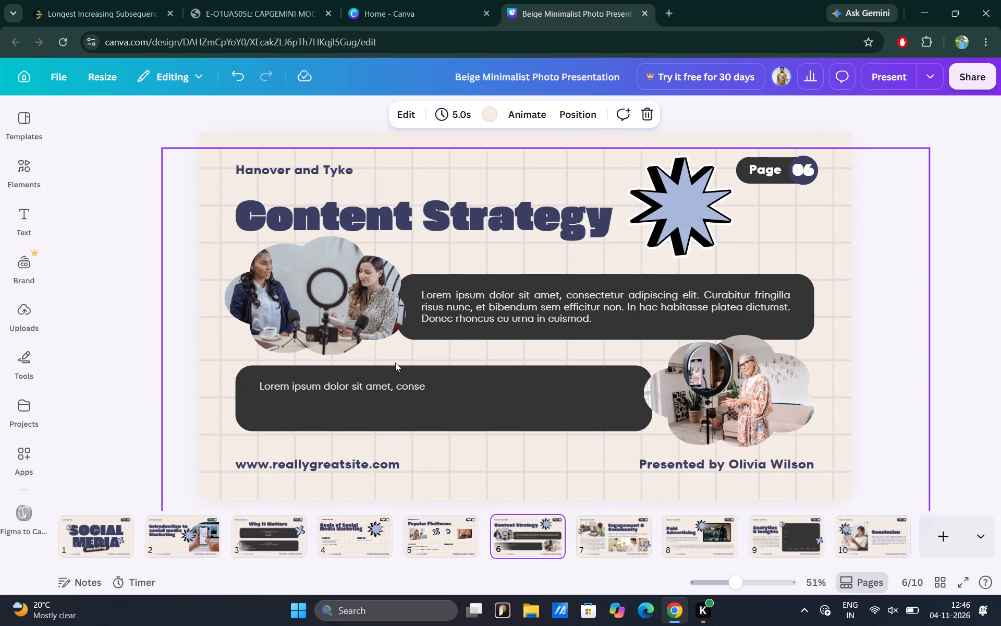
{"action": "left_click", "coordinate": [363, 338]}
{"action": "left_click_drag", "start_coordinate": [406, 359], "coordinate": [393, 352]}
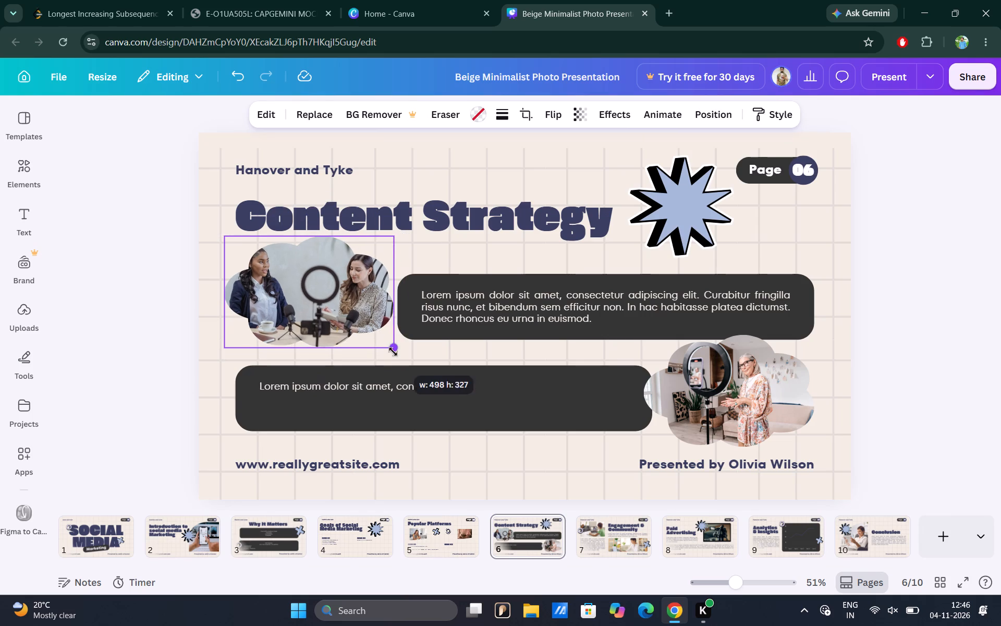
{"action": "left_click_drag", "start_coordinate": [393, 352], "coordinate": [379, 341]}
Resize slide 6's cloud-shaped photo of the woman in glasses to about 455 by 299, clear of the lower dark box.
{"action": "left_click", "coordinate": [645, 398]}
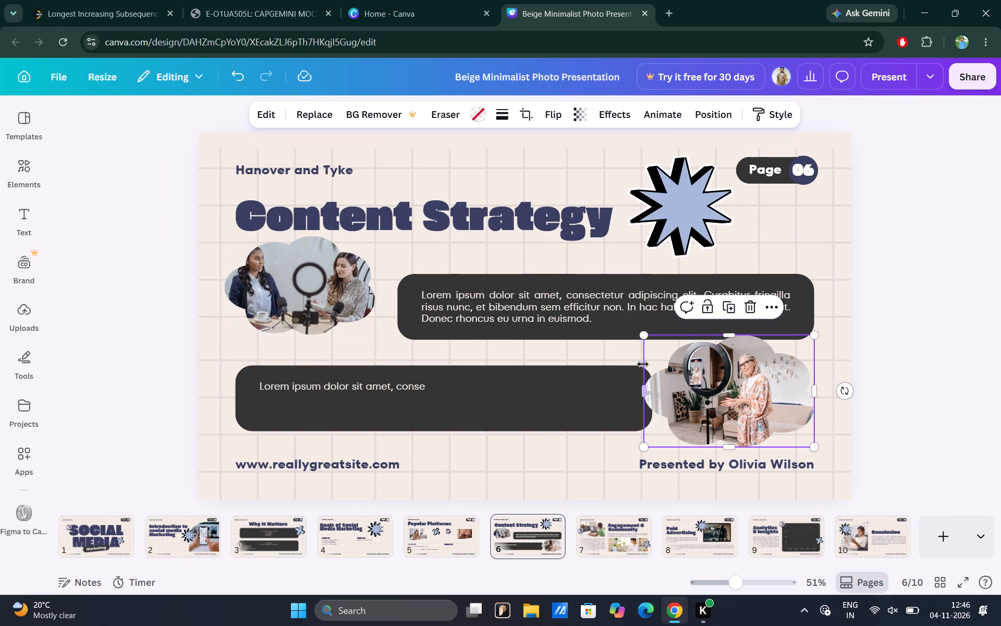
{"action": "left_click_drag", "start_coordinate": [642, 333], "coordinate": [666, 348]}
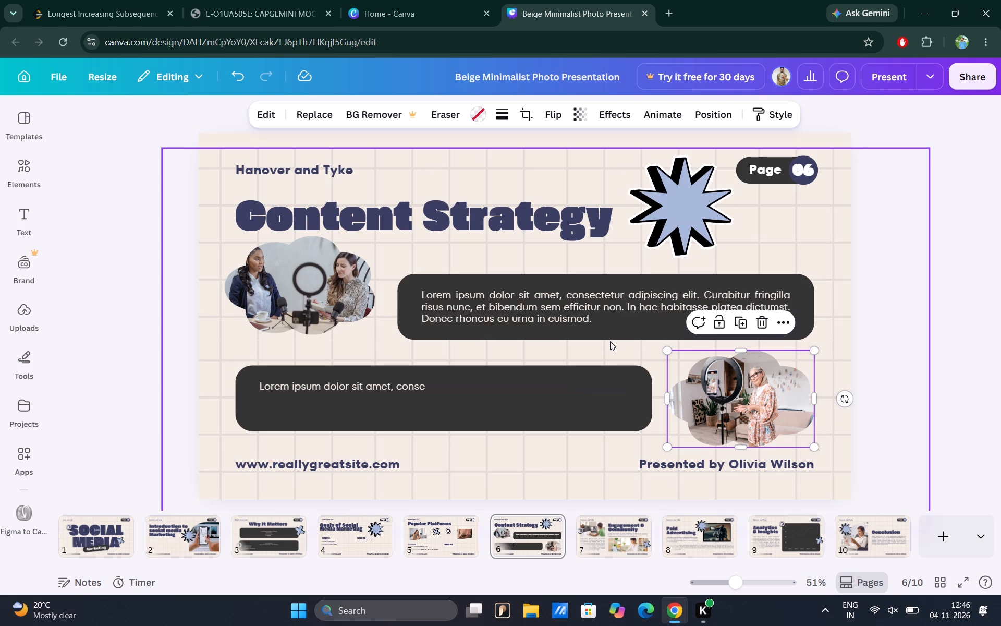
{"action": "left_click", "coordinate": [393, 405]}
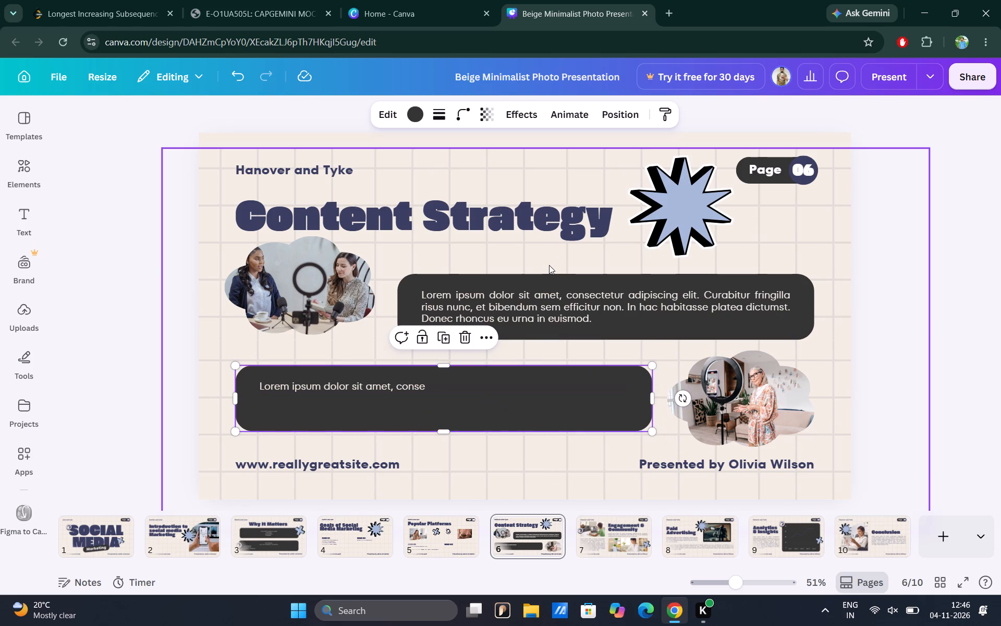
{"action": "left_click", "coordinate": [733, 403]}
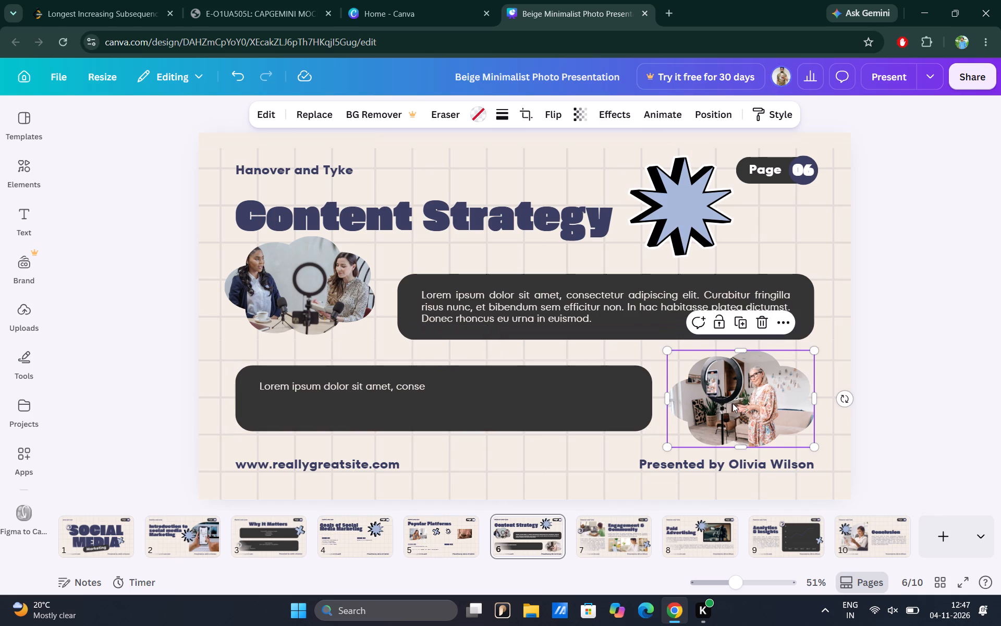
{"action": "left_click_drag", "start_coordinate": [814, 447], "coordinate": [826, 447]}
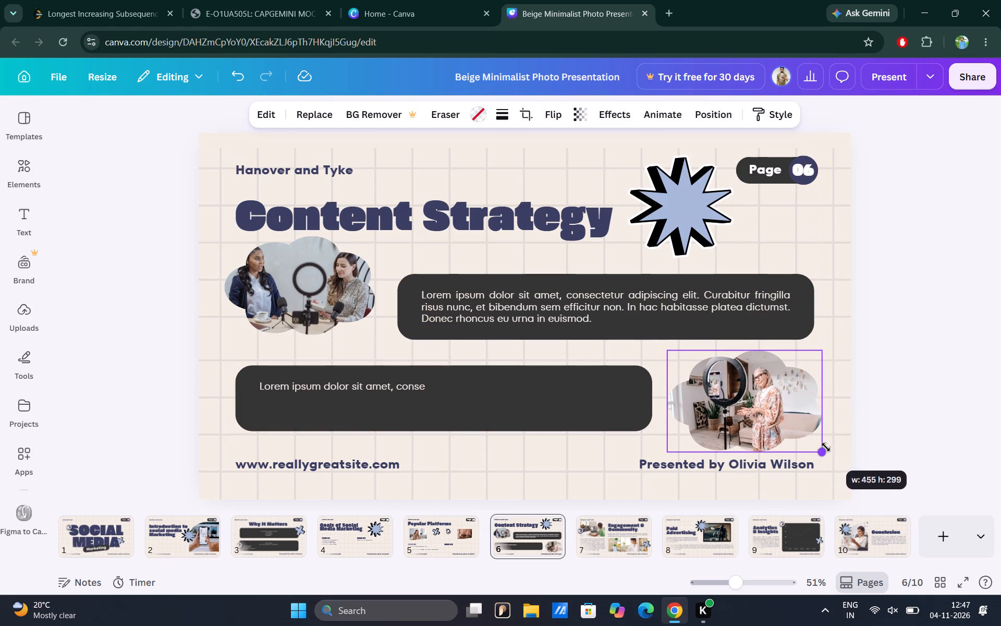
{"action": "left_click_drag", "start_coordinate": [826, 447], "coordinate": [826, 448]}
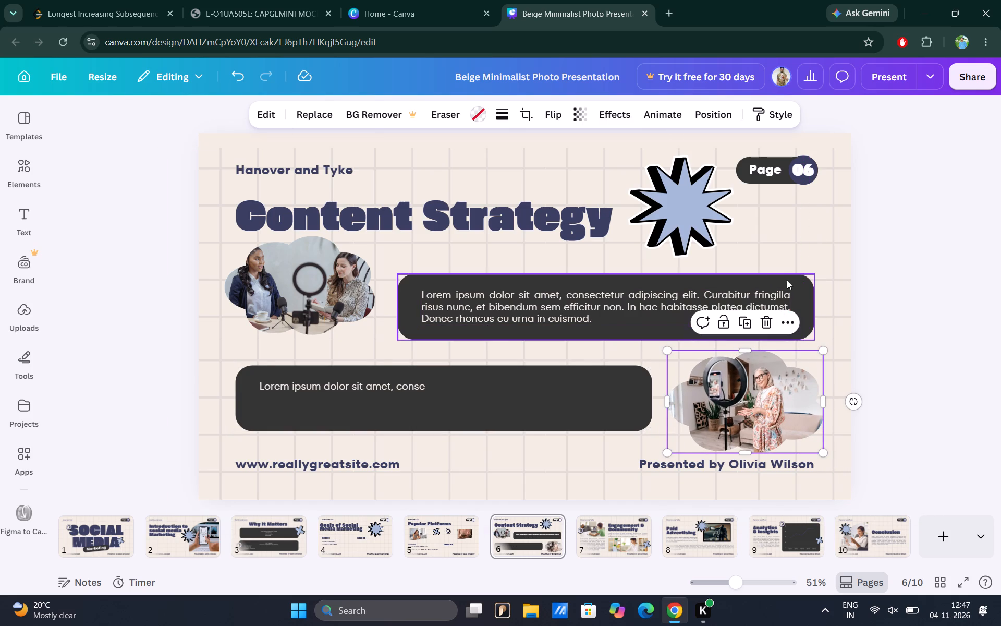
Slightly enlarge slide 6's upper dark text box by extending its lower-right corner.
{"action": "left_click", "coordinate": [796, 281]}
{"action": "left_click_drag", "start_coordinate": [812, 342], "coordinate": [818, 347]}
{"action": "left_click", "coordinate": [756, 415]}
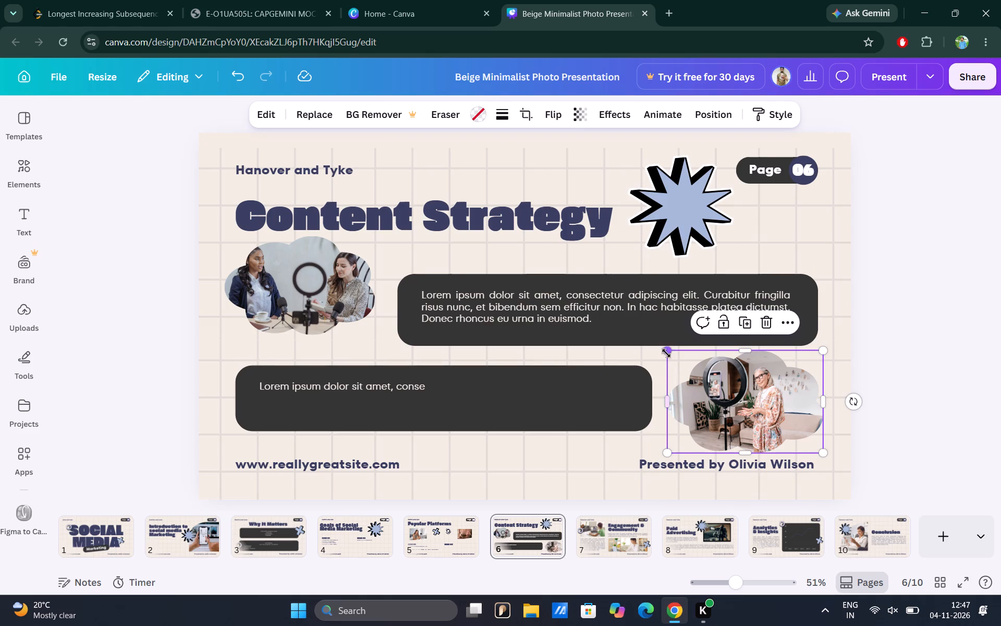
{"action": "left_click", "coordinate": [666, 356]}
On slide 7, move the ring graphic off the boy's photo to just above the start of the "Engagement & Community" title.
{"action": "left_click", "coordinate": [609, 550]}
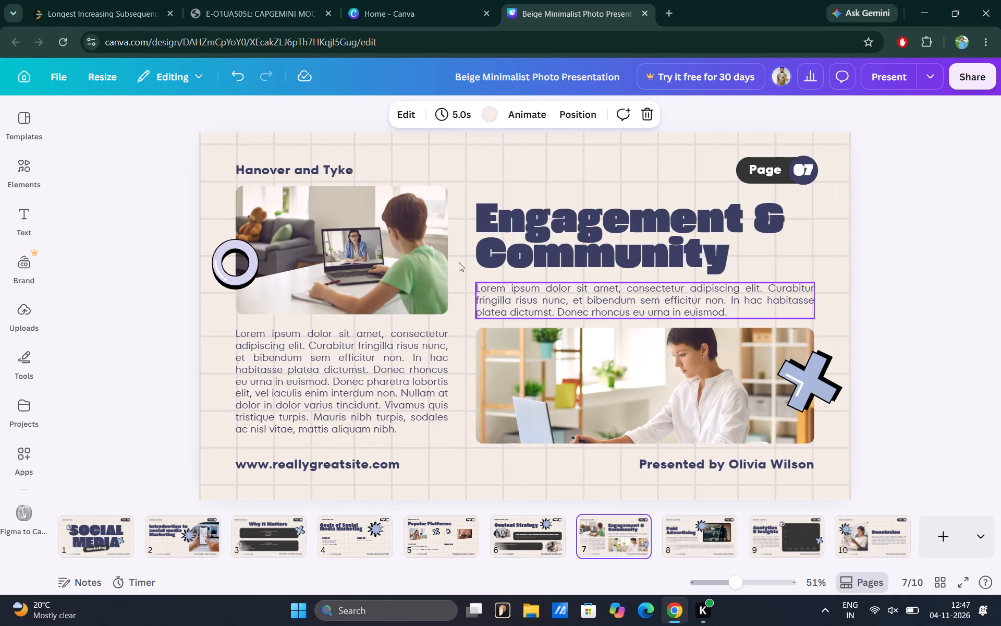
{"action": "left_click", "coordinate": [421, 286]}
{"action": "left_click", "coordinate": [446, 320]}
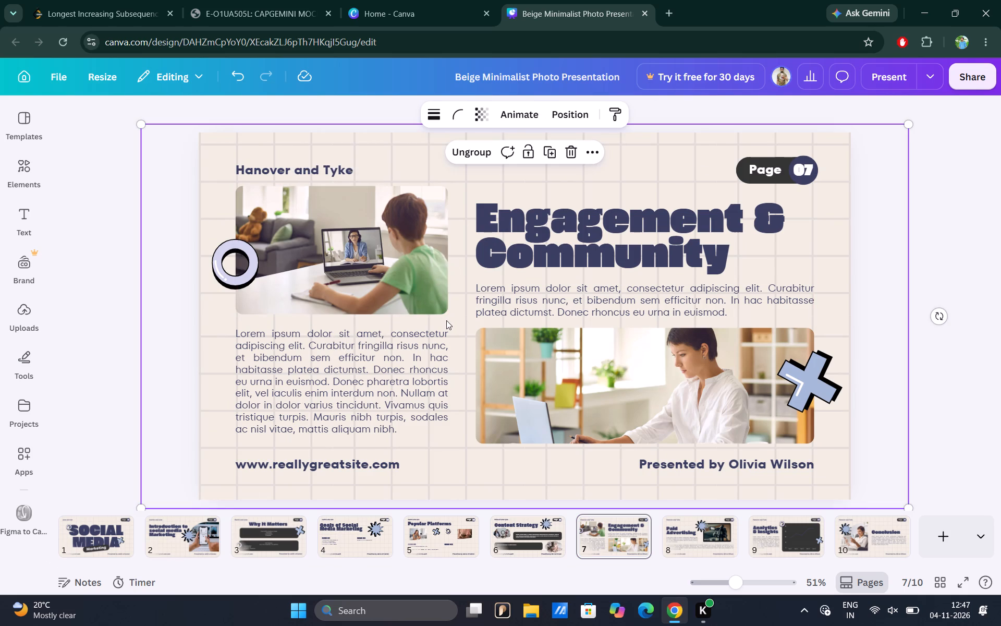
{"action": "left_click_drag", "start_coordinate": [247, 272], "coordinate": [470, 195]}
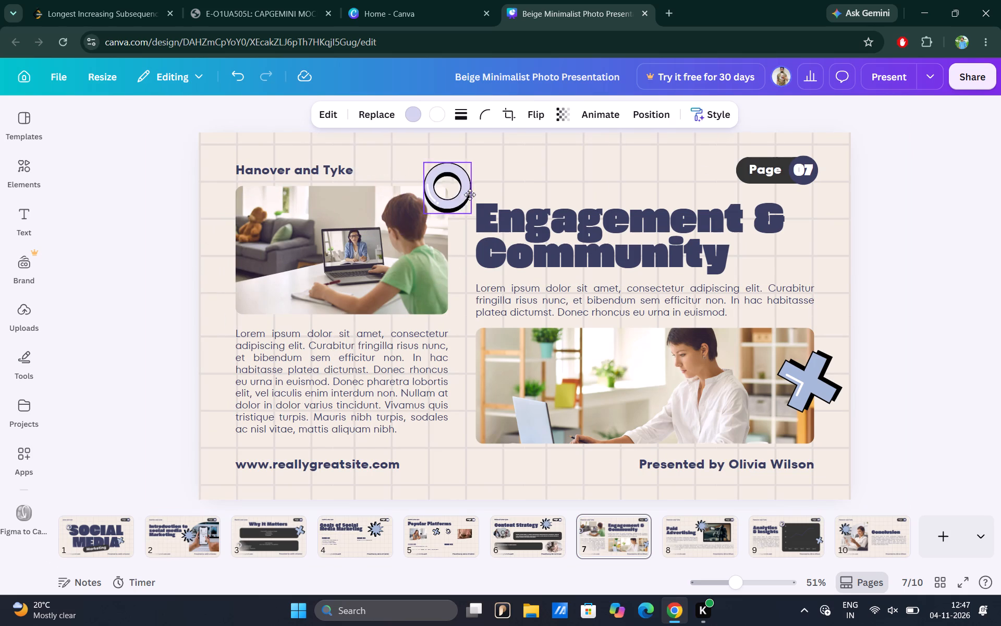
{"action": "left_click_drag", "start_coordinate": [470, 195], "coordinate": [514, 185]}
Slightly shrink slide 7's photo of the boy at the laptop from its upper-right corner.
{"action": "left_click", "coordinate": [424, 215]}
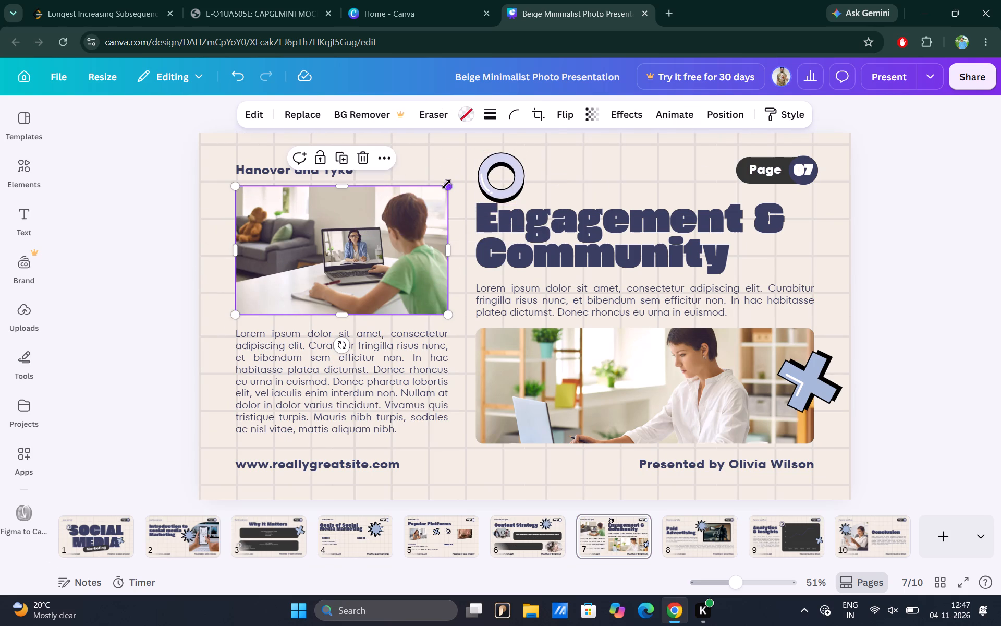
{"action": "left_click_drag", "start_coordinate": [446, 185], "coordinate": [436, 191]}
Slightly enlarge slide 7's photo of the woman working at a laptop from its upper-left corner.
{"action": "left_click", "coordinate": [657, 350]}
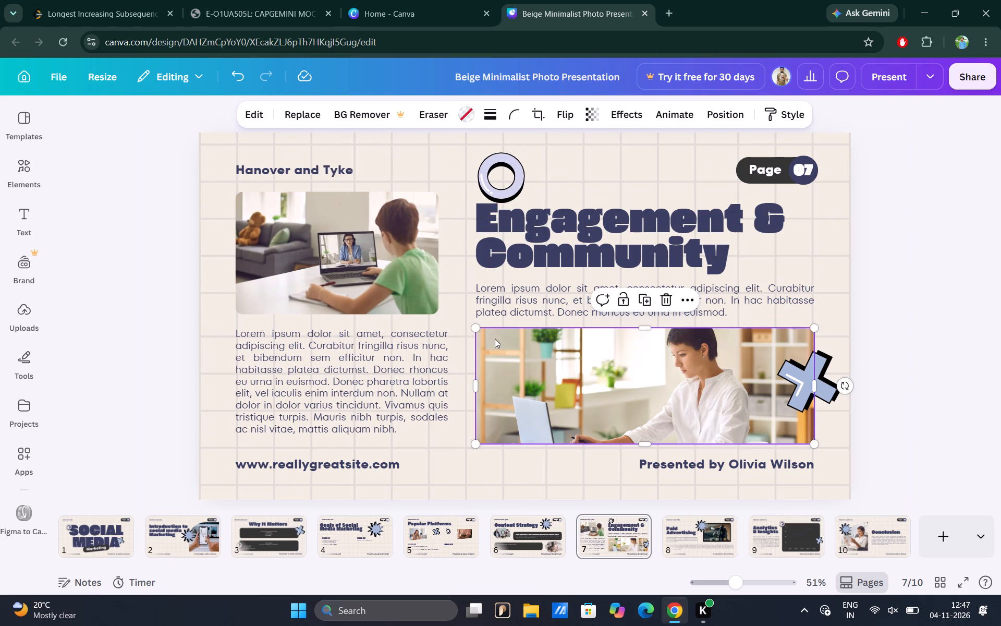
{"action": "left_click_drag", "start_coordinate": [478, 328], "coordinate": [465, 318]}
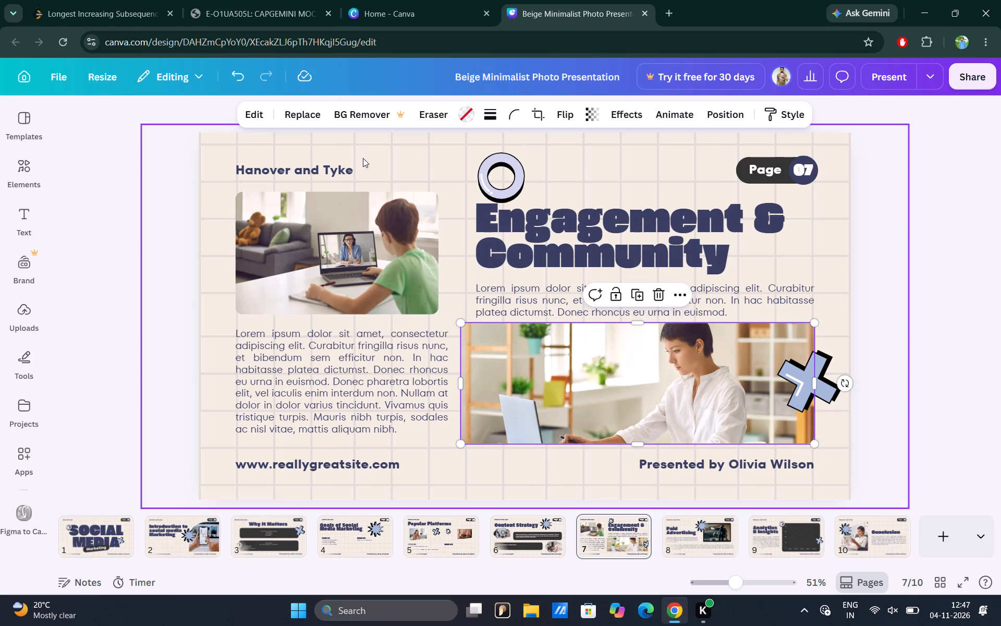
Replace slide 7's header company name "Hanover and Tyke" with "Martins and son".
{"action": "left_click", "coordinate": [335, 161]}
{"action": "left_click", "coordinate": [351, 173]}
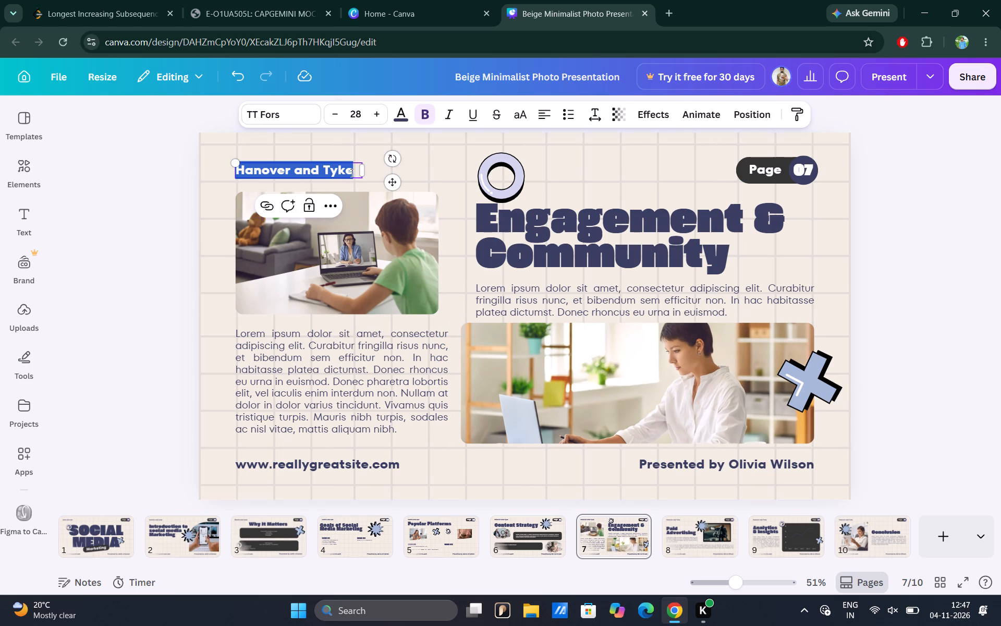
{"action": "left_click", "coordinate": [351, 173]}
{"action": "key", "text": "BackSpace"}
{"action": "key", "text": "BackSpace"}
{"action": "key", "text": "BackSpace"}
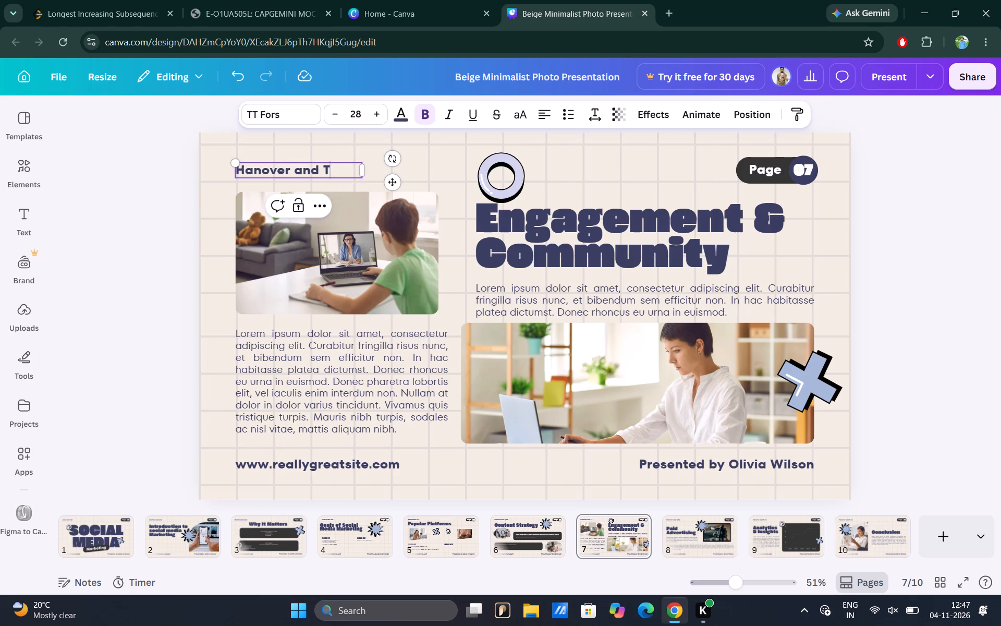
{"action": "key", "text": "BackSpace"}
{"action": "key", "text": "BackSpace"}
{"action": "key", "text": "BackSpace"}
{"action": "key", "text": "BackSpace"}
{"action": "key", "text": "BackSpace"}
{"action": "key", "text": "BackSpace"}
{"action": "key", "text": "BackSpace"}
{"action": "key", "text": "BackSpace"}
{"action": "key", "text": "BackSpace"}
{"action": "key", "text": "BackSpace"}
{"action": "key", "text": "BackSpace"}
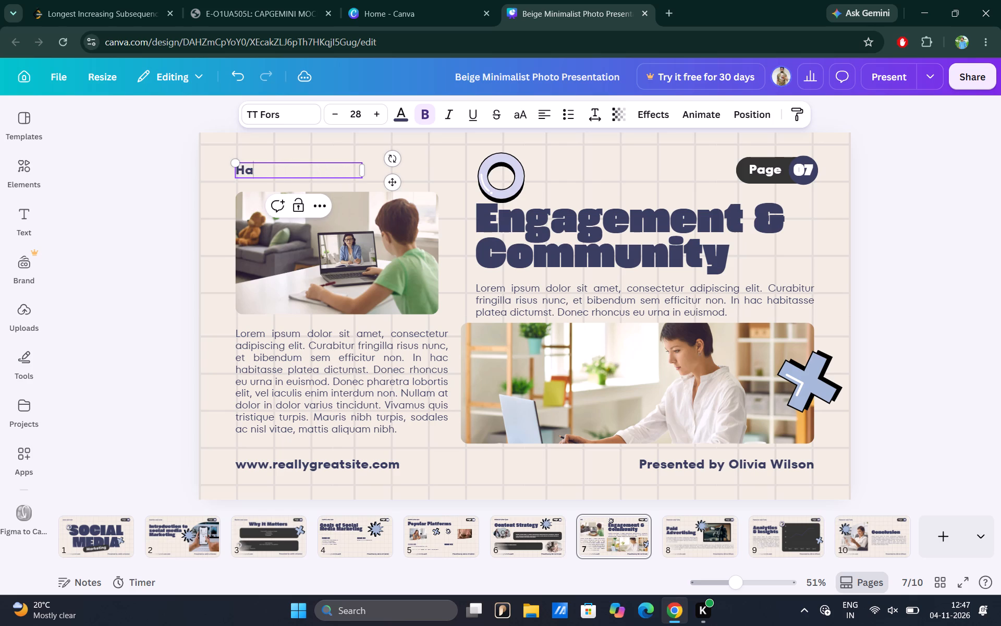
{"action": "key", "text": "BackSpace"}
{"action": "key", "text": "BackSpace"}
{"action": "type", "text": "Martins and son"}
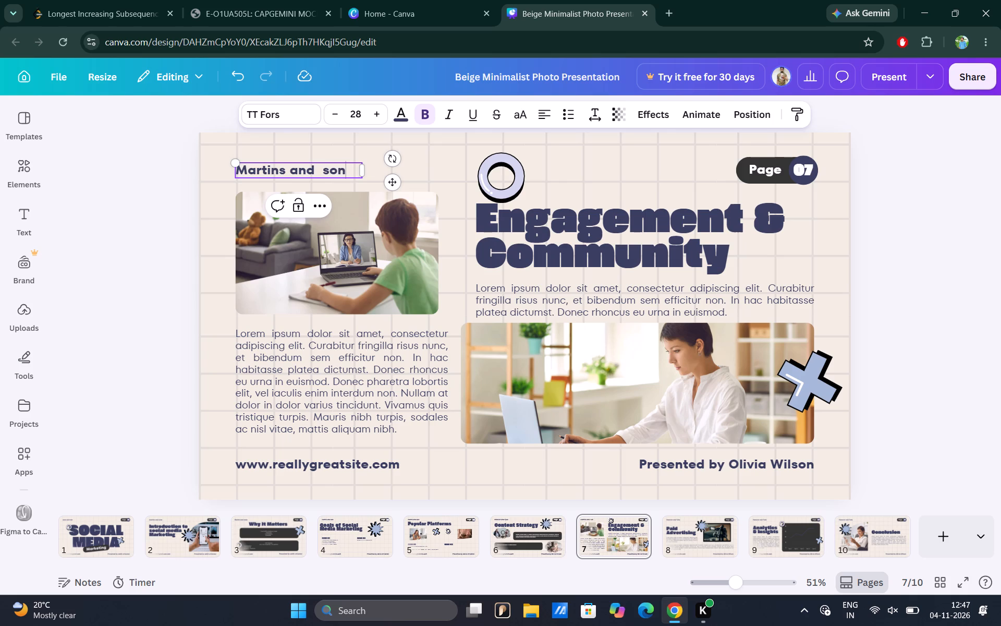